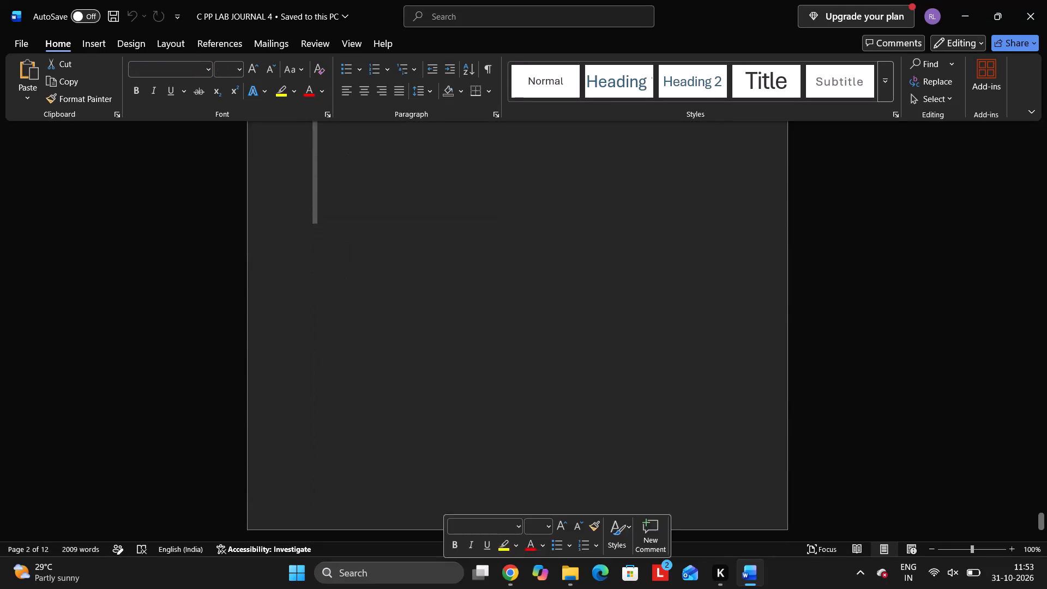
Set the font size of the selected lab journal text to 8.
click(241, 68)
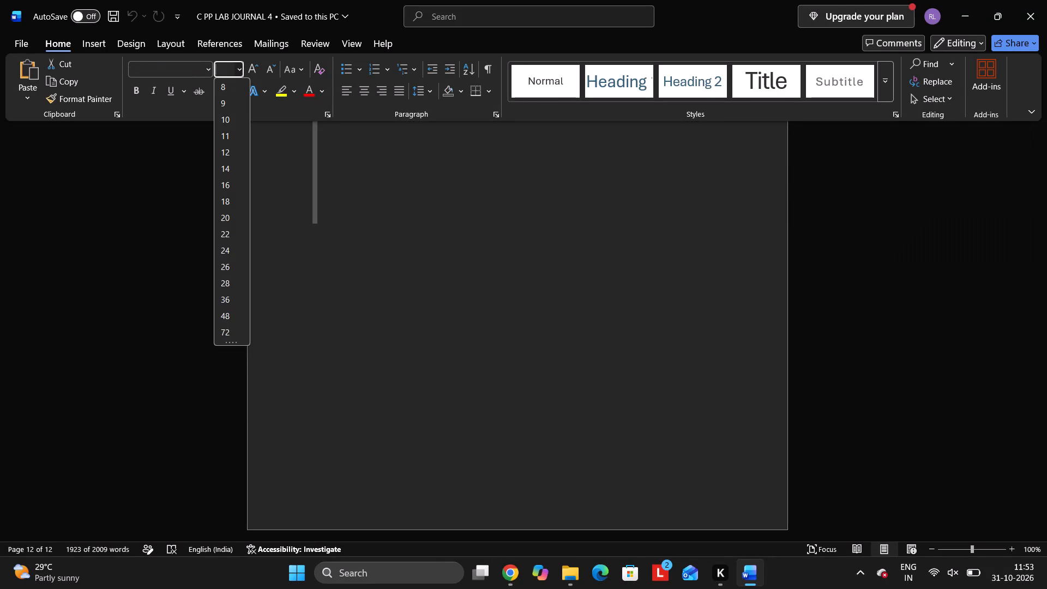
click(228, 85)
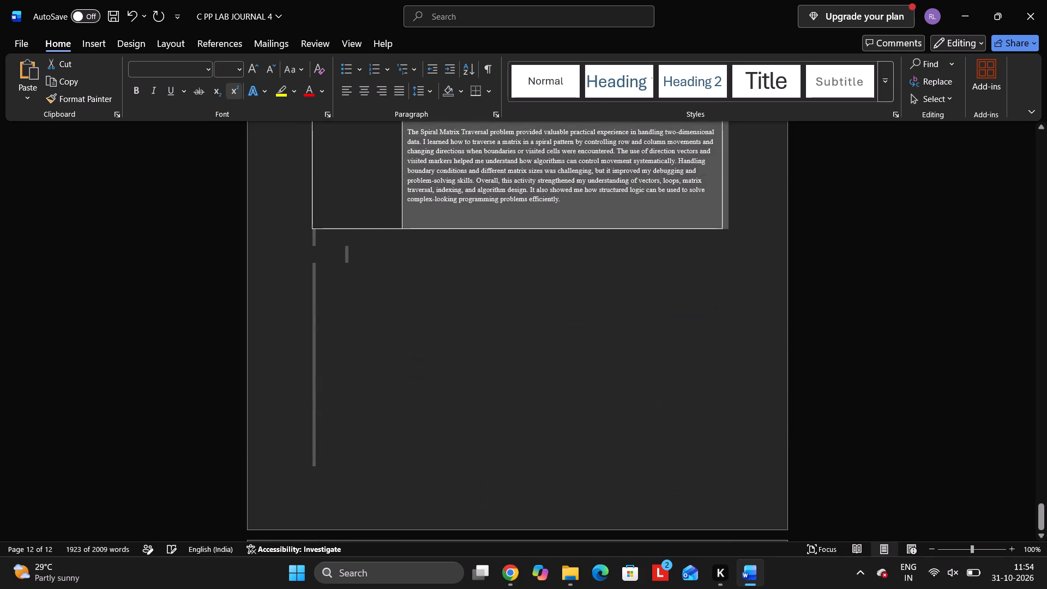
Delete all the text in the EXPERIENCE row of the C++ LAB JOURNAL 4 table, keeping the row label.
scroll(357, 204, up, 12)
scroll(357, 204, down, 1)
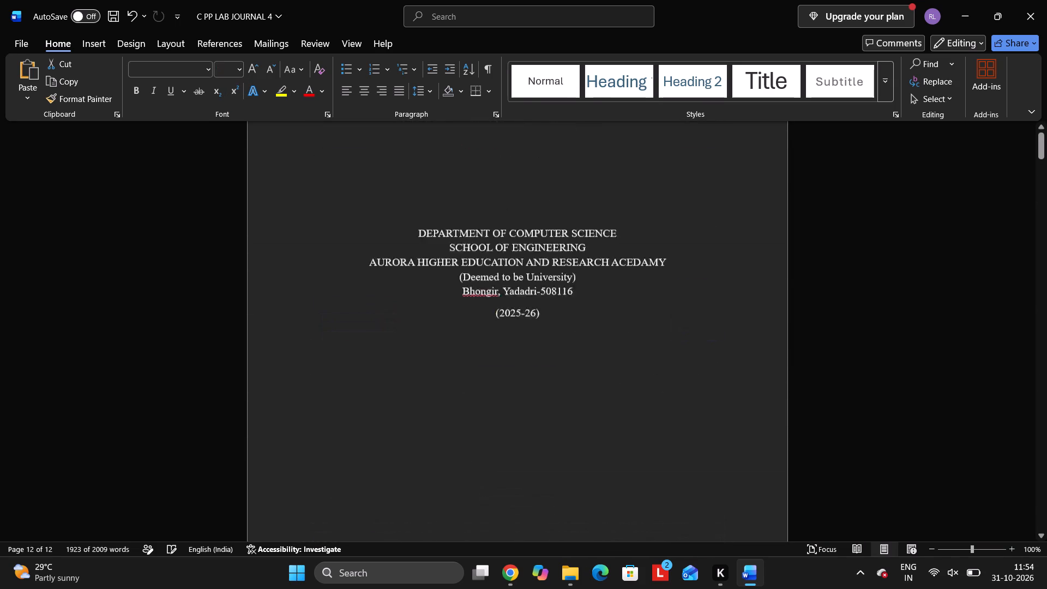
scroll(357, 204, down, 1)
scroll(357, 204, up, 2)
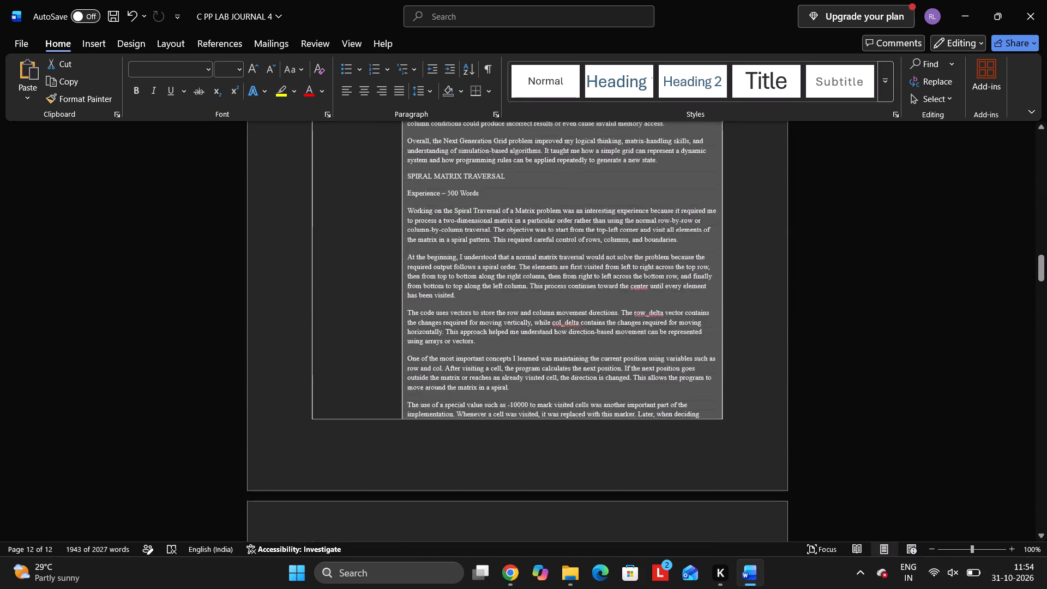
scroll(357, 204, up, 2)
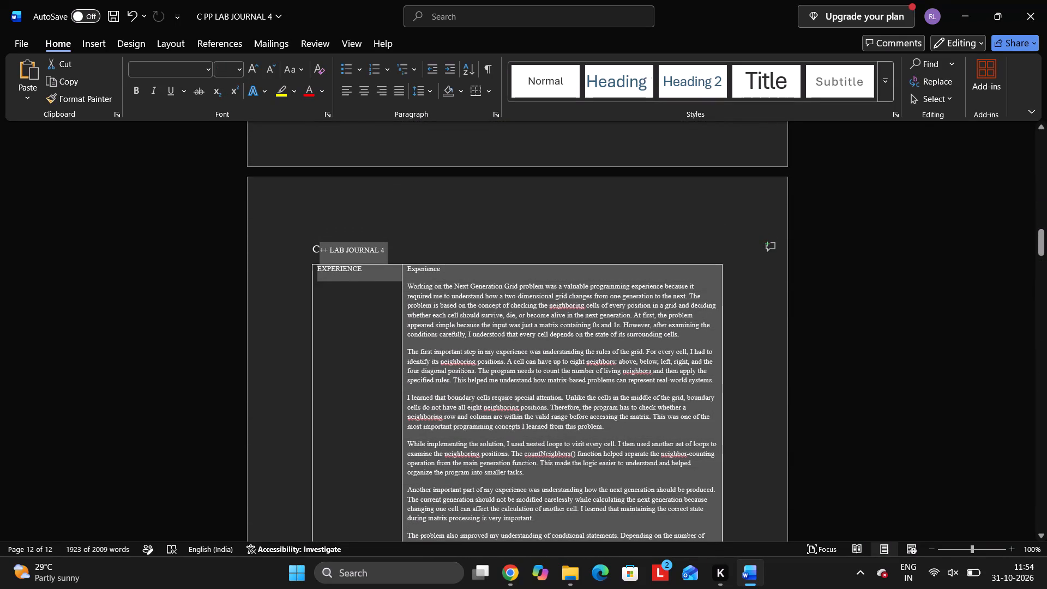
click(437, 291)
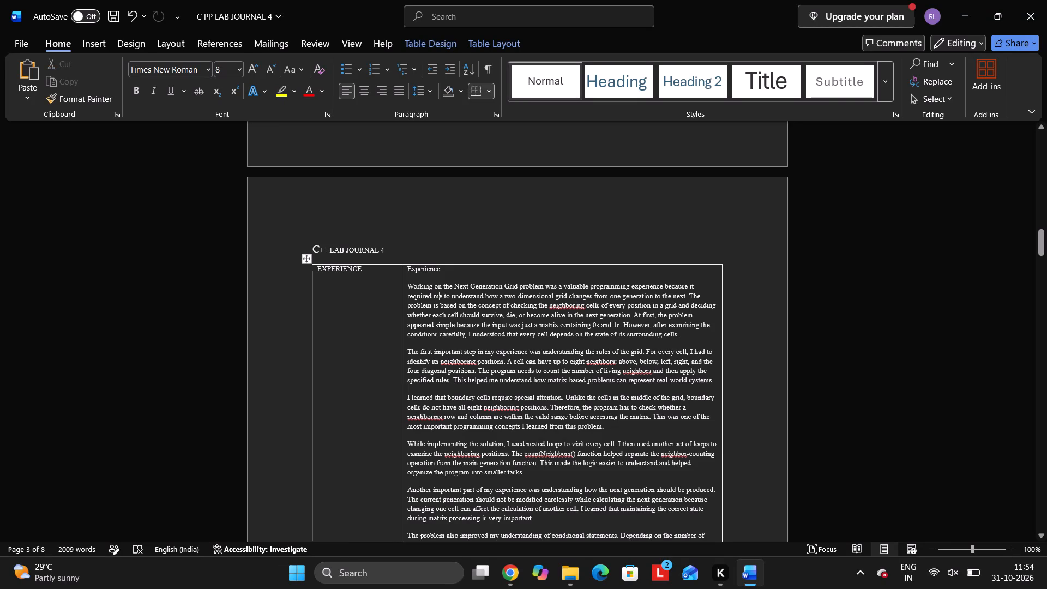
drag(408, 270, 502, 445)
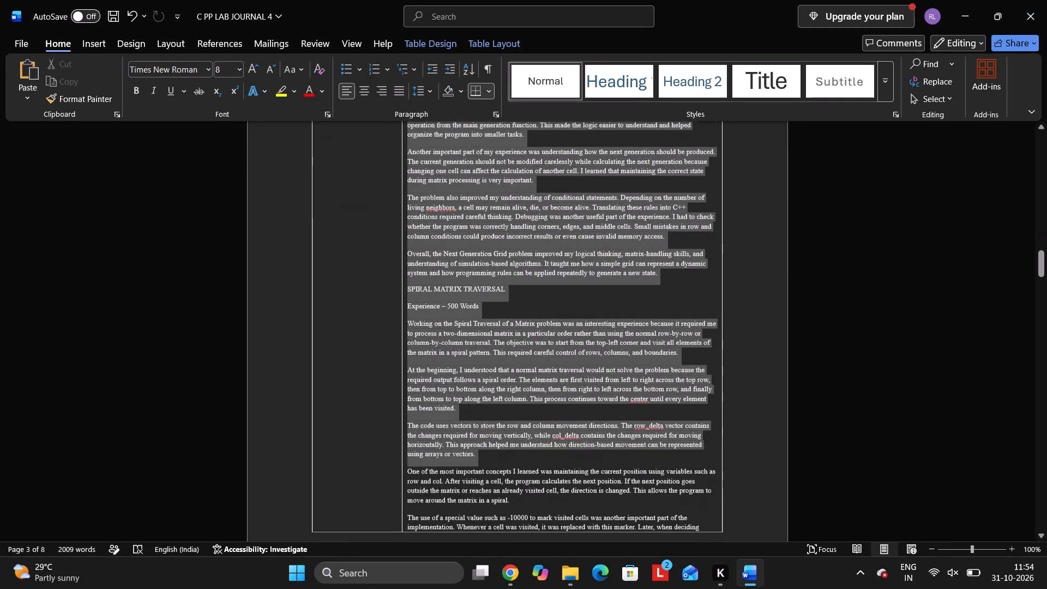
drag(502, 445, 534, 485)
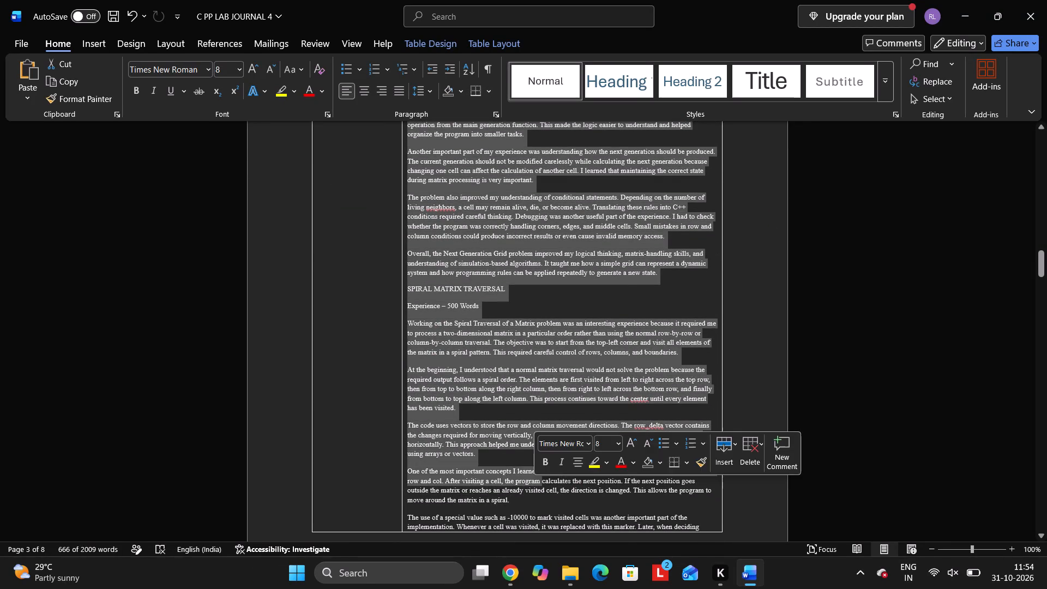
key(BackSpace)
scroll(534, 485, up, 1)
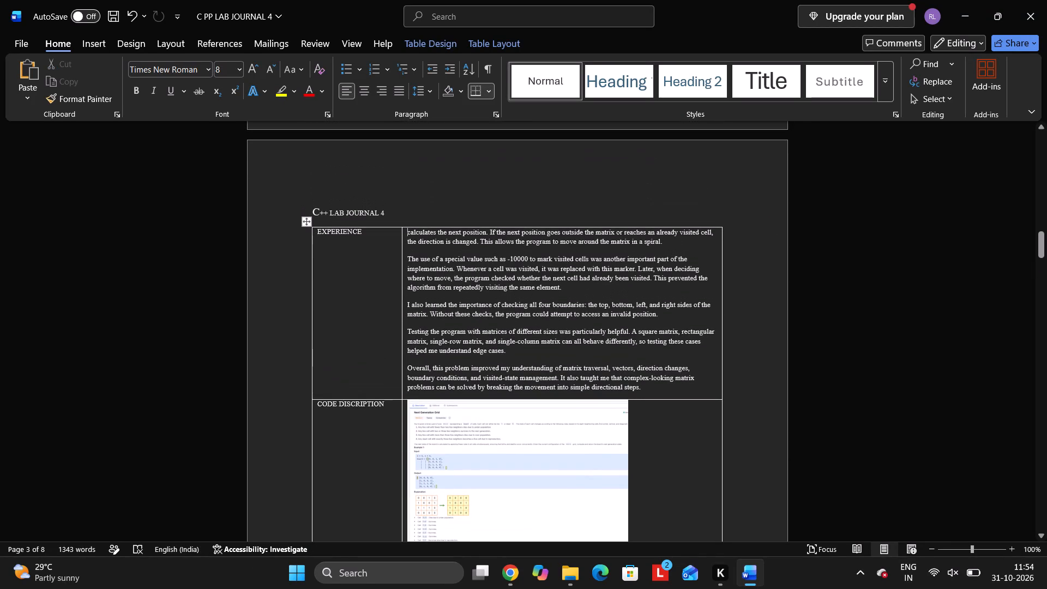
click(647, 390)
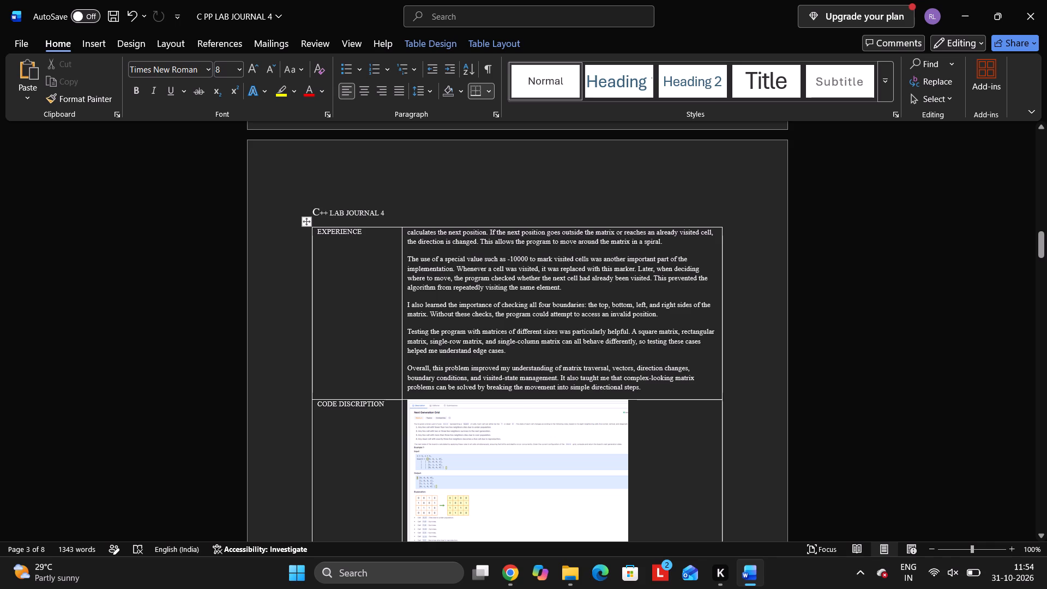
drag(647, 389, 587, 372)
drag(587, 372, 410, 237)
key(BackSpace)
Delete the two problem-statement screenshots, Next Generation Grid and Spiral Matrix, from the CODE DISCRIPTION row.
scroll(483, 320, down, 1)
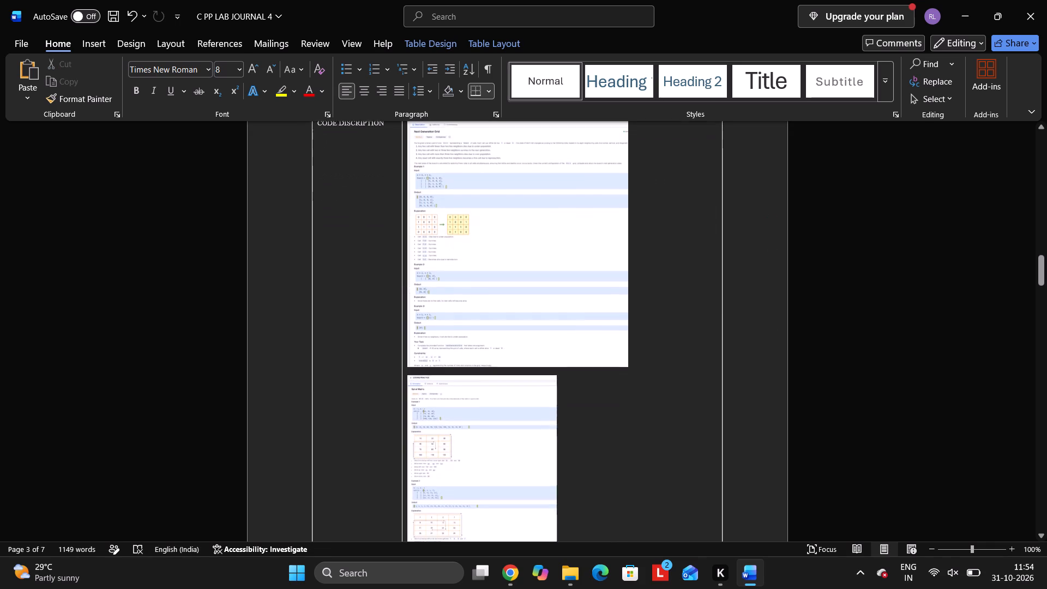
scroll(483, 320, down, 2)
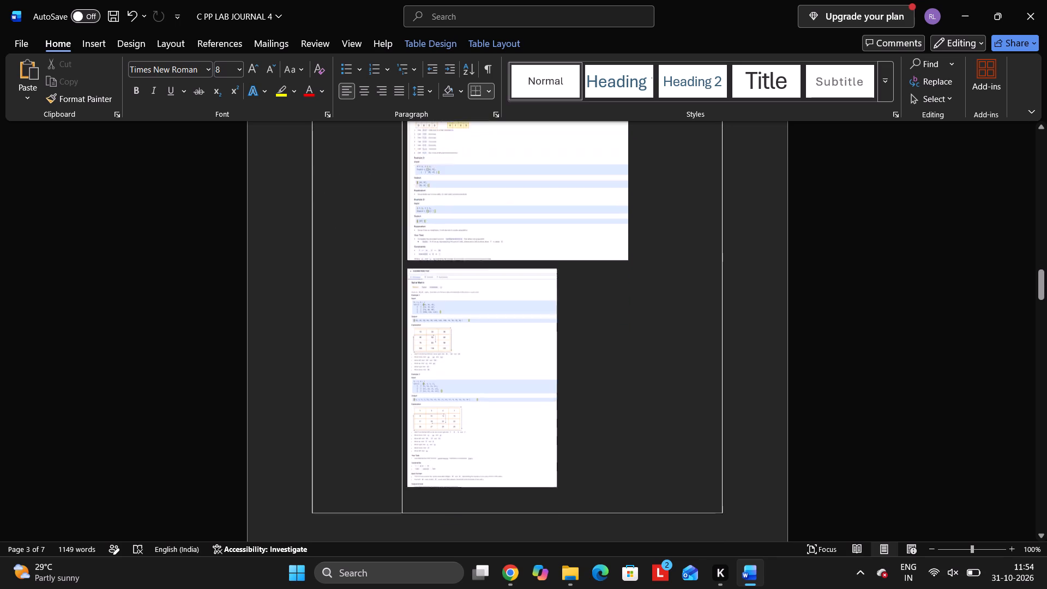
scroll(489, 314, down, 1)
scroll(489, 314, up, 1)
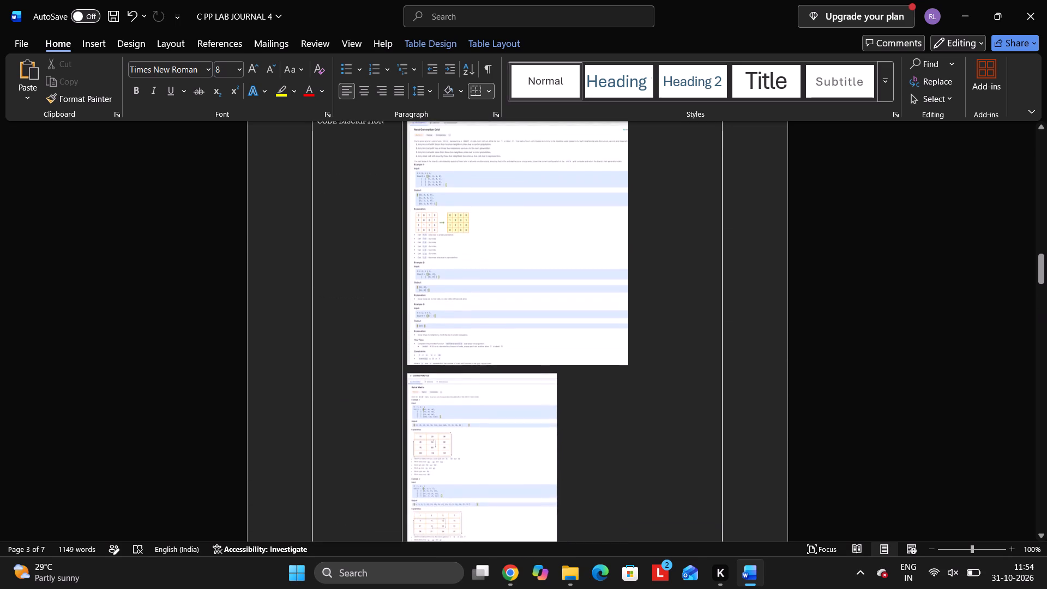
scroll(489, 314, up, 1)
click(495, 317)
key(BackSpace)
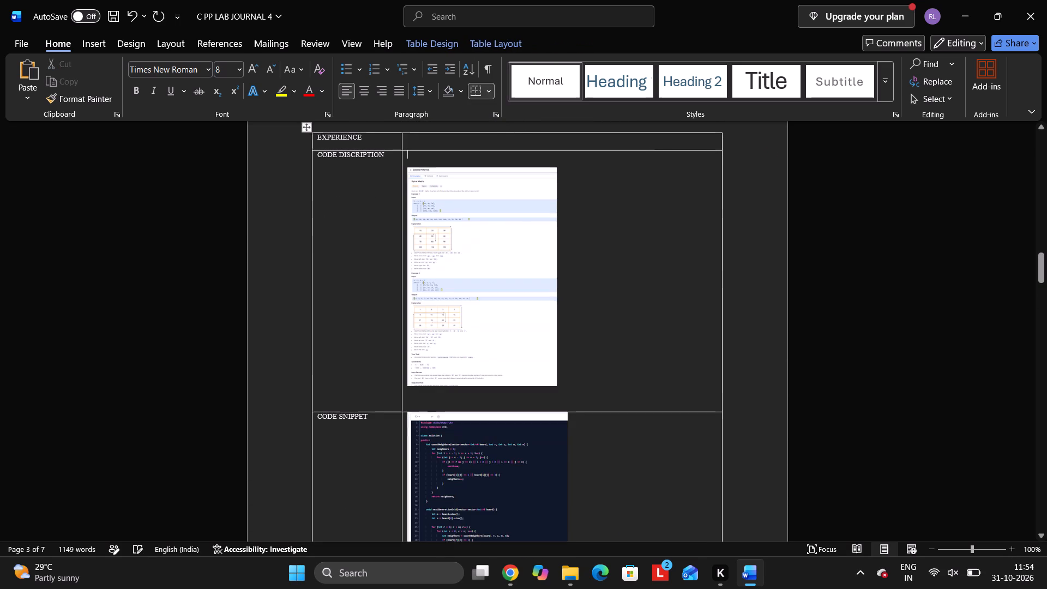
scroll(495, 317, down, 1)
click(495, 317)
key(BackSpace)
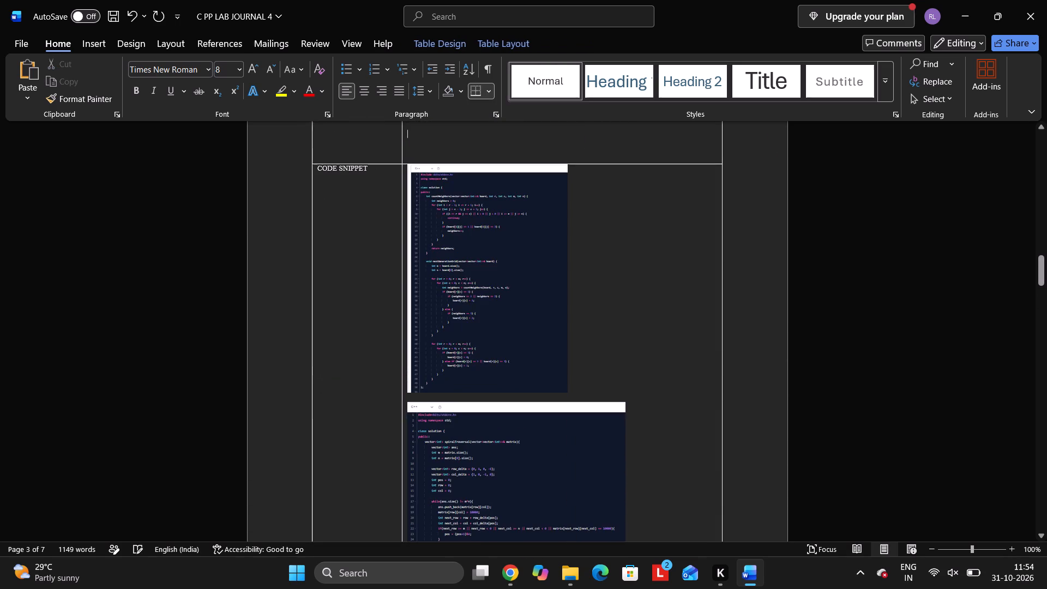
Delete both code screenshots from the CODE SNIPPET row of the table.
click(495, 317)
key(BackSpace)
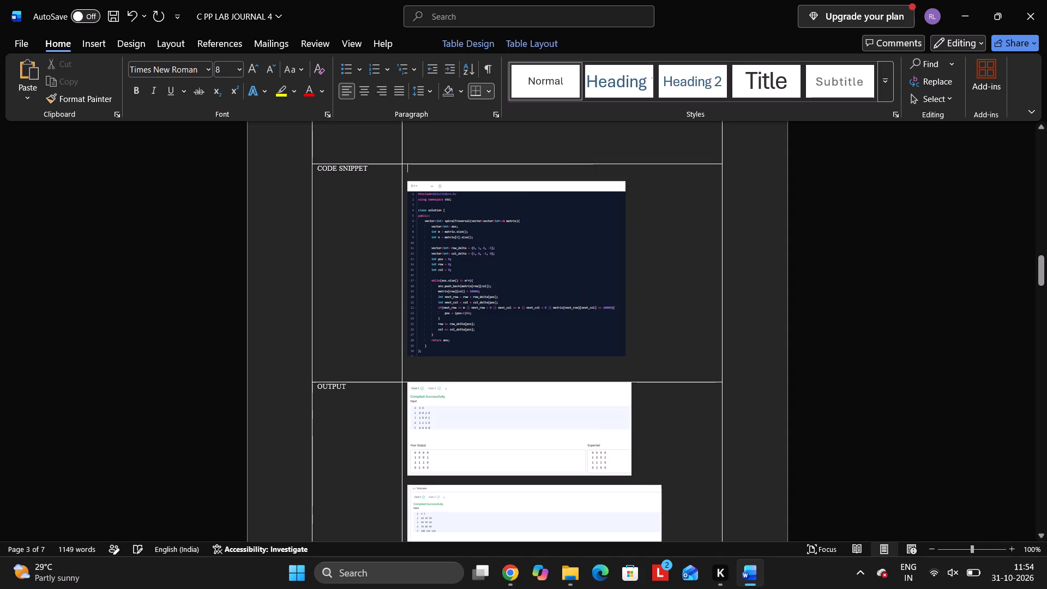
click(510, 305)
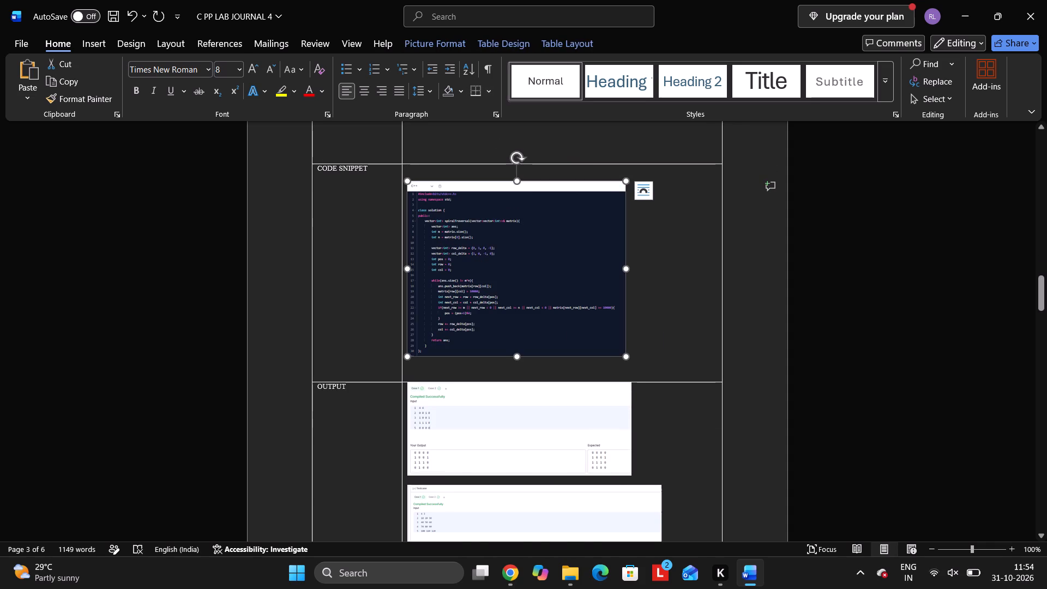
key(BackSpace)
Delete both program result screenshots from the OUTPUT row of the table.
click(513, 279)
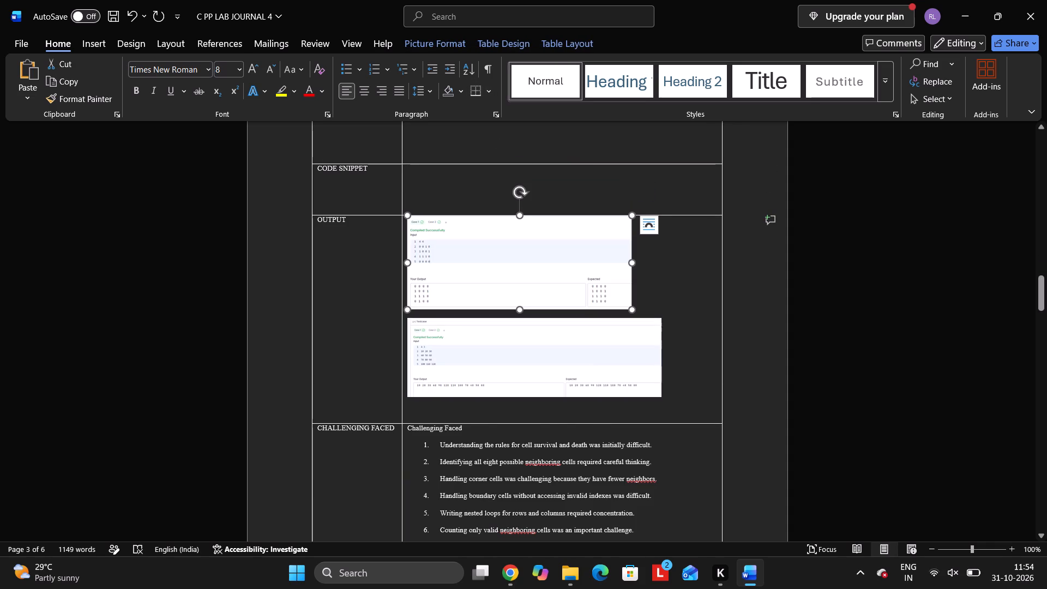
key(BackSpace)
click(528, 279)
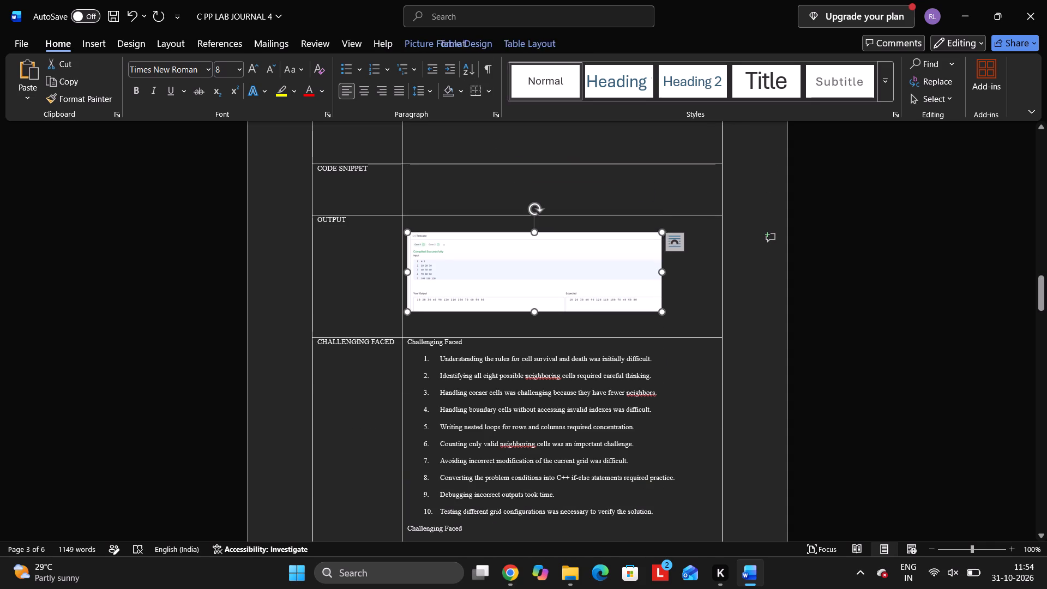
key(BackSpace)
Delete the numbered challenge entries for both problems from the CHALLENGING FACED row, along with the second subheading.
scroll(528, 279, down, 2)
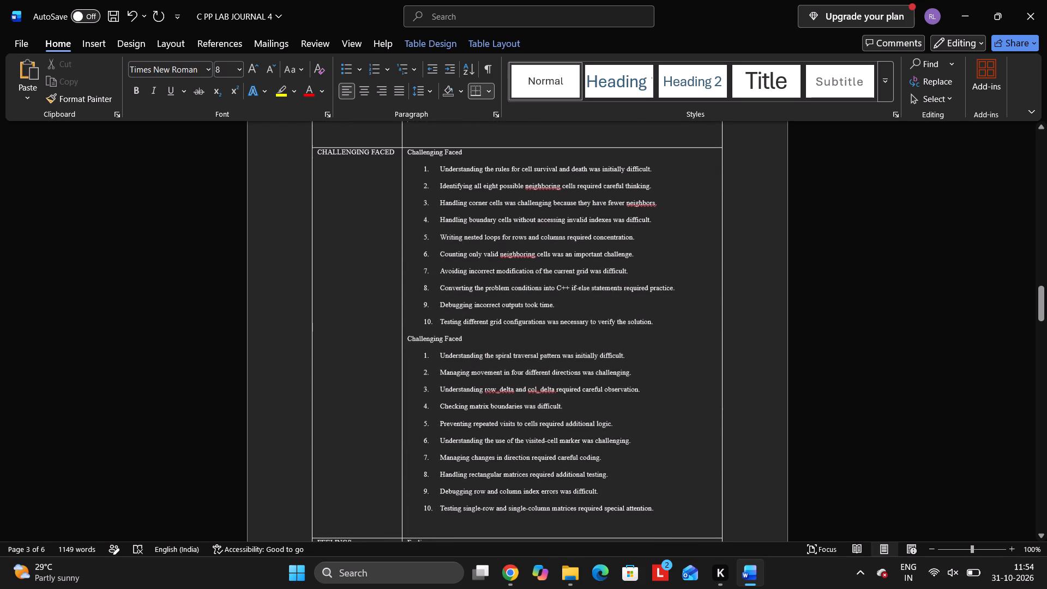
drag(657, 507, 449, 204)
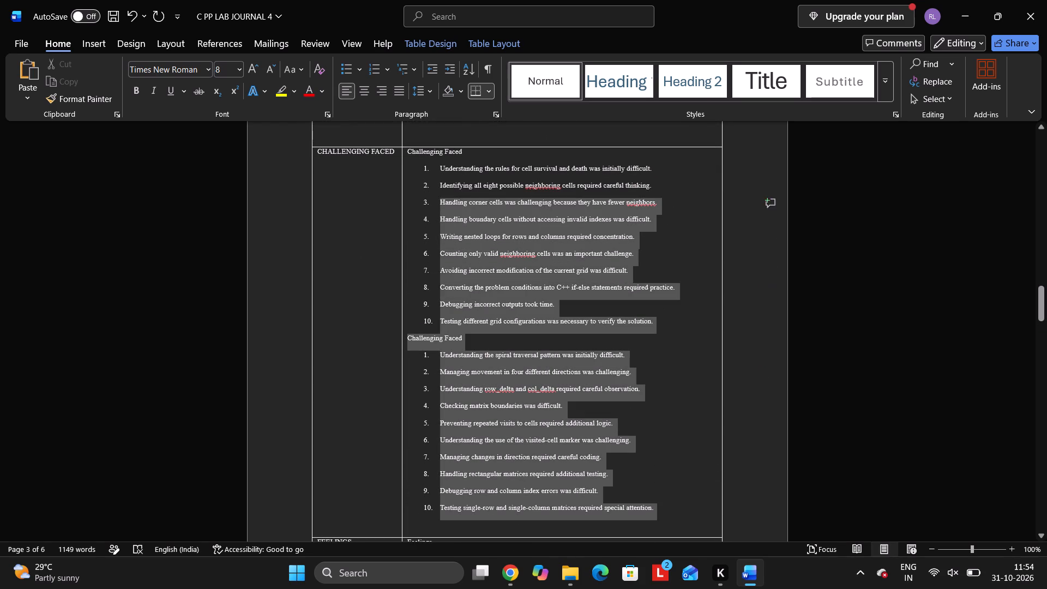
drag(449, 204, 429, 179)
click(429, 179)
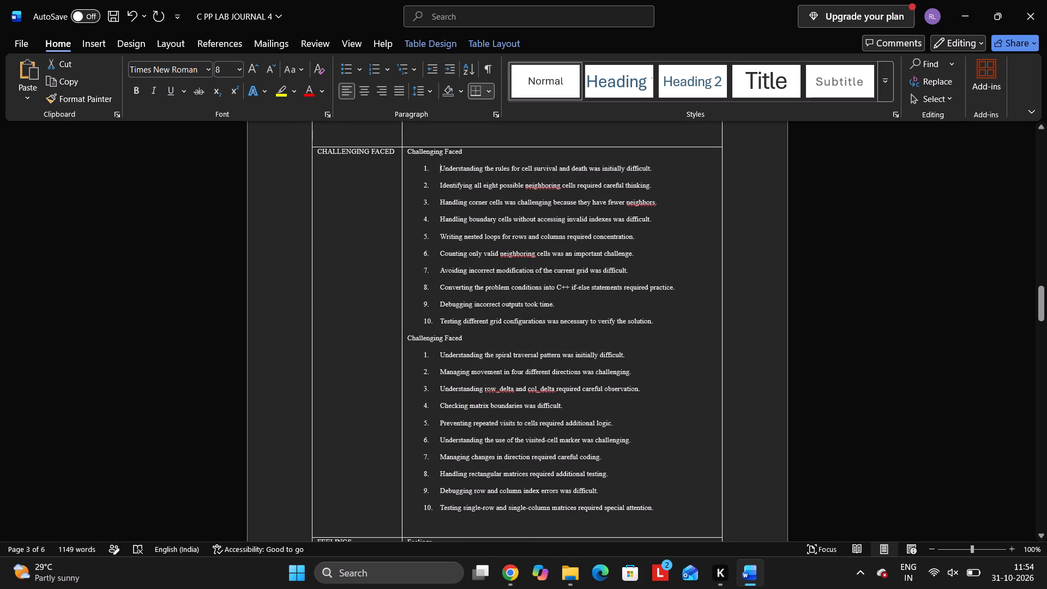
drag(665, 511, 546, 293)
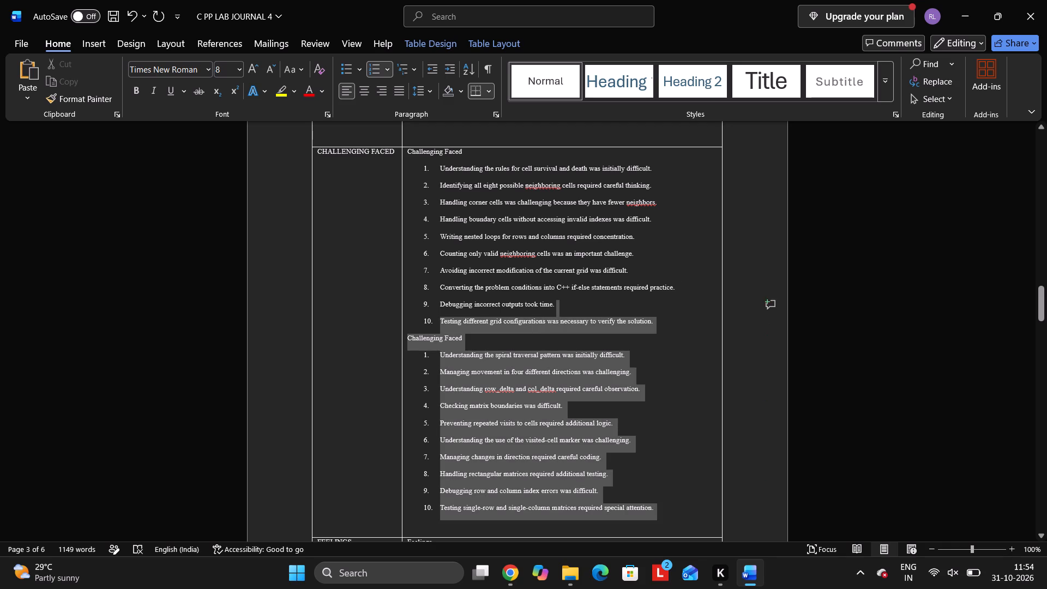
drag(546, 293, 525, 267)
key(BackSpace)
scroll(525, 267, up, 1)
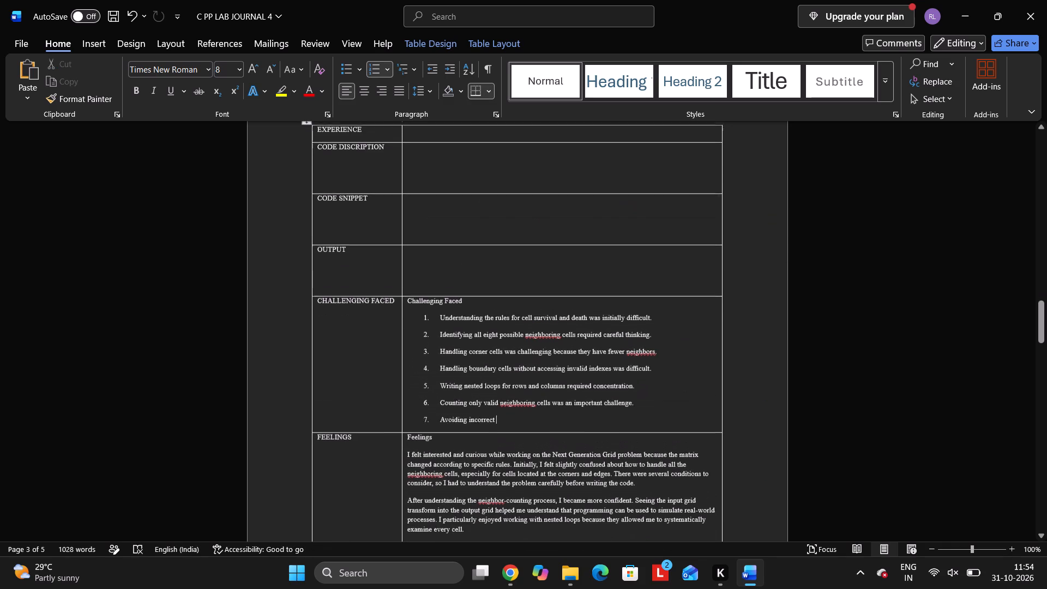
drag(507, 422, 502, 419)
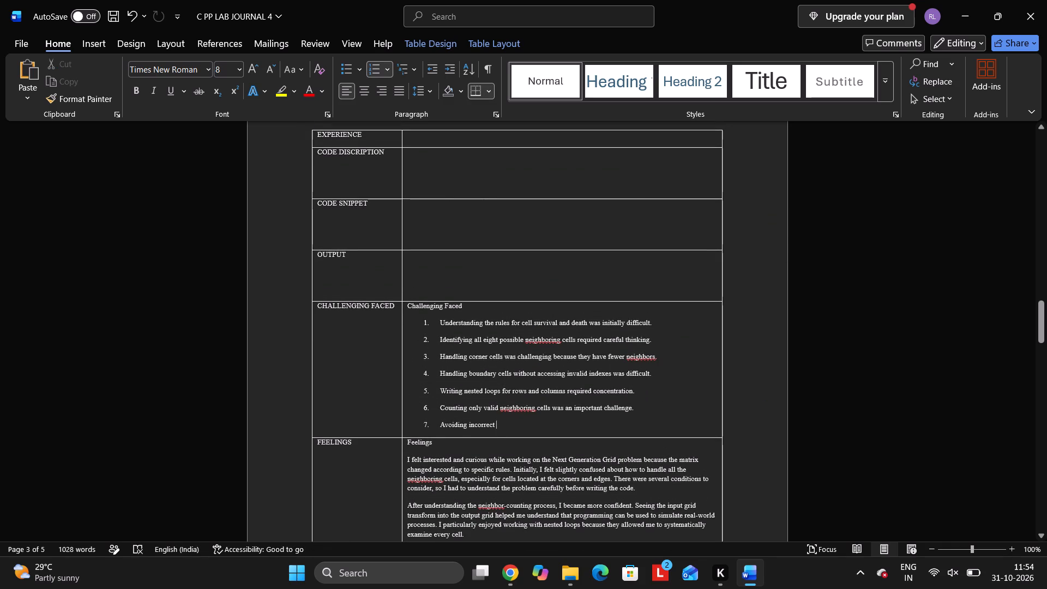
drag(502, 419, 440, 325)
key(BackSpace)
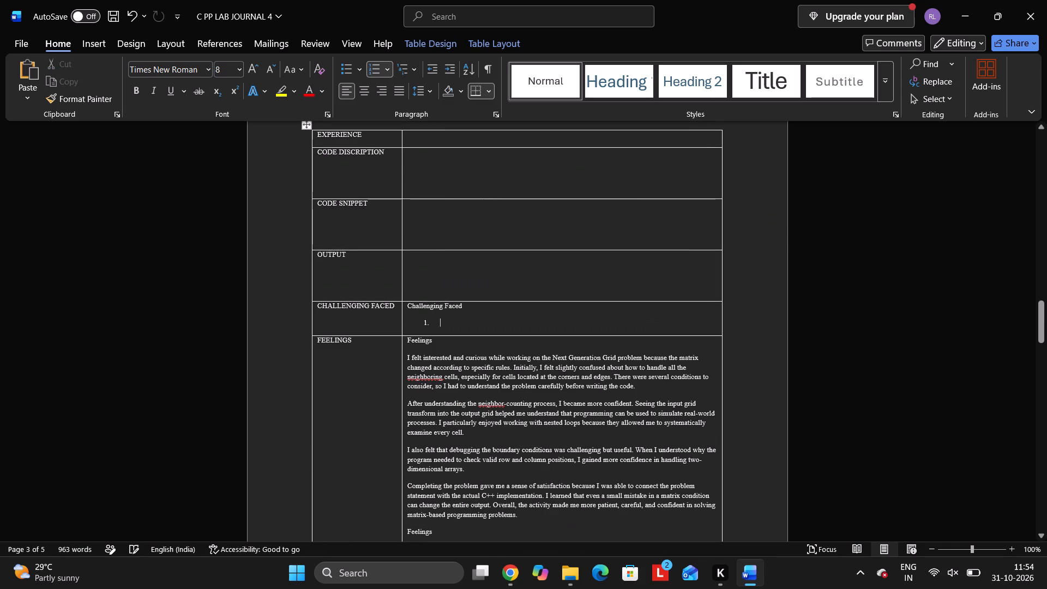
Remove the remaining "Challenging Faced" subheading and the empty list number from the CHALLENGING FACED row.
drag(448, 323, 413, 310)
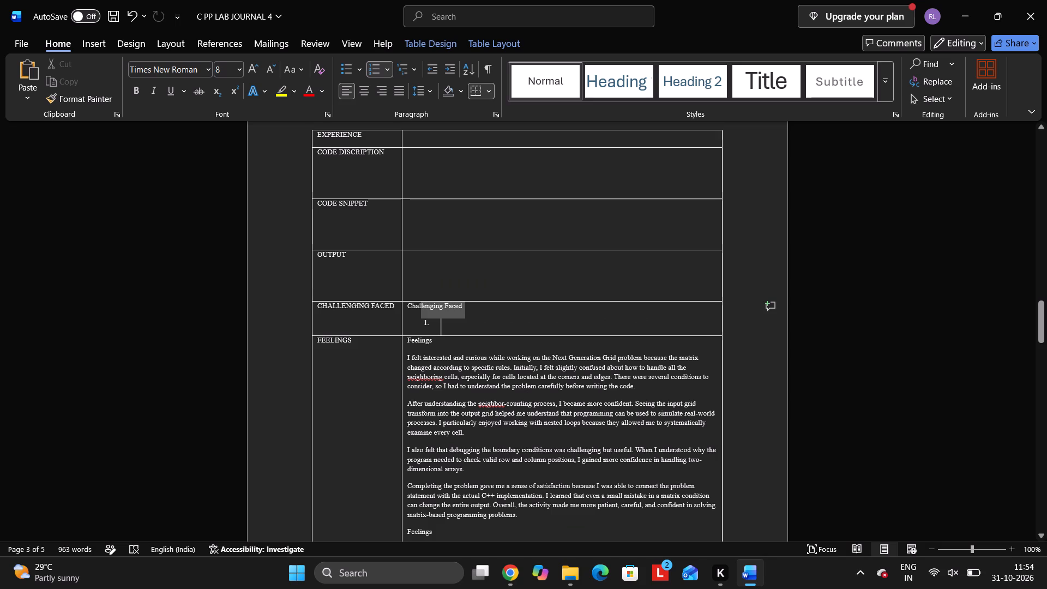
drag(413, 310, 411, 310)
key(BackSpace)
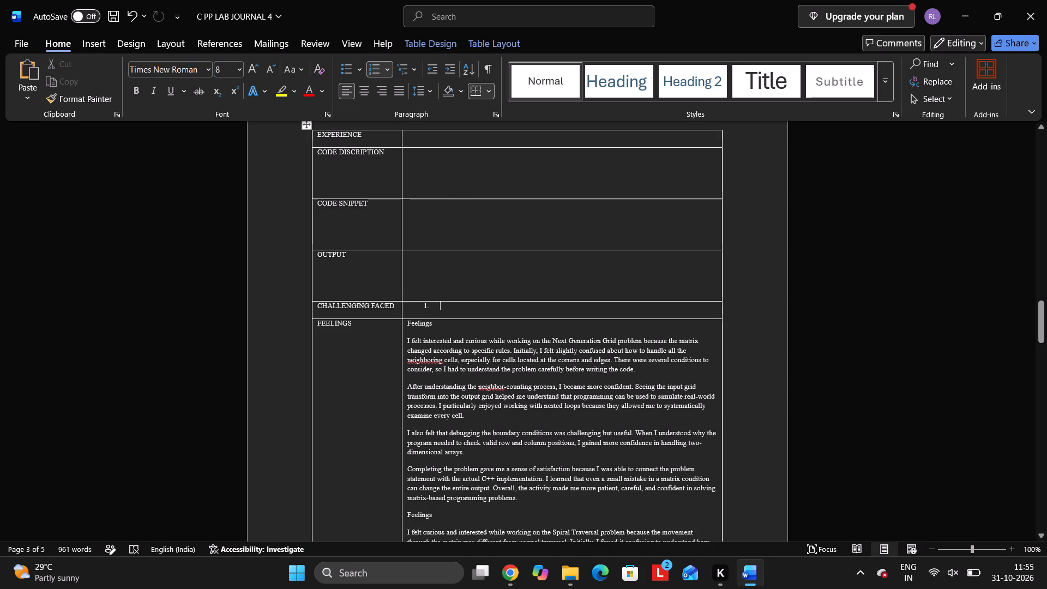
key(BackSpace)
key(BackSpace)
Delete all the text from the FEELINGS row, including the "Feelings" subheadings for both problems.
scroll(453, 361, down, 3)
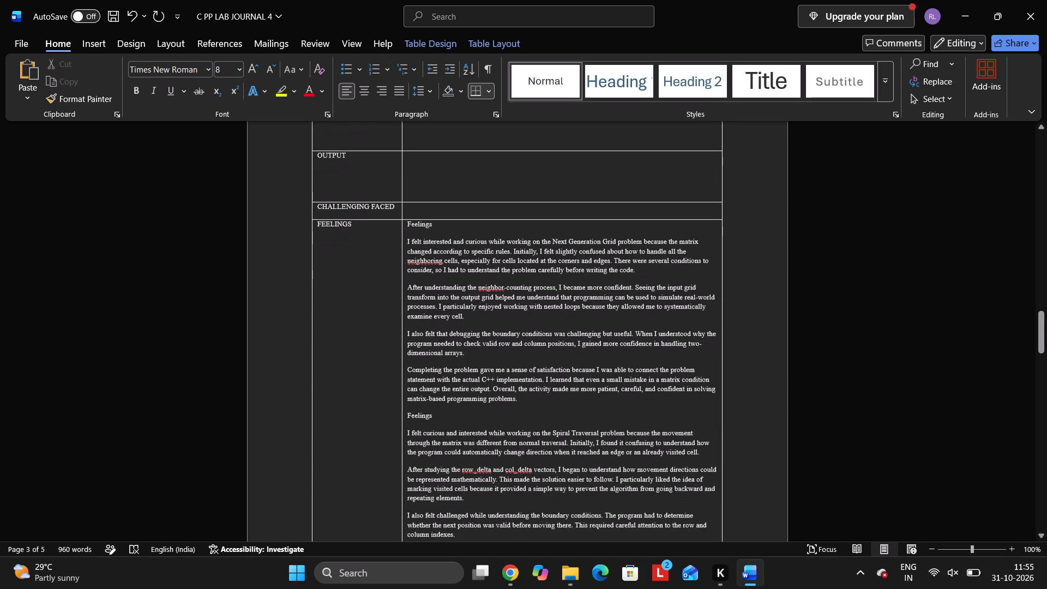
scroll(465, 437, down, 1)
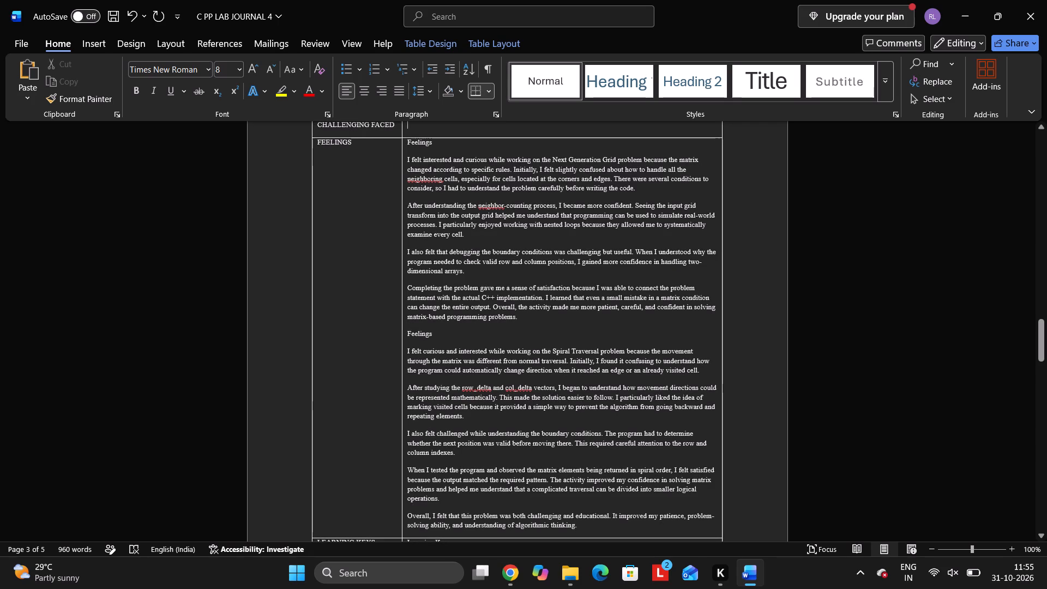
drag(581, 525, 505, 282)
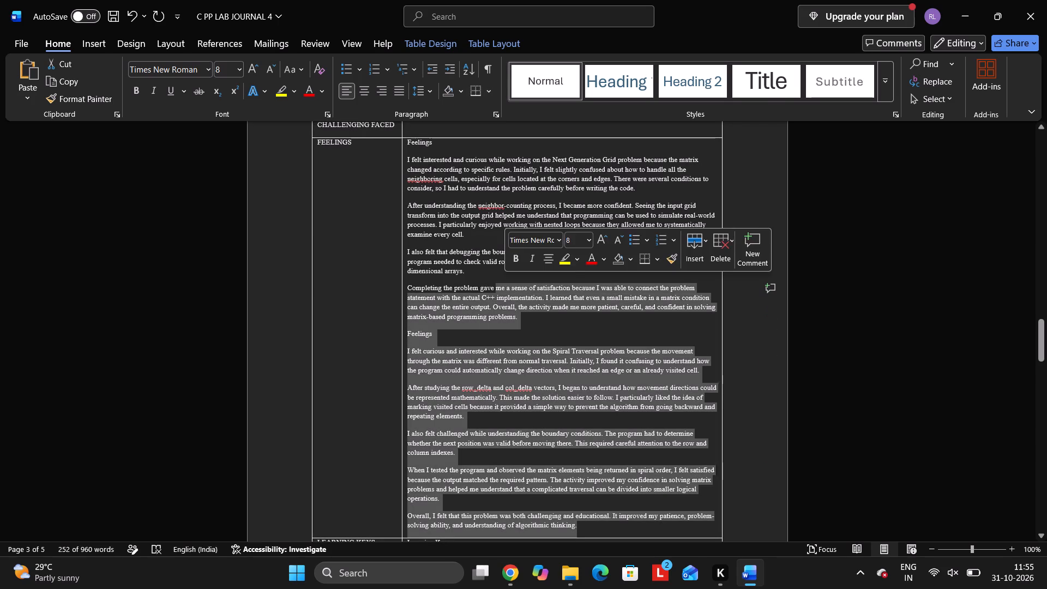
key(BackSpace)
scroll(505, 282, up, 1)
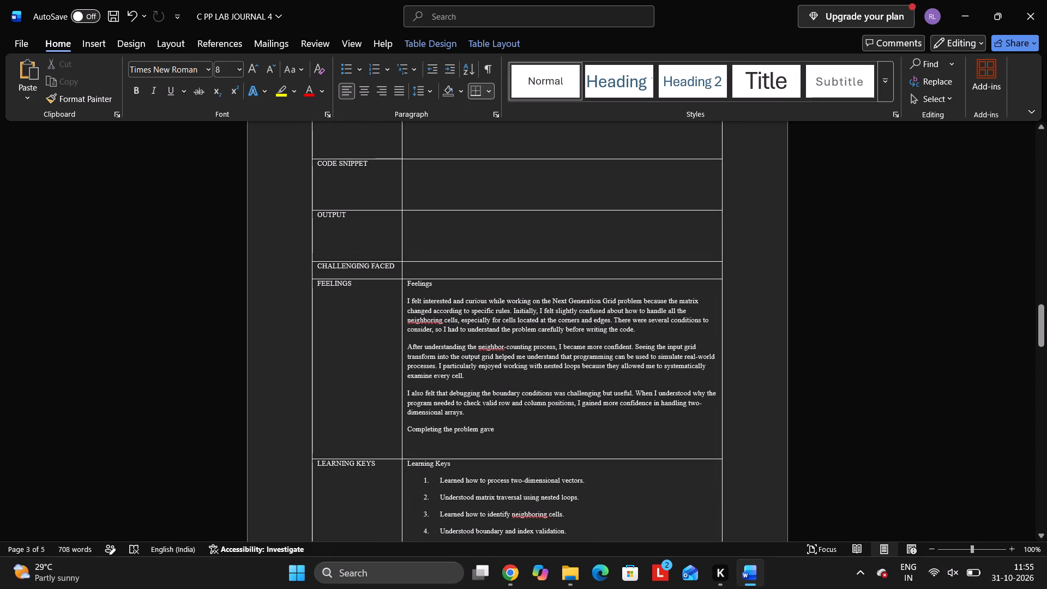
drag(507, 431, 422, 299)
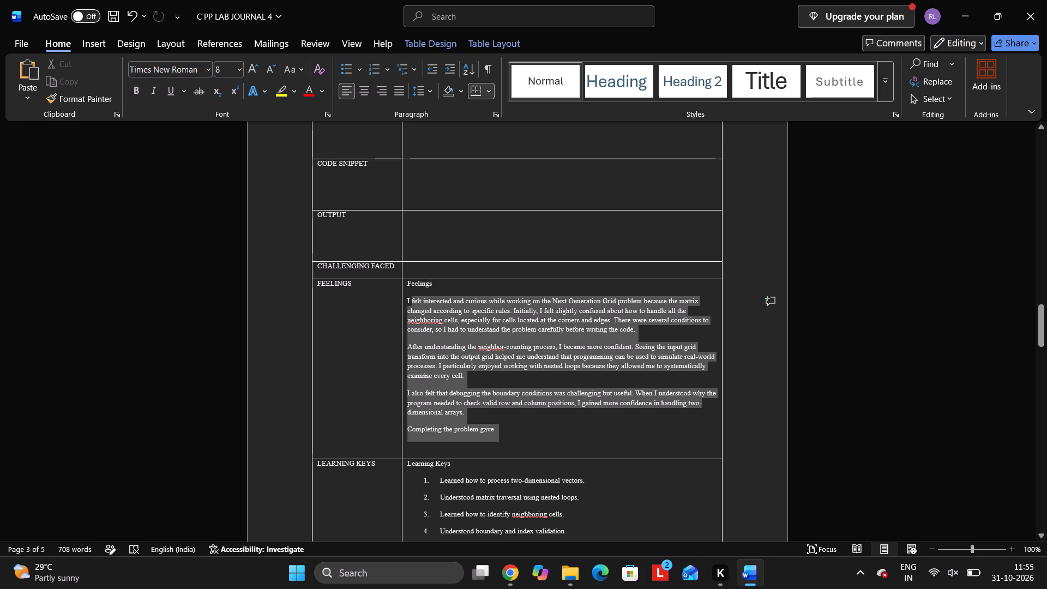
drag(422, 299, 420, 291)
key(BackSpace)
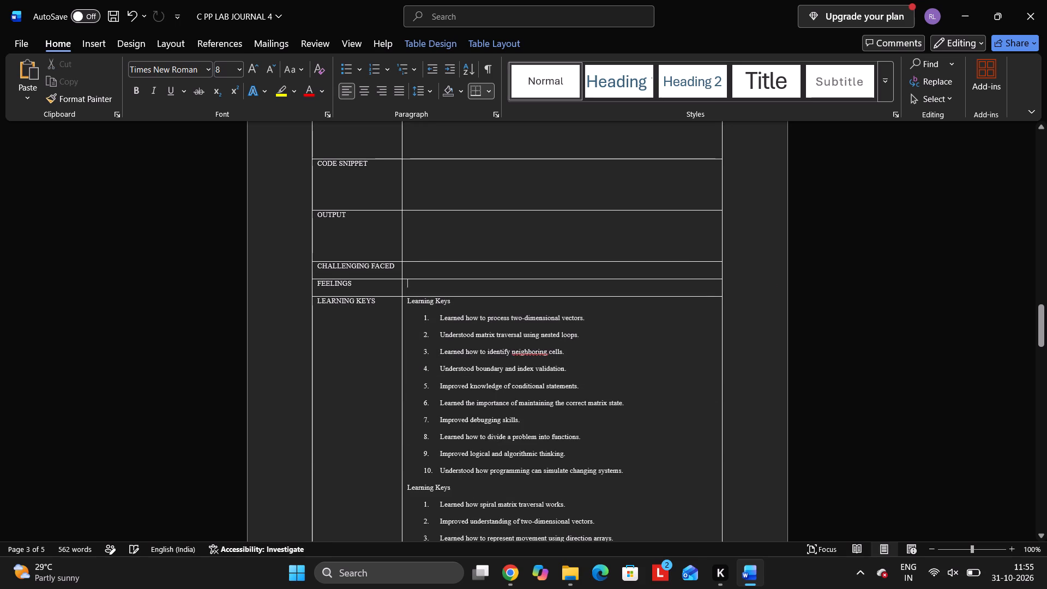
Delete the numbered entries and both "Learning Keys" subheadings from the LEARNING KEYS row.
scroll(420, 291, down, 2)
drag(580, 479, 525, 388)
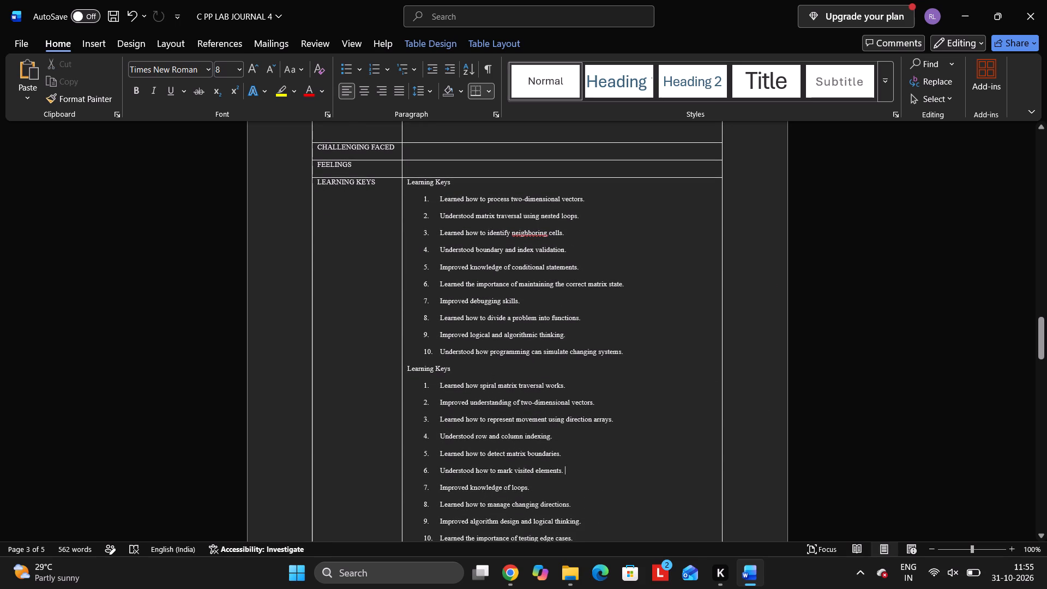
drag(525, 388, 441, 230)
key(BackSpace)
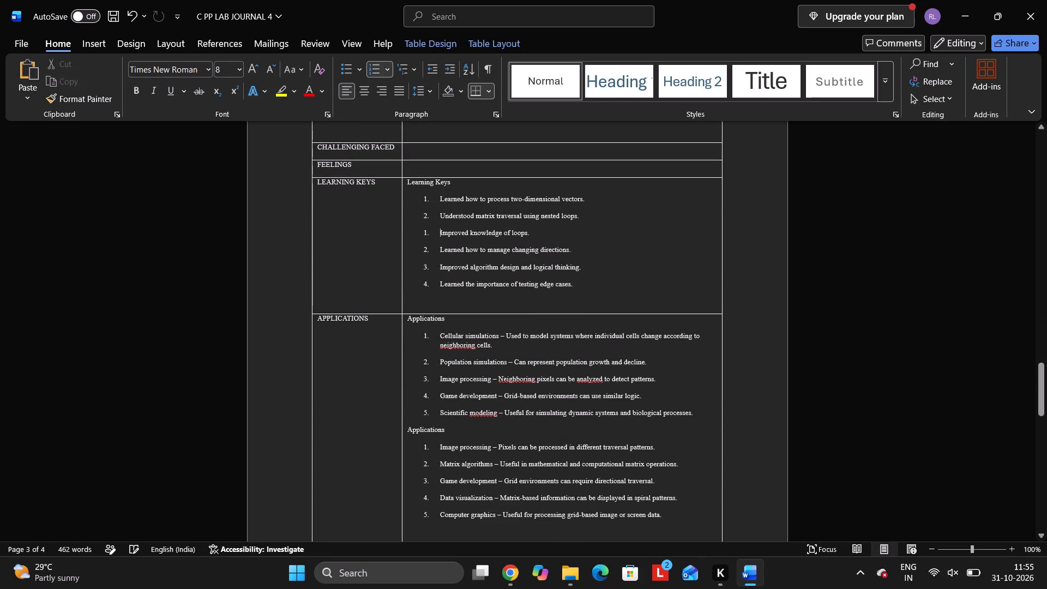
drag(586, 286, 417, 200)
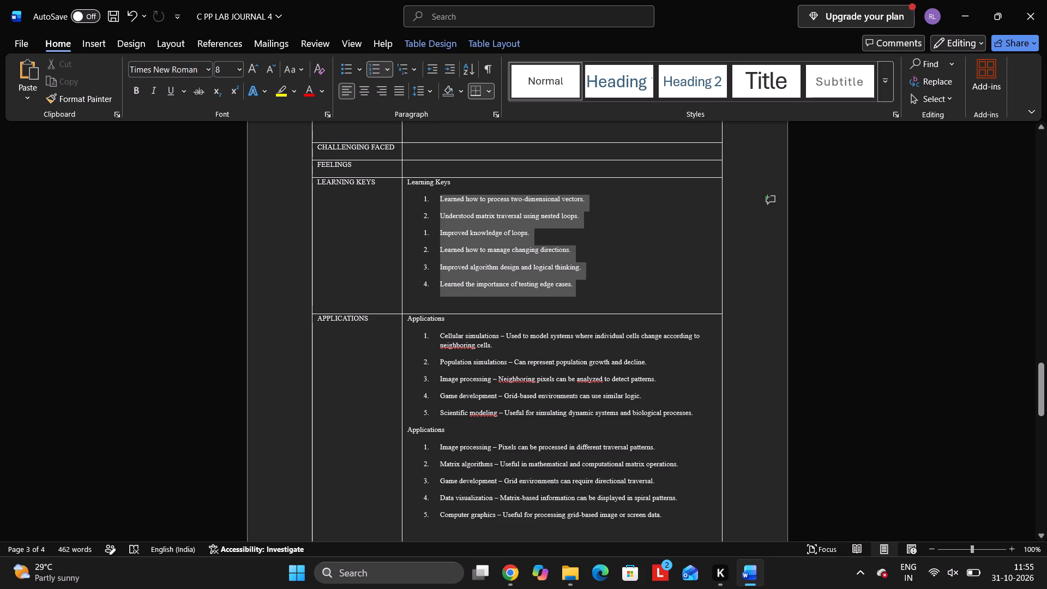
drag(417, 200, 412, 191)
key(BackSpace)
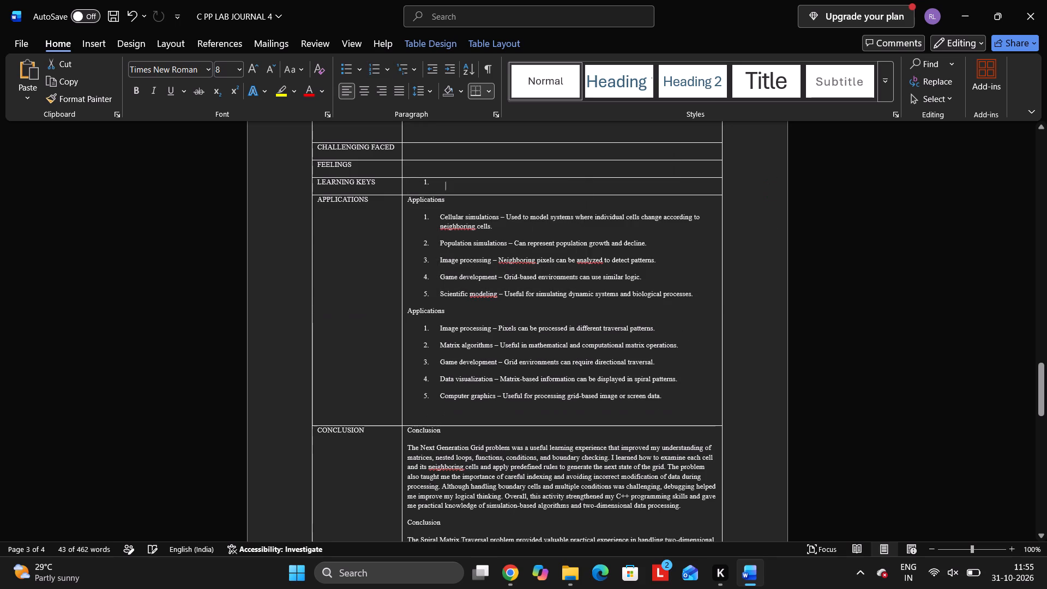
Delete the numbered entries and both "Applications" subheadings from the APPLICATIONS row.
drag(676, 399, 574, 339)
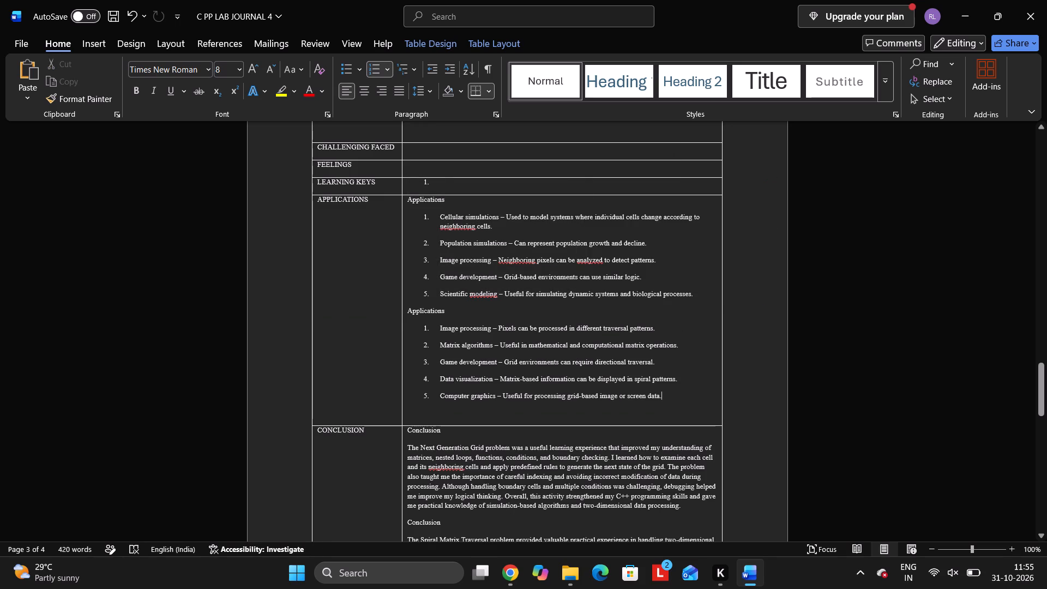
drag(574, 339, 445, 223)
key(BackSpace)
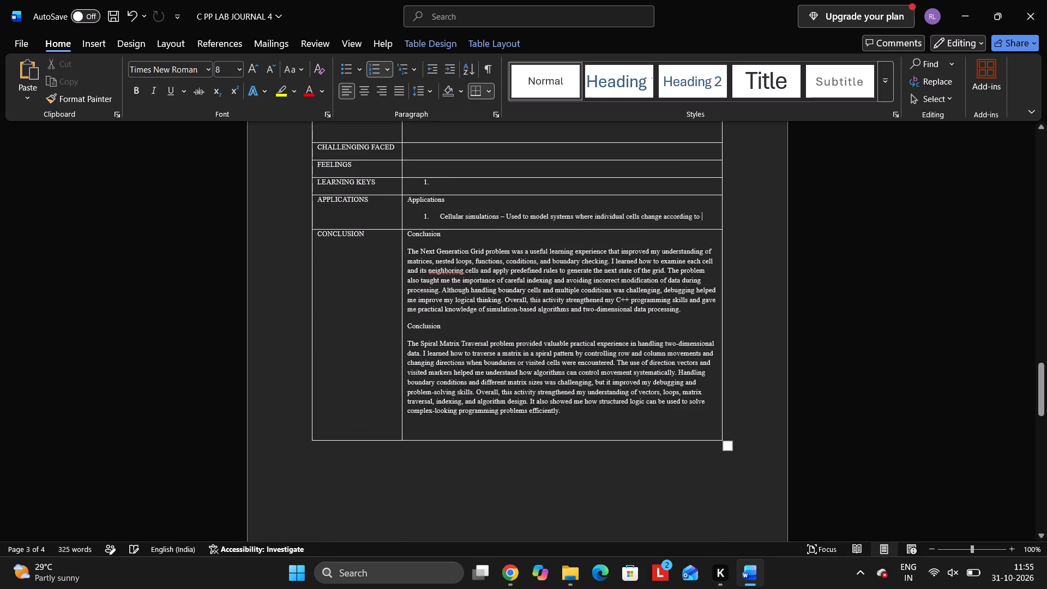
drag(708, 217, 449, 224)
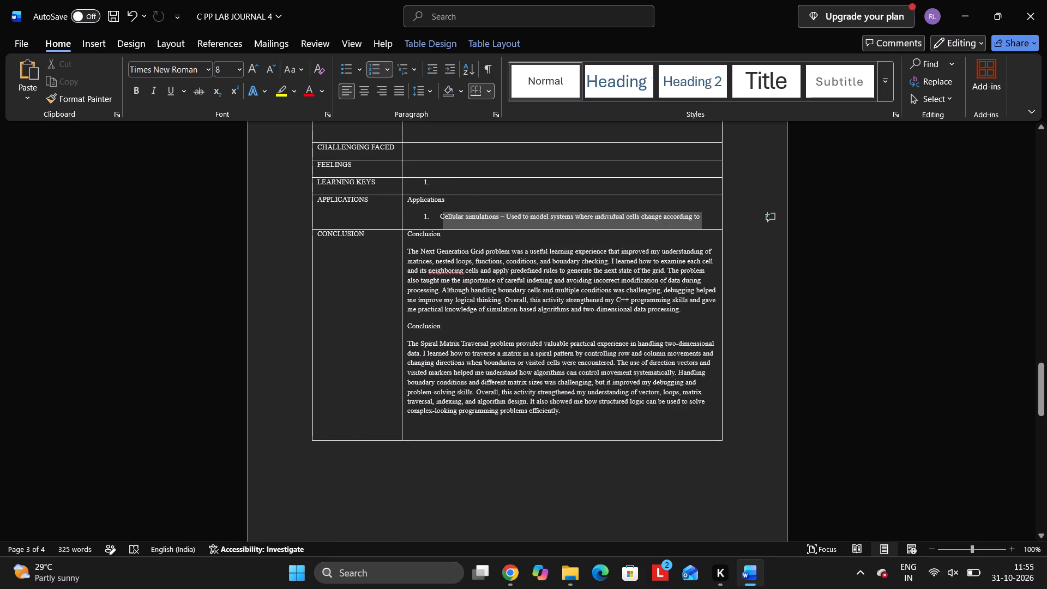
drag(449, 224, 418, 208)
key(BackSpace)
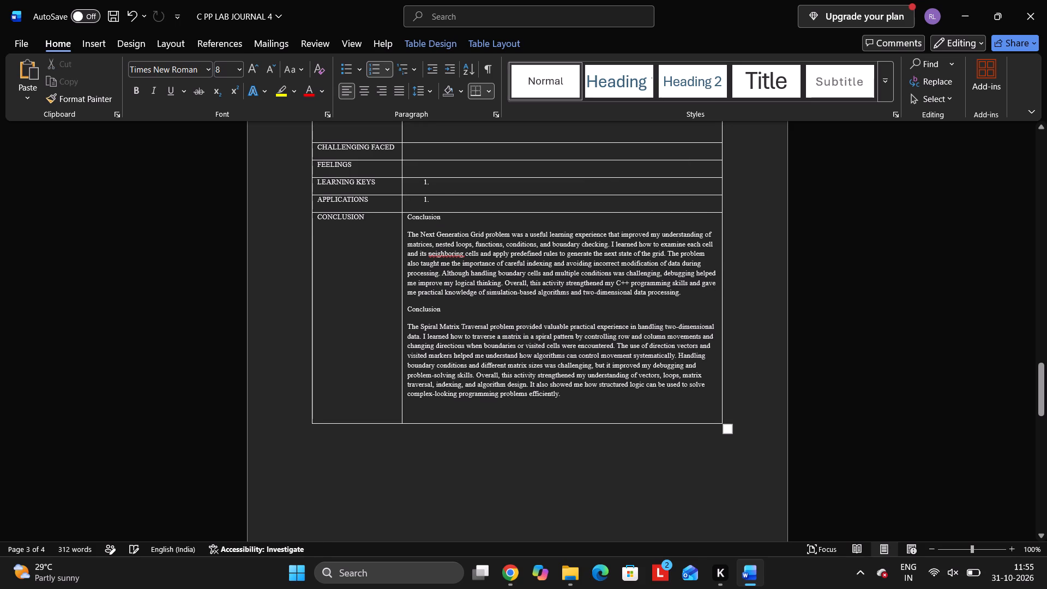
Delete both conclusion paragraphs and their subheadings from the CONCLUSION row.
drag(570, 398, 454, 224)
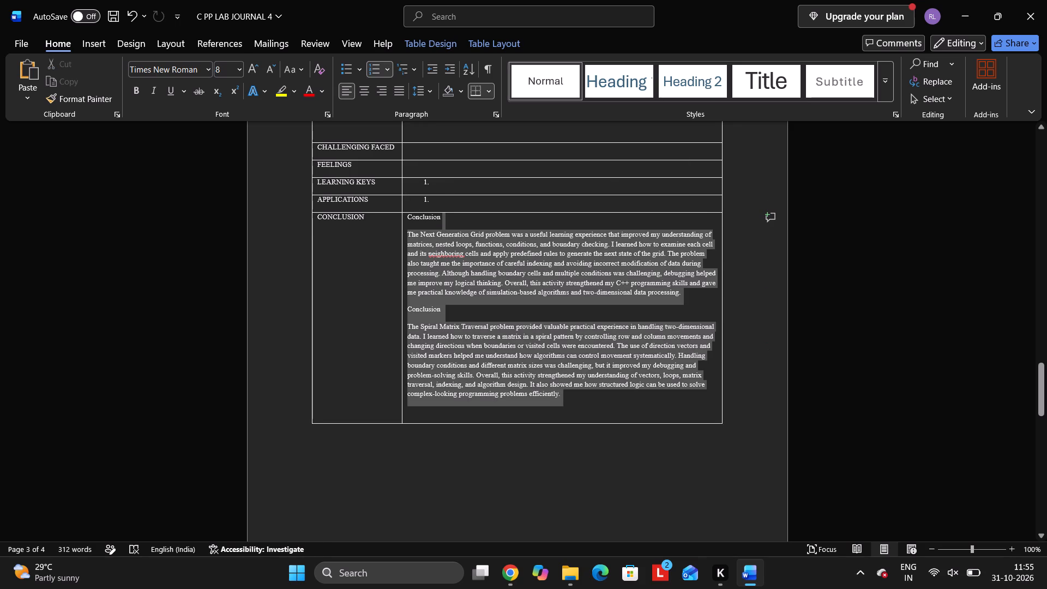
drag(454, 224, 432, 224)
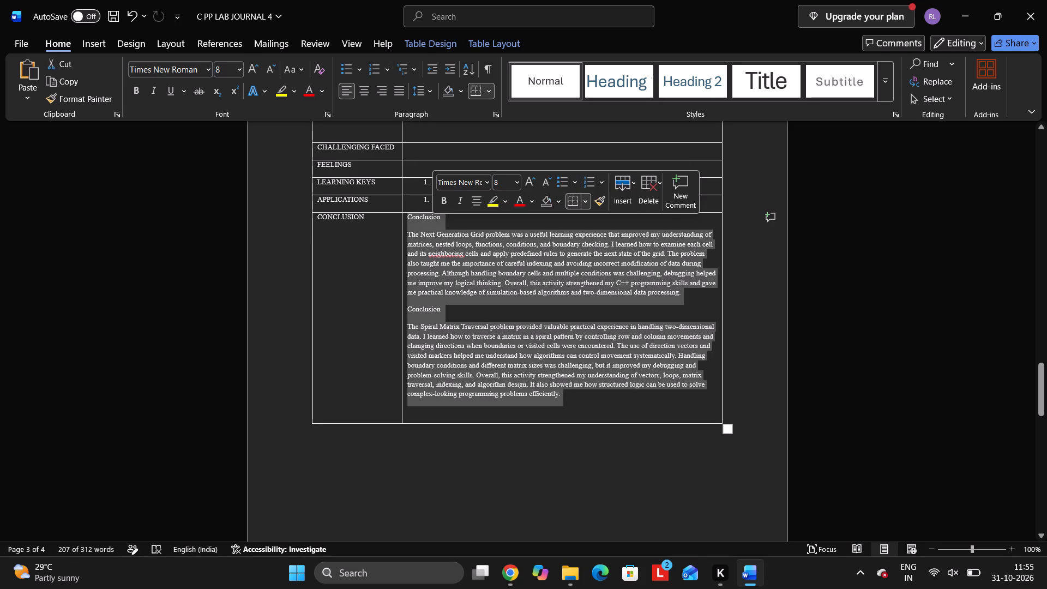
key(BackSpace)
Remove the leftover empty list numbers from the APPLICATIONS and LEARNING KEYS rows.
click(431, 203)
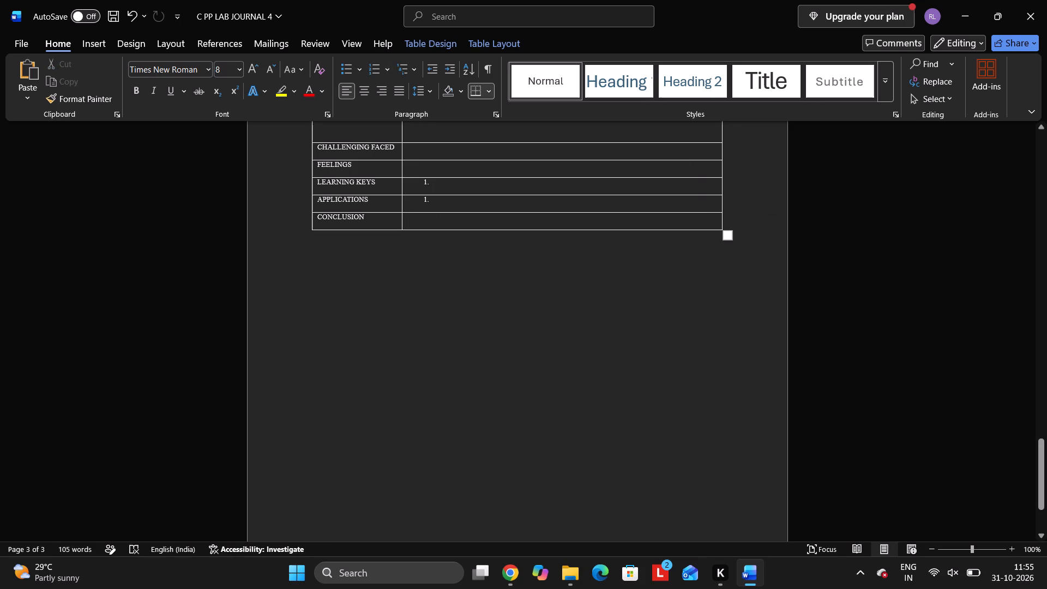
key(BackSpace)
key(BackSpace)
click(434, 187)
key(BackSpace)
key(BackSpace)
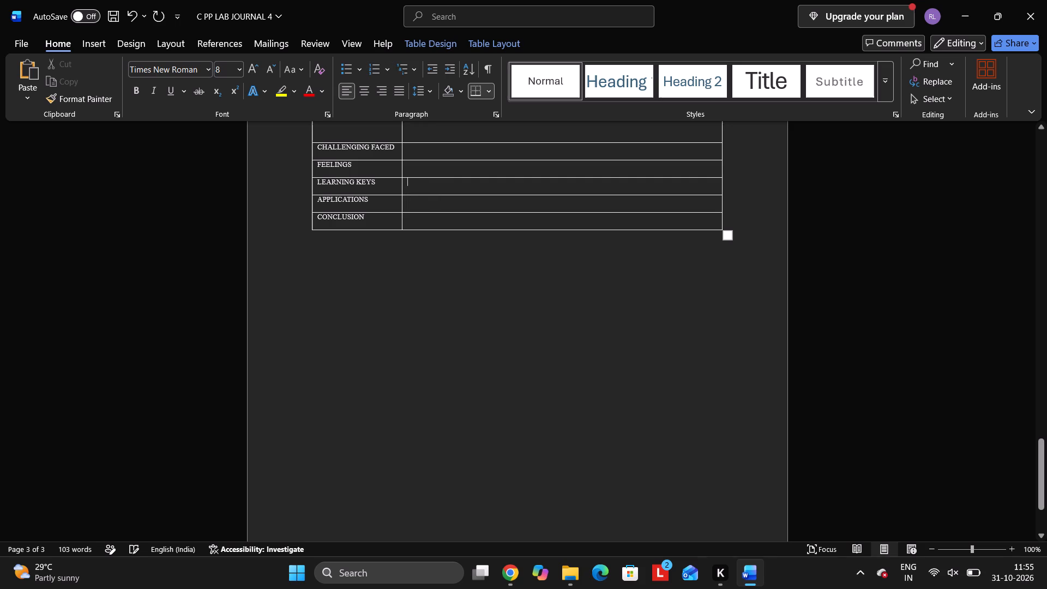
scroll(434, 187, up, 1)
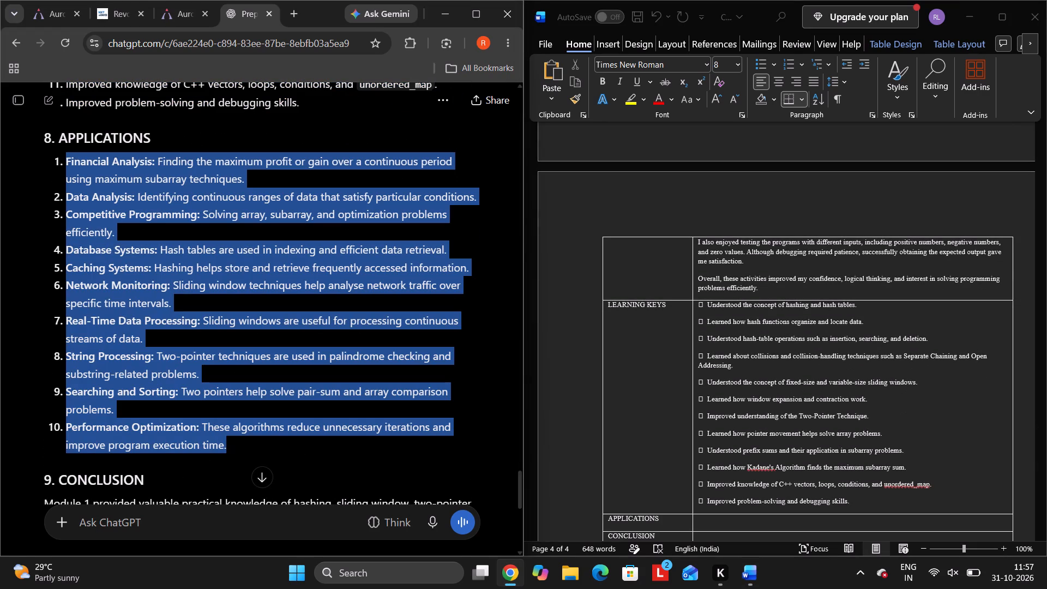
drag(55, 170, 55, 166)
key(ctrl+c)
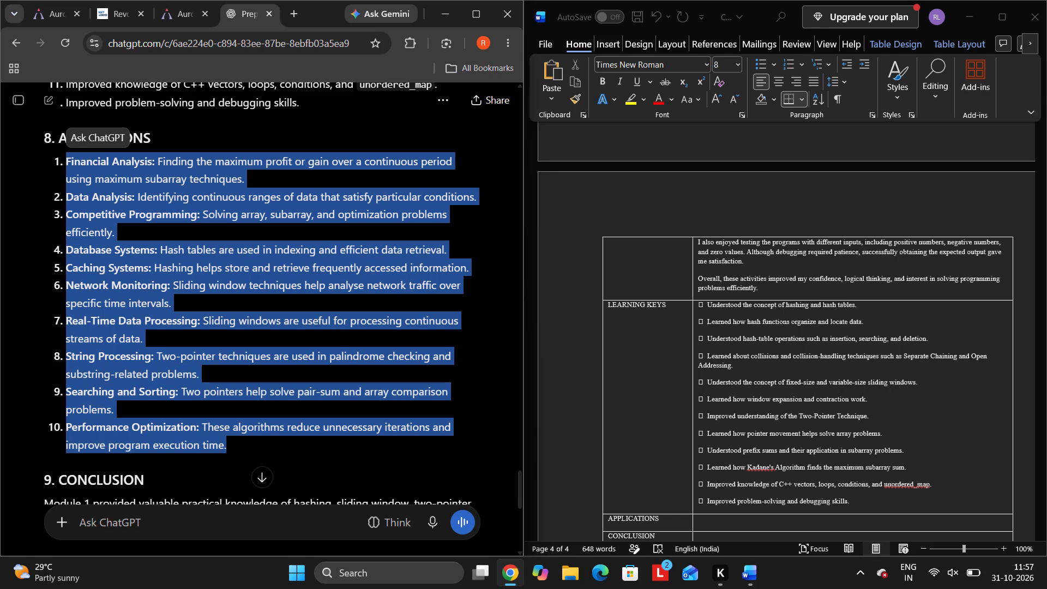
scroll(706, 416, down, 1)
click(703, 381)
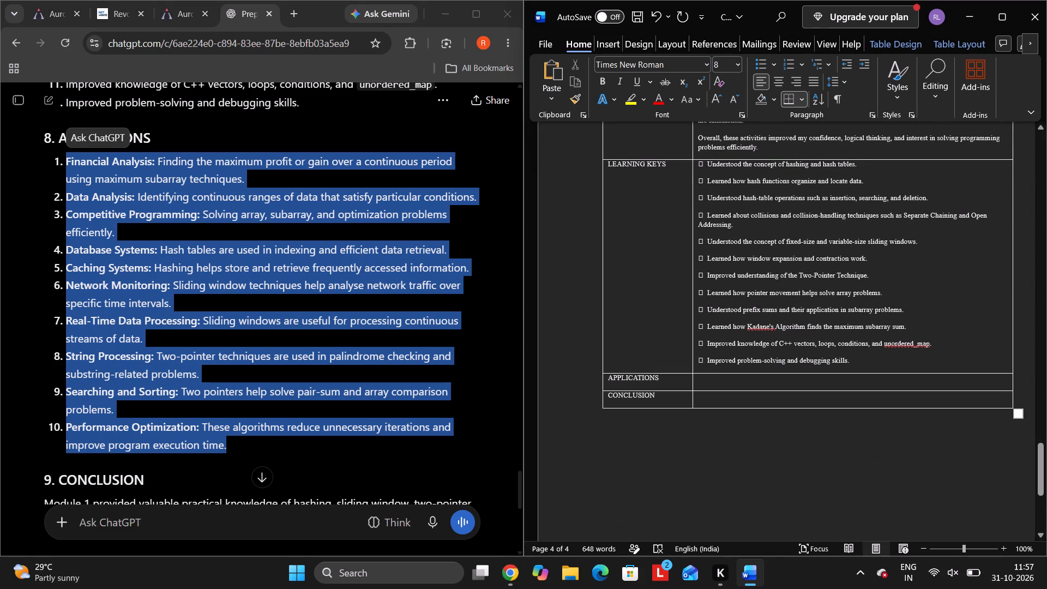
click(702, 378)
key(ctrl+v)
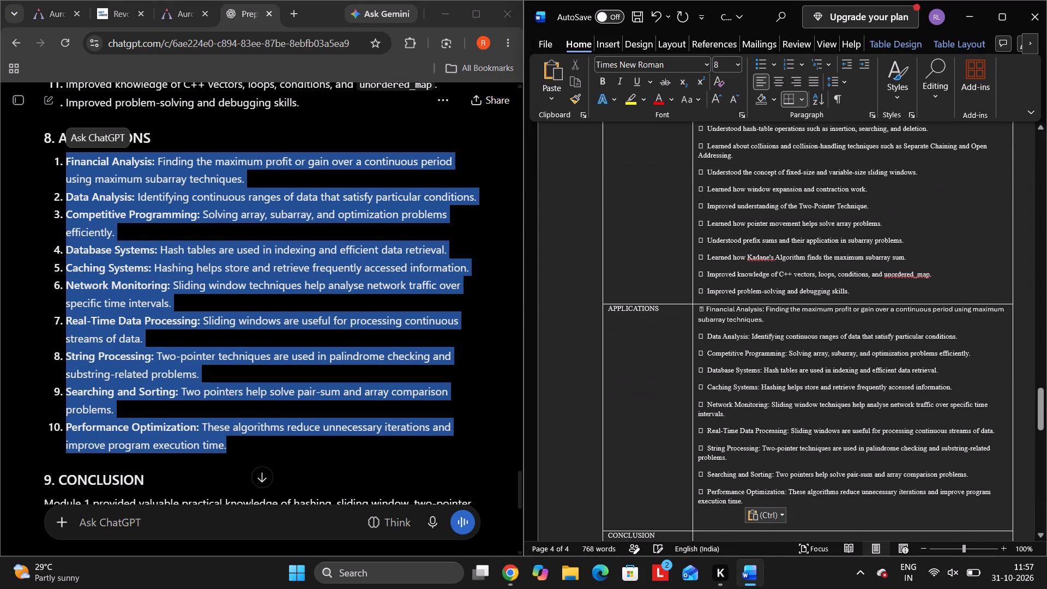
key(BackSpace)
scroll(702, 378, down, 1)
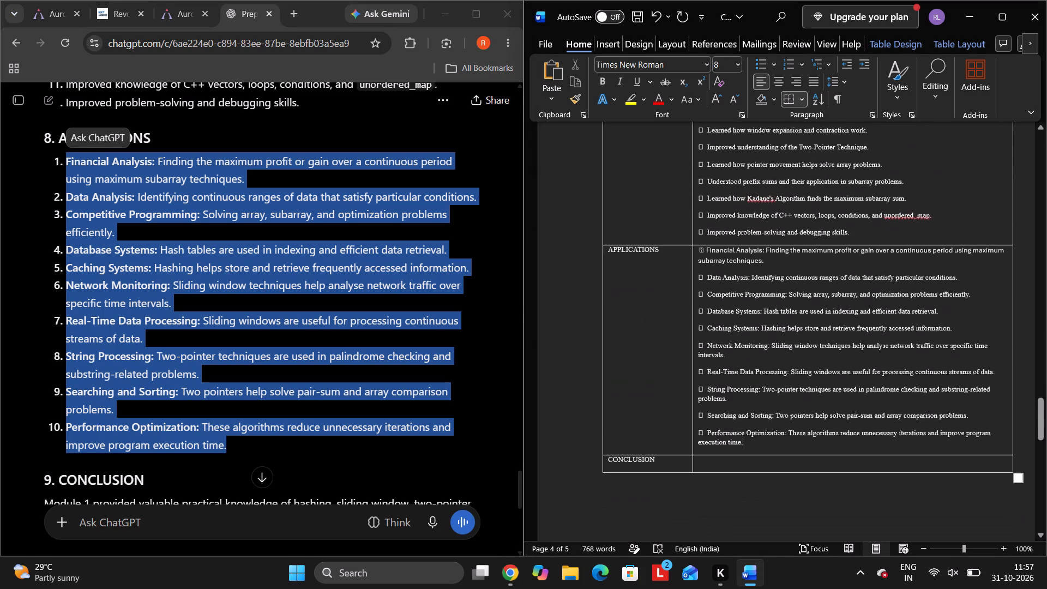
Copy all paragraphs under "9. CONCLUSION" from ChatGPT into the CONCLUSION row of the Word table, removing the trailing empty line.
scroll(702, 378, down, 1)
scroll(471, 369, down, 2)
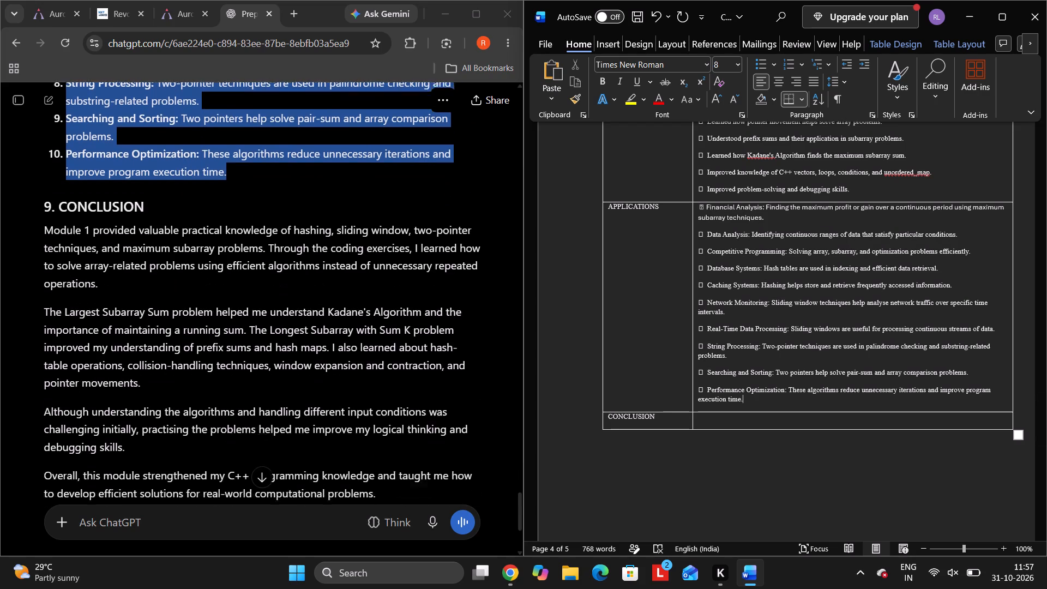
scroll(471, 369, down, 2)
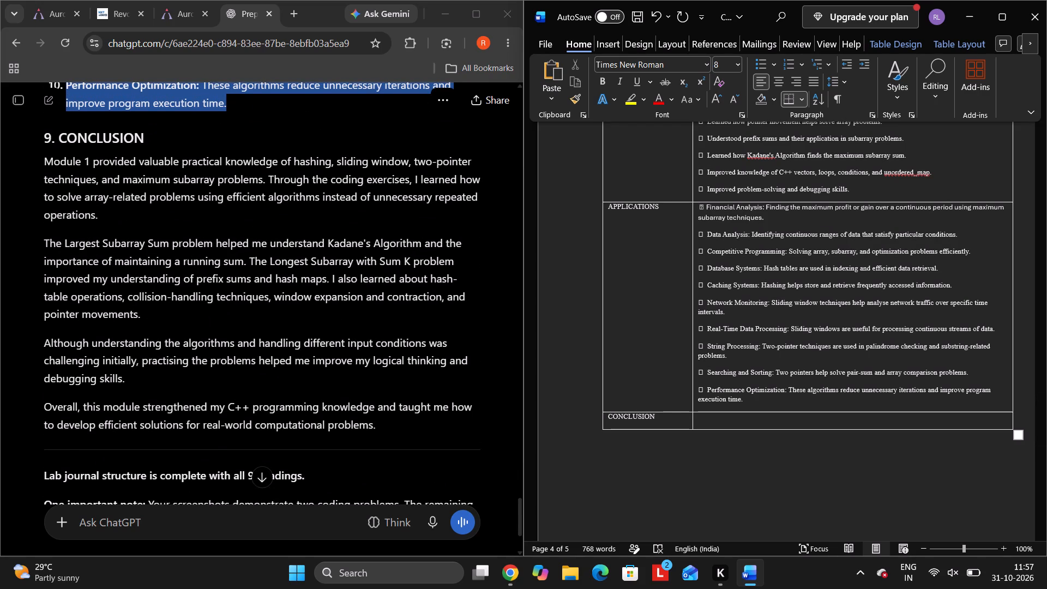
drag(392, 422, 86, 199)
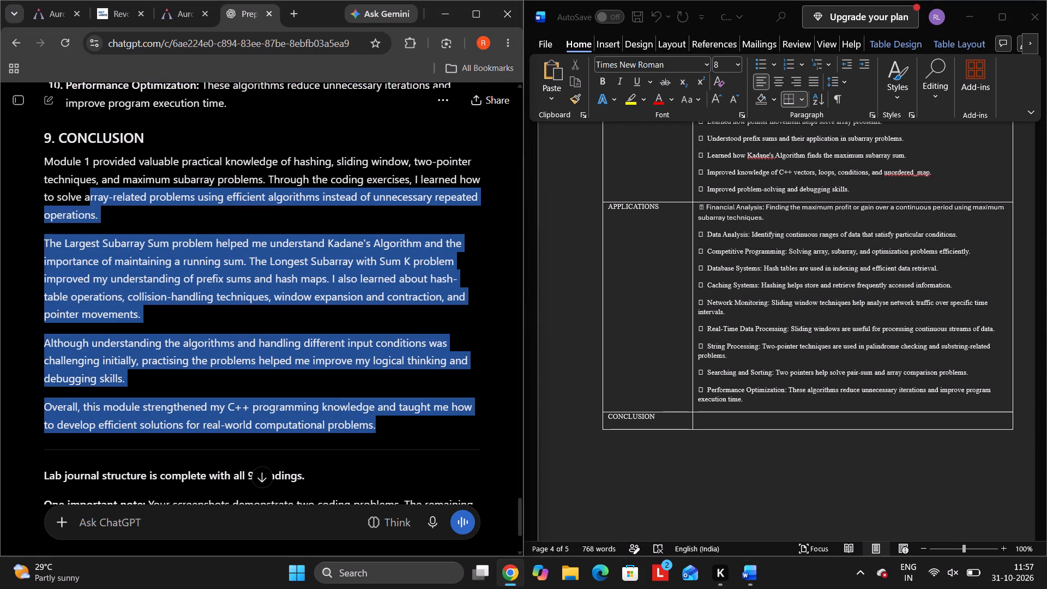
drag(86, 199, 46, 167)
key(ctrl+c)
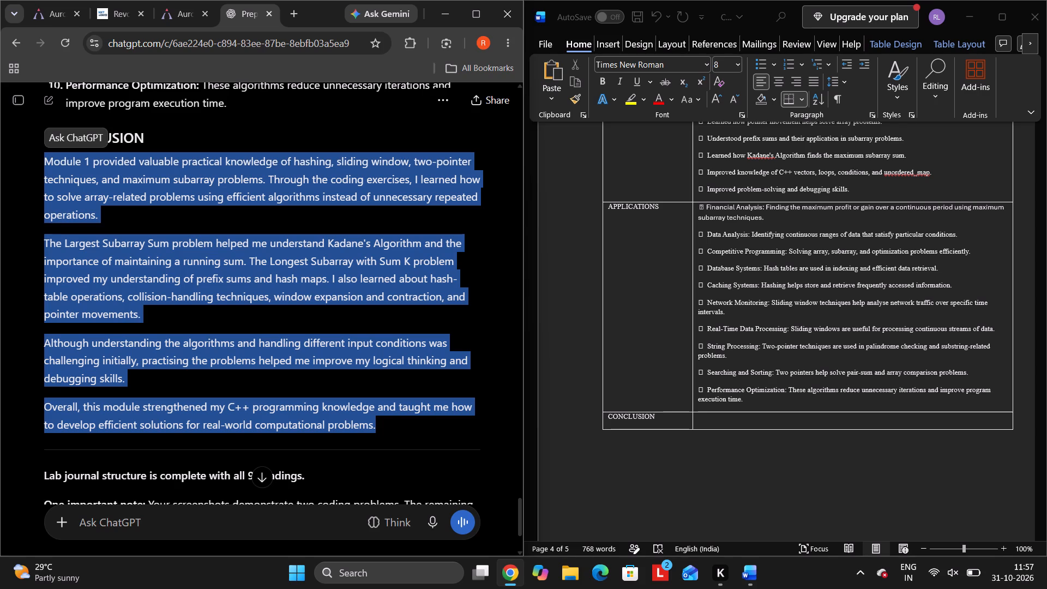
click(706, 421)
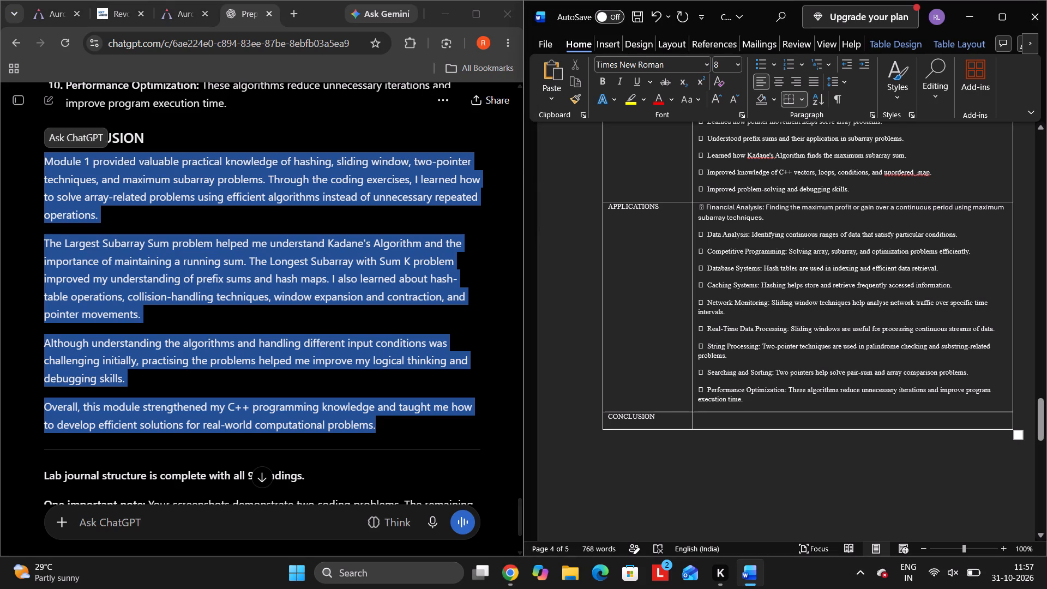
click(706, 419)
key(ctrl+v)
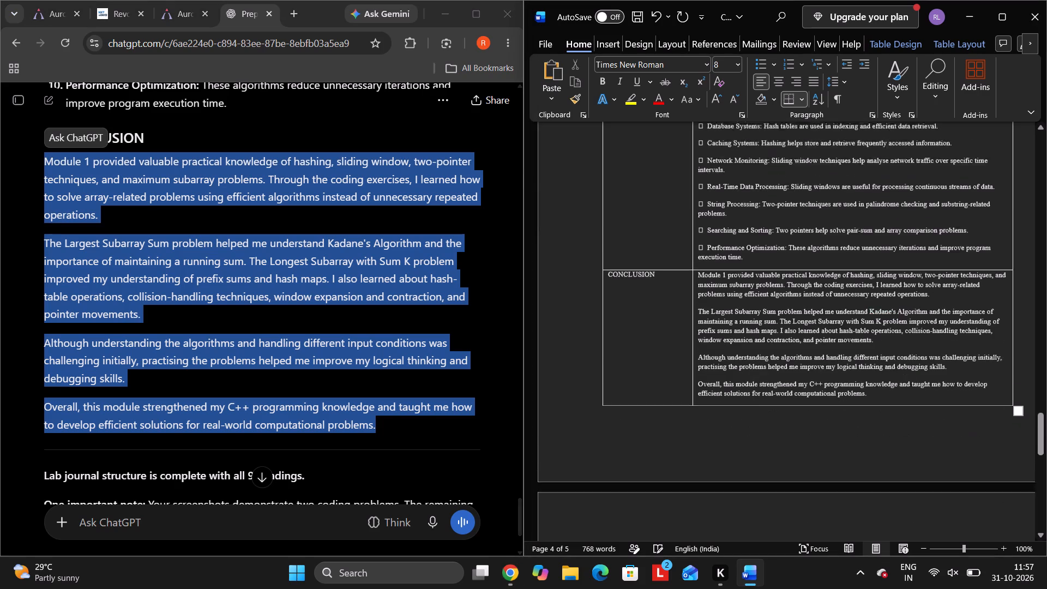
key(BackSpace)
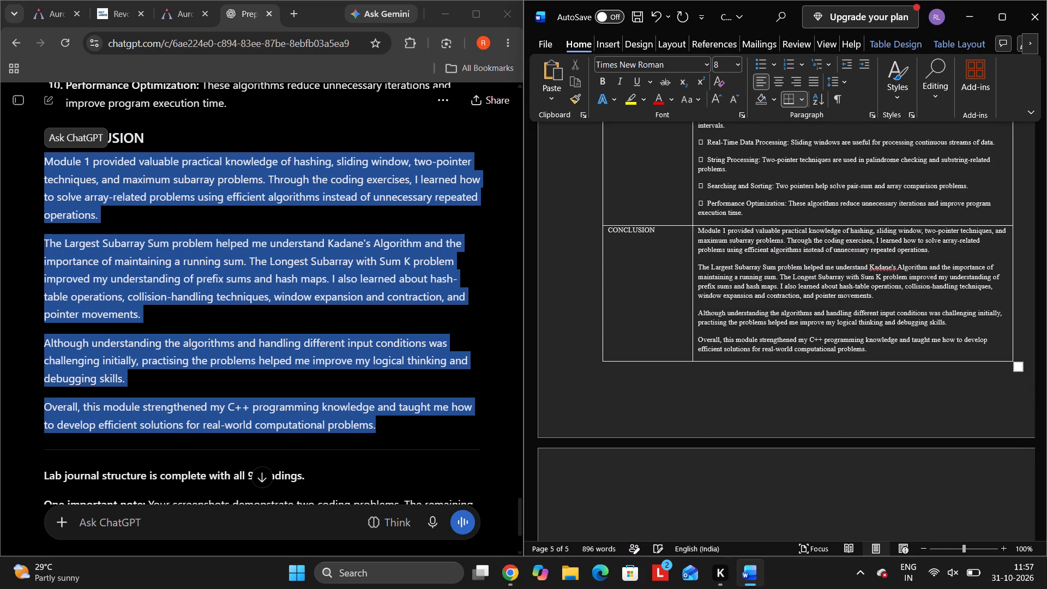
Format all ten items in the APPLICATIONS row as a numbered list.
scroll(706, 419, up, 2)
scroll(706, 419, down, 1)
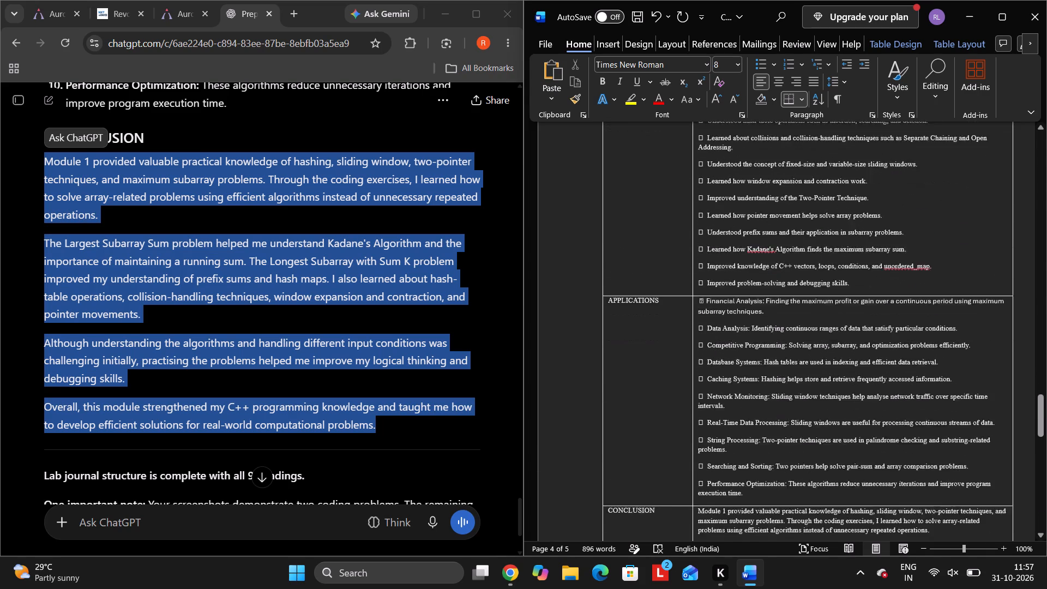
scroll(706, 419, down, 1)
drag(748, 432, 720, 350)
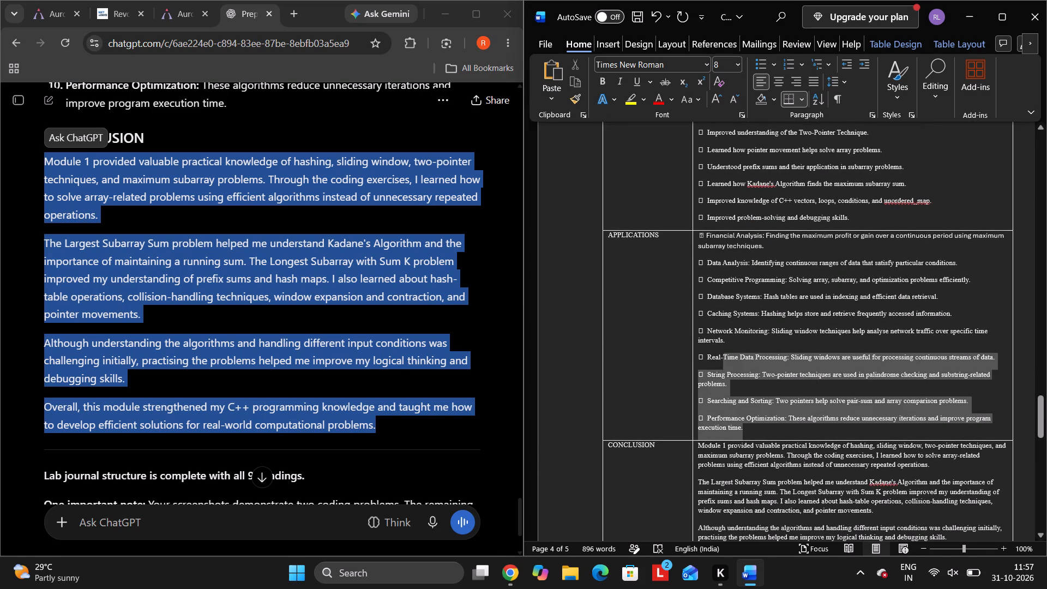
drag(720, 350, 711, 245)
click(711, 245)
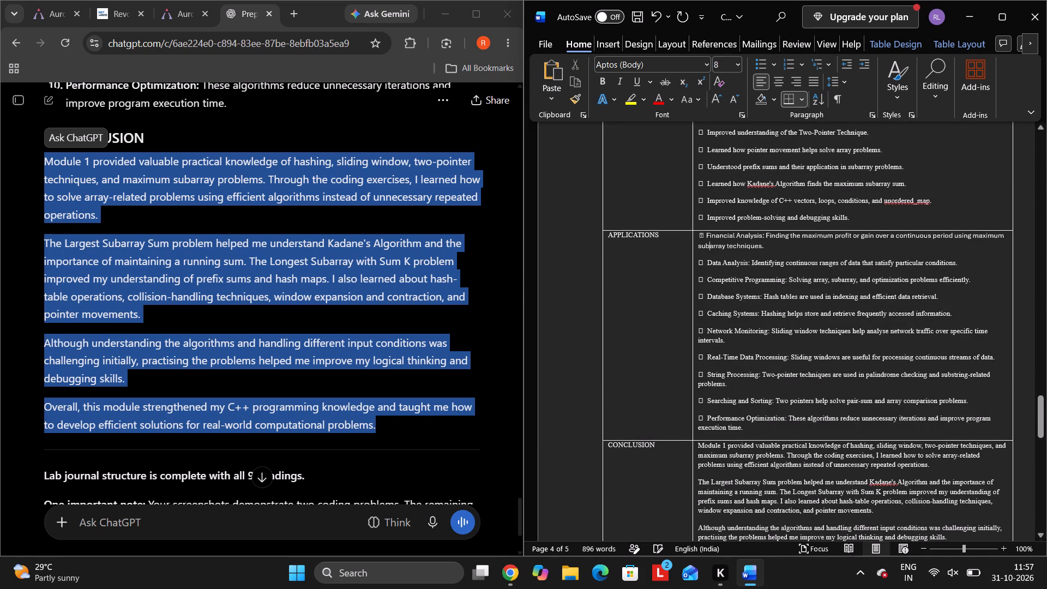
drag(705, 238, 743, 424)
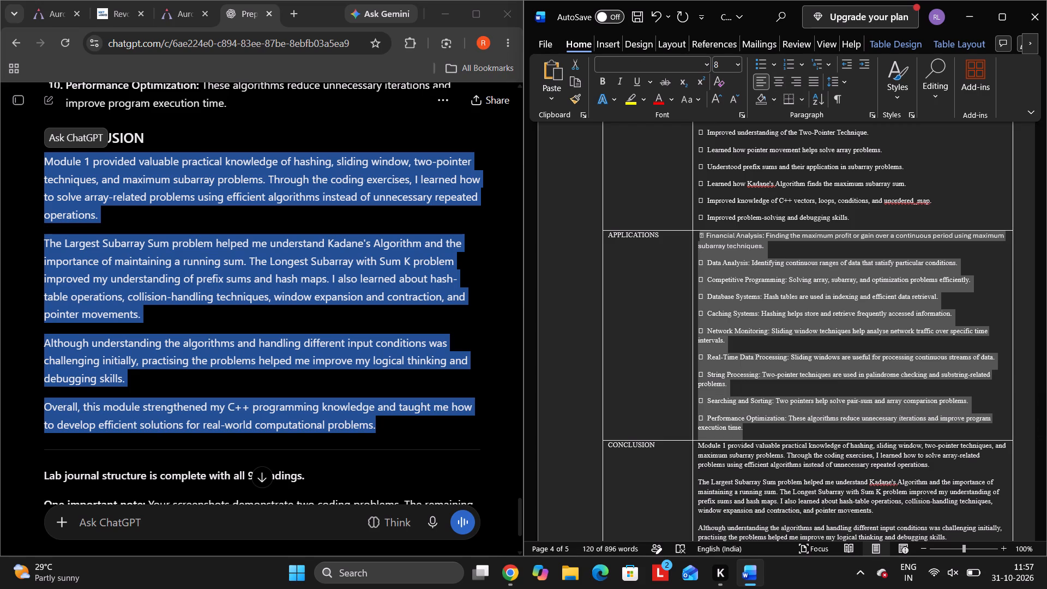
click(782, 58)
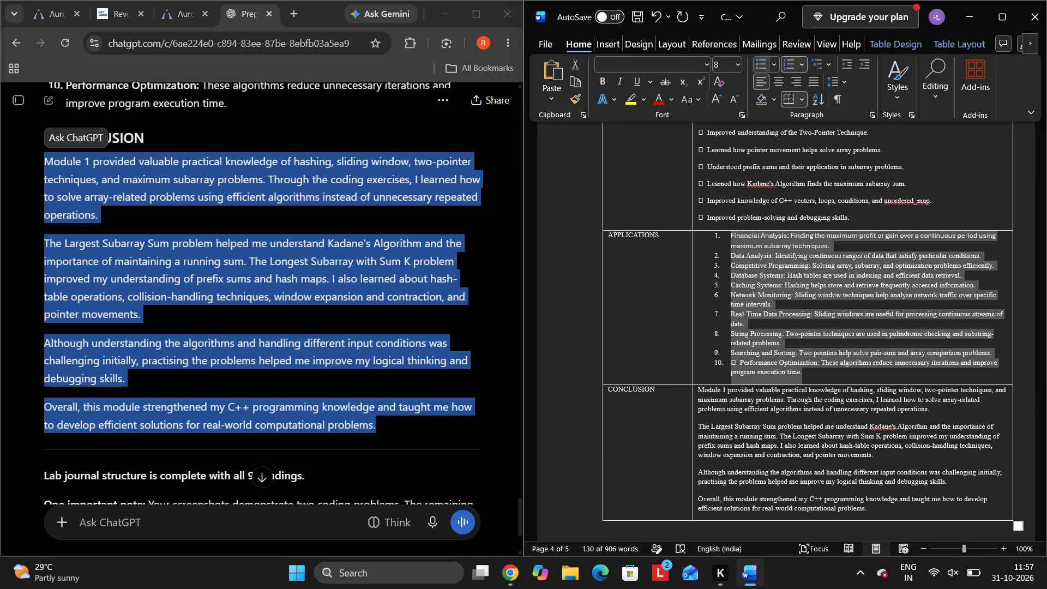
click(757, 65)
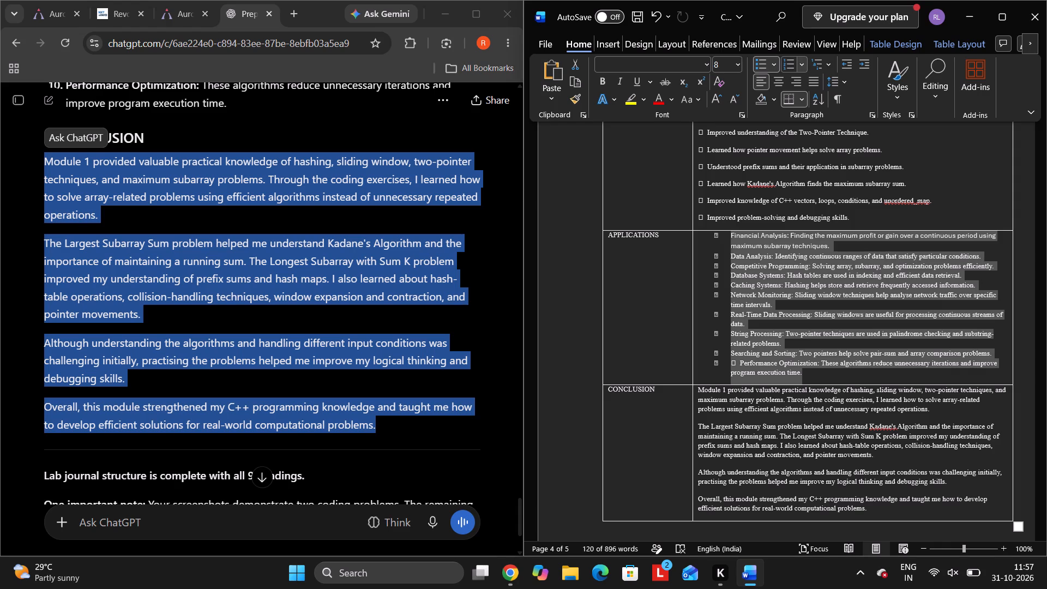
click(781, 69)
Format all twelve items in the LEARNING KEYS row as a numbered list.
scroll(781, 121, up, 1)
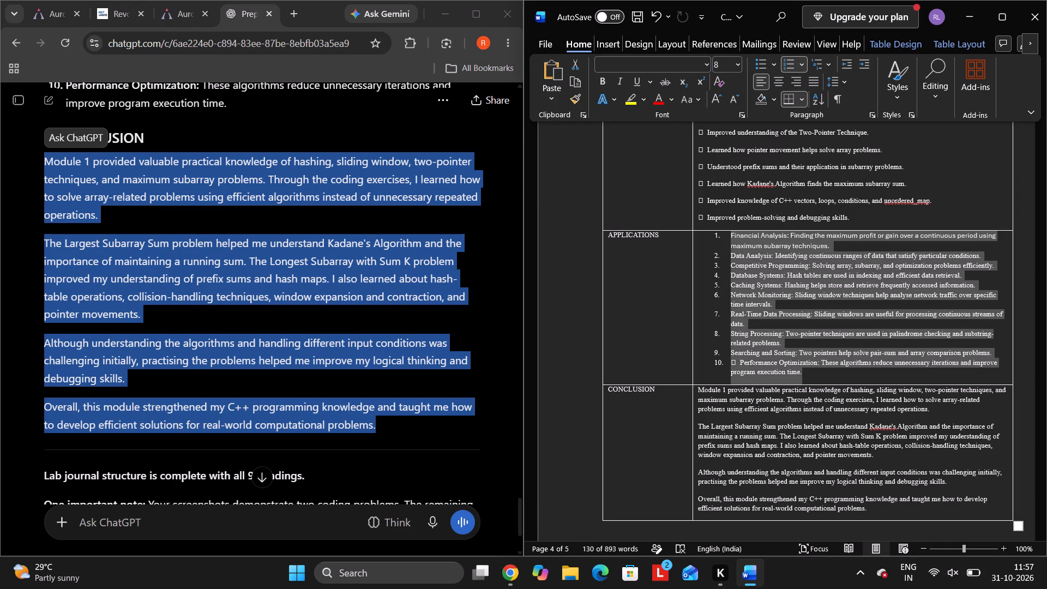
scroll(781, 121, up, 1)
click(793, 213)
scroll(793, 213, up, 1)
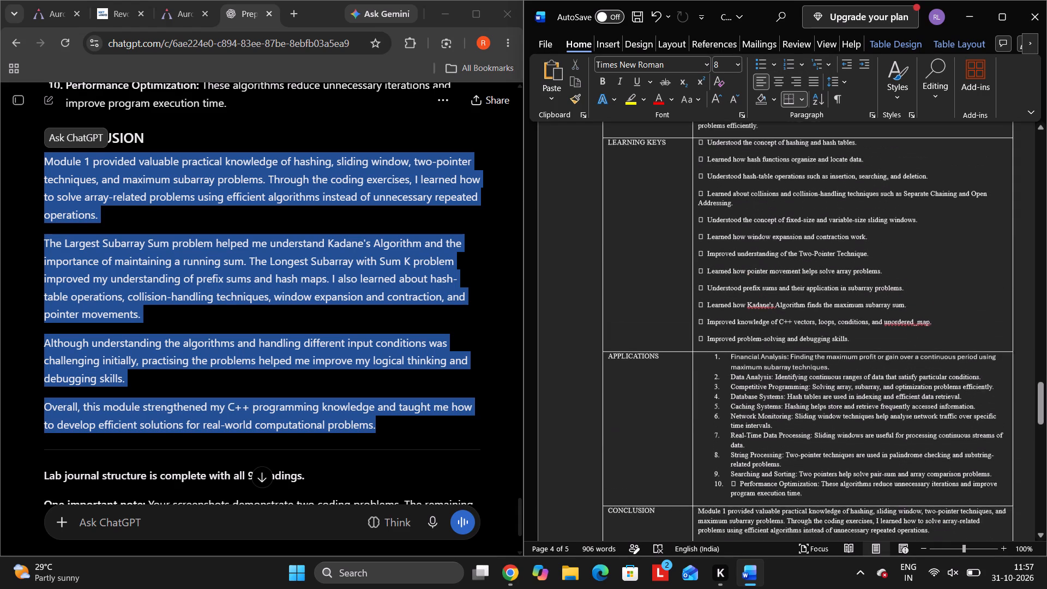
scroll(793, 213, up, 1)
drag(854, 354, 748, 245)
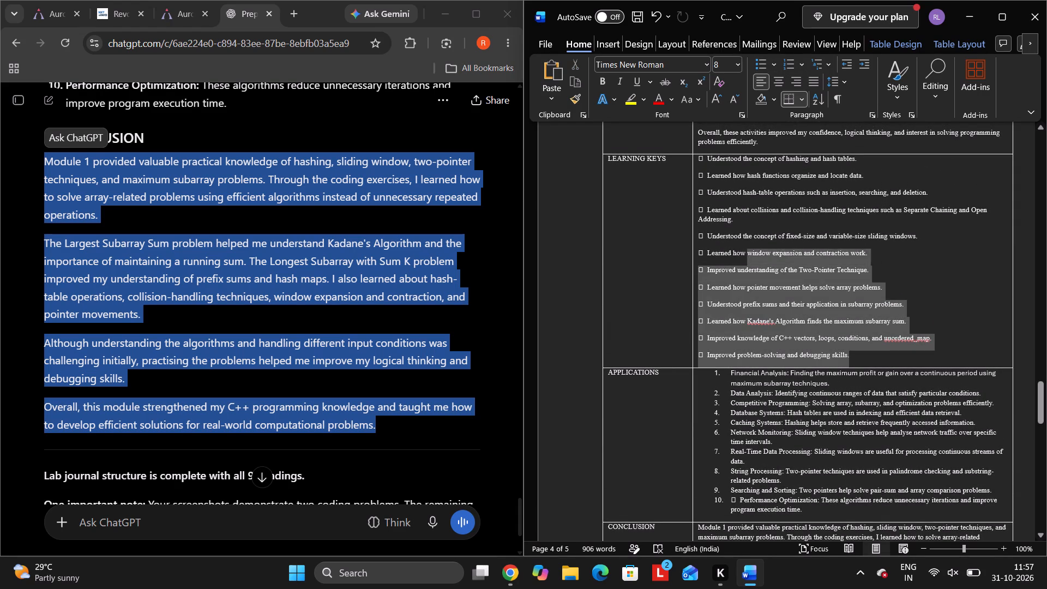
drag(748, 245, 715, 179)
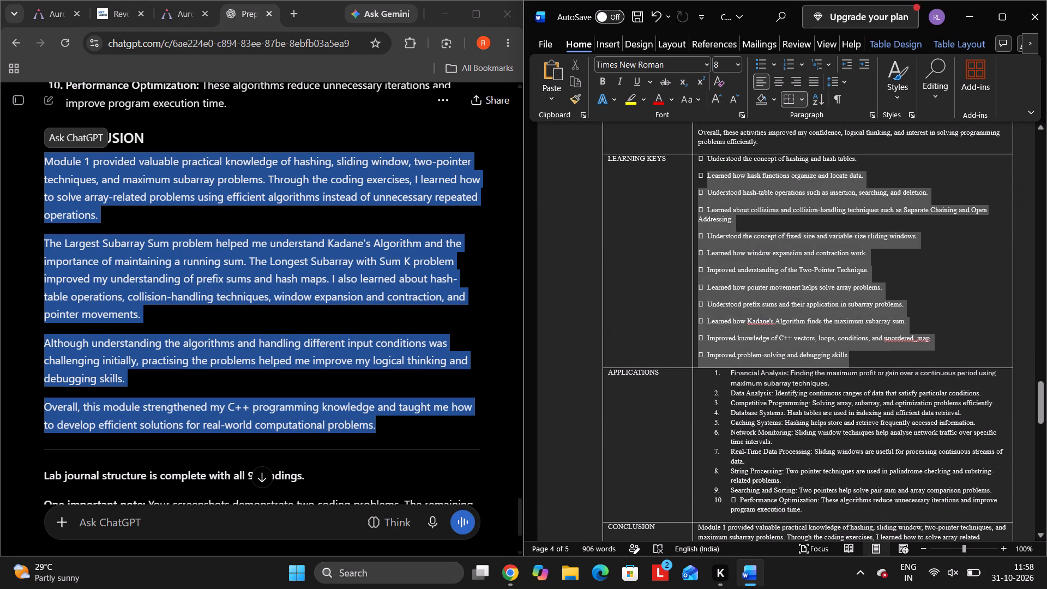
drag(715, 179, 706, 170)
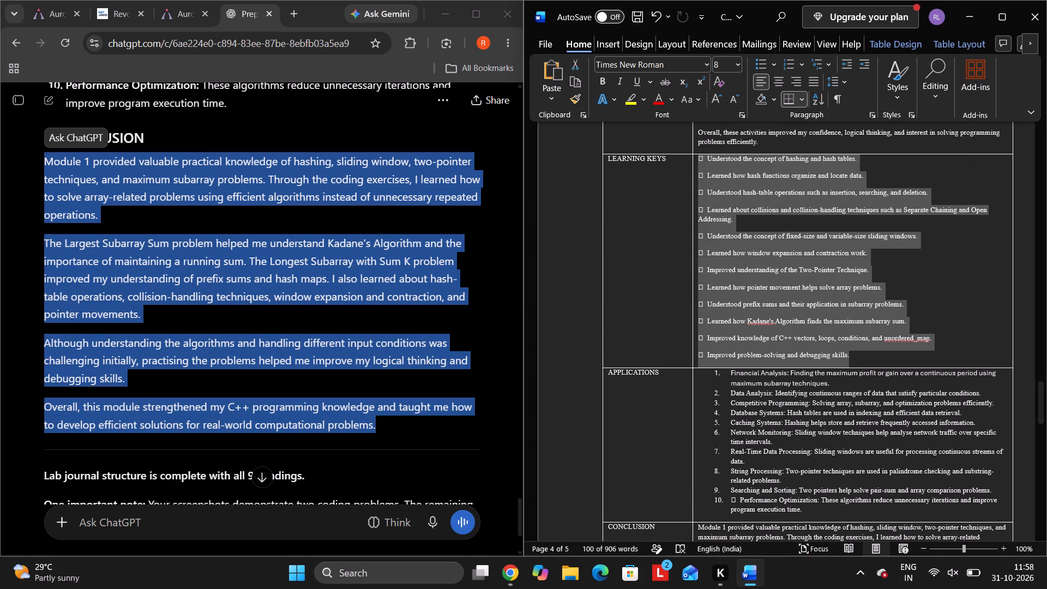
click(782, 59)
Format all ten items in the CHALLENGING FACED row as a numbered list.
scroll(753, 245, up, 1)
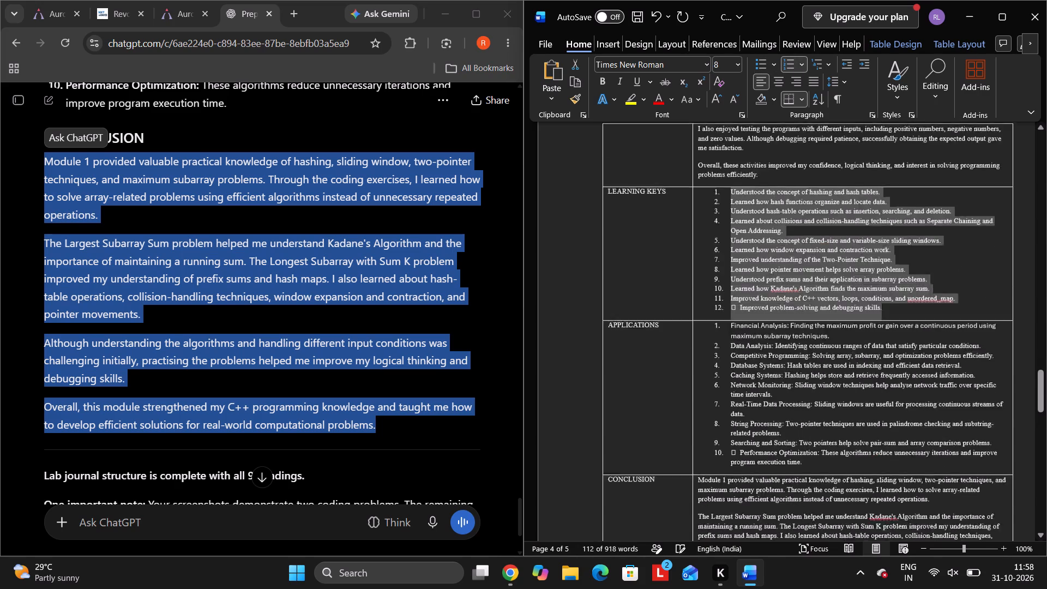
scroll(753, 245, up, 2)
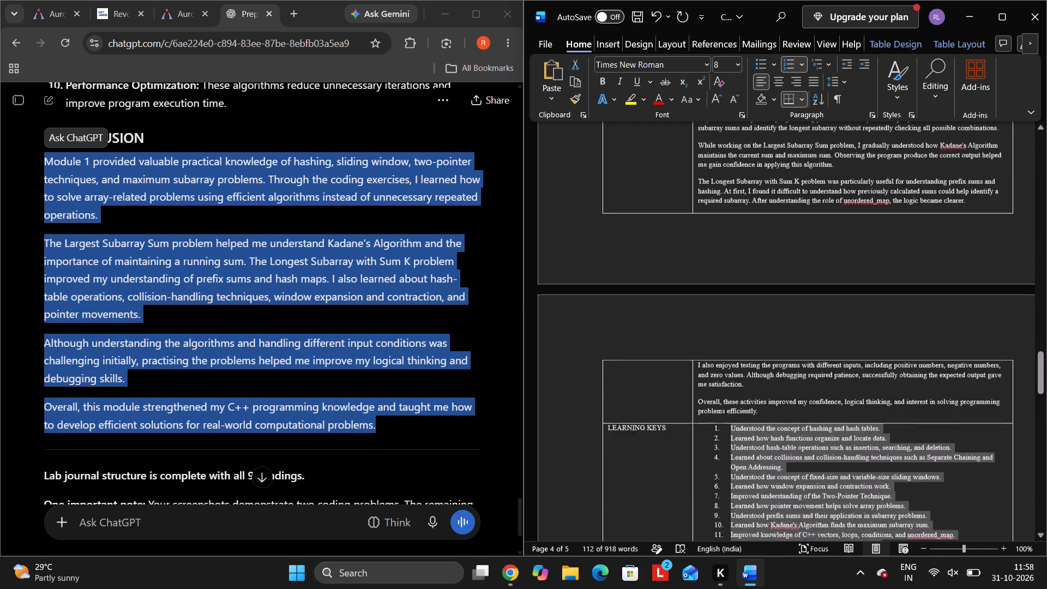
scroll(753, 245, up, 2)
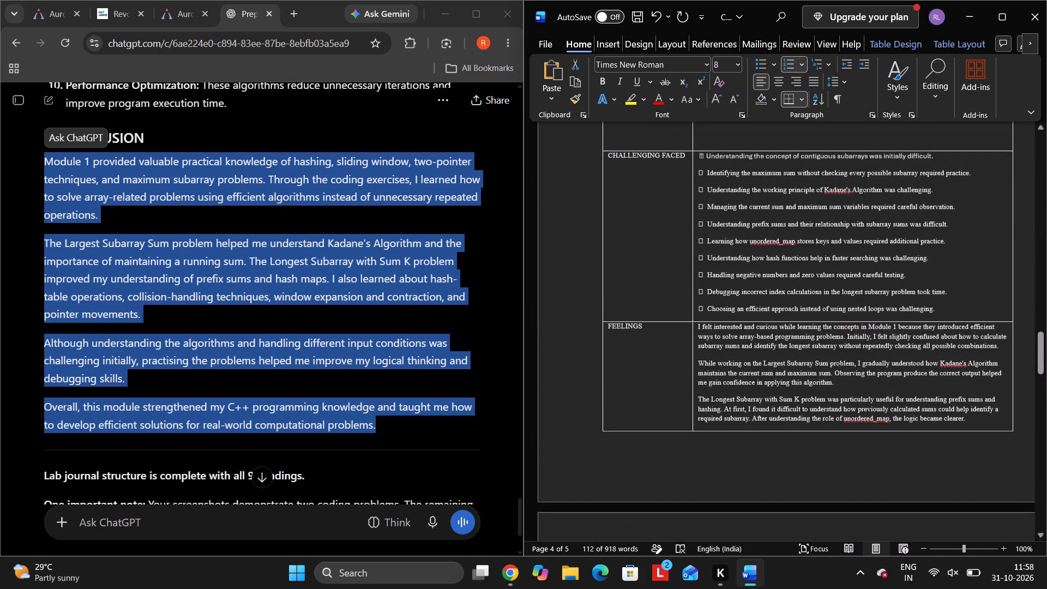
scroll(753, 245, up, 1)
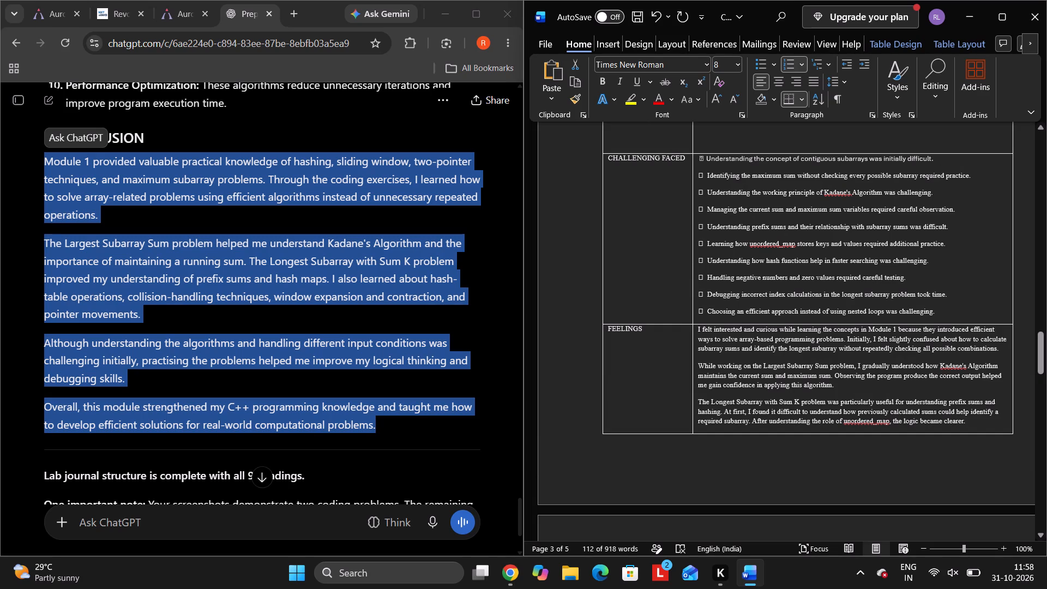
drag(937, 311, 715, 180)
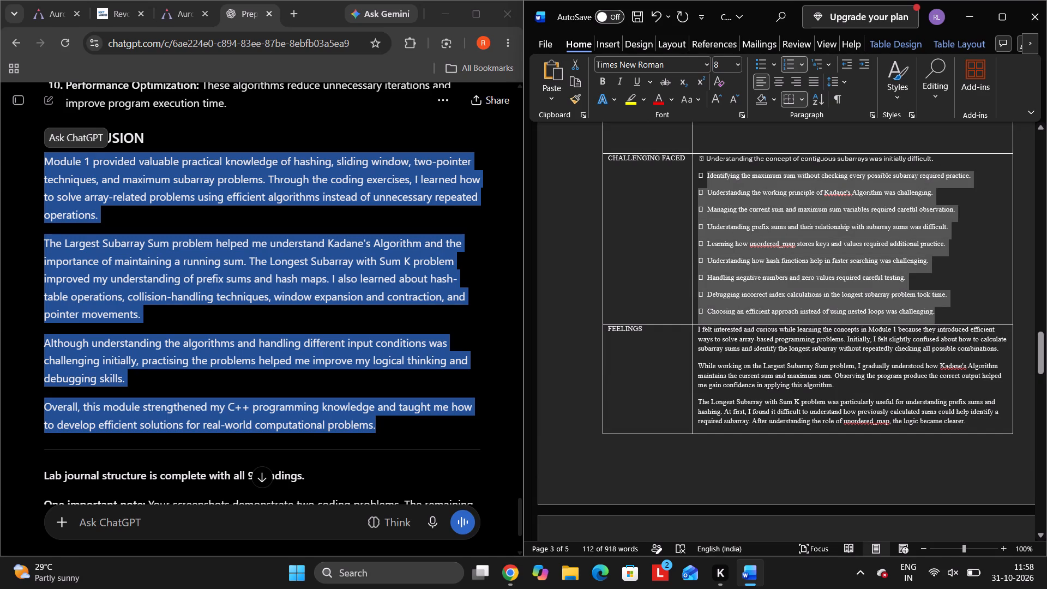
drag(715, 180, 711, 170)
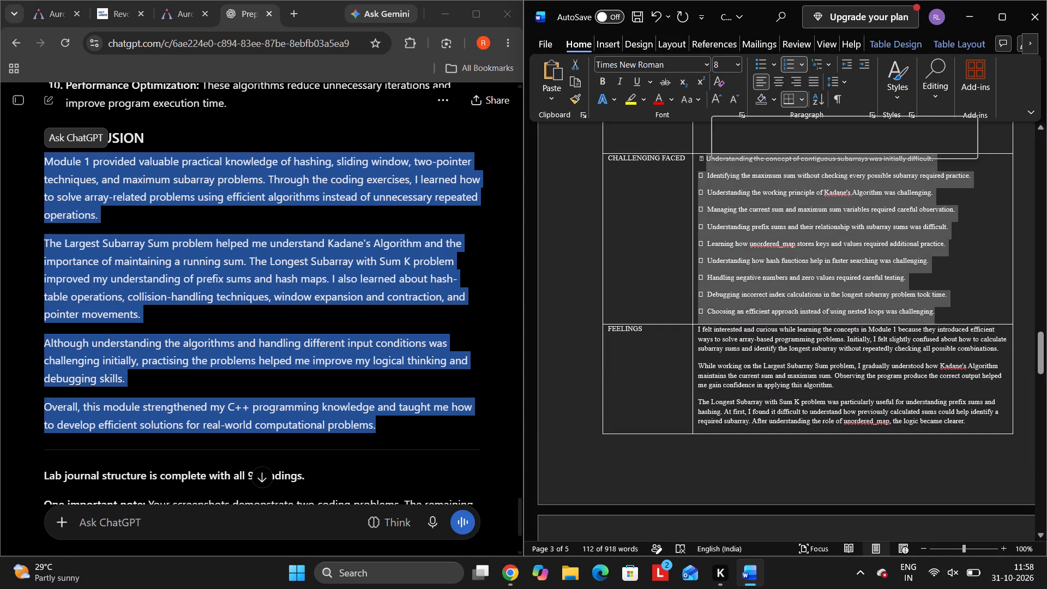
click(788, 59)
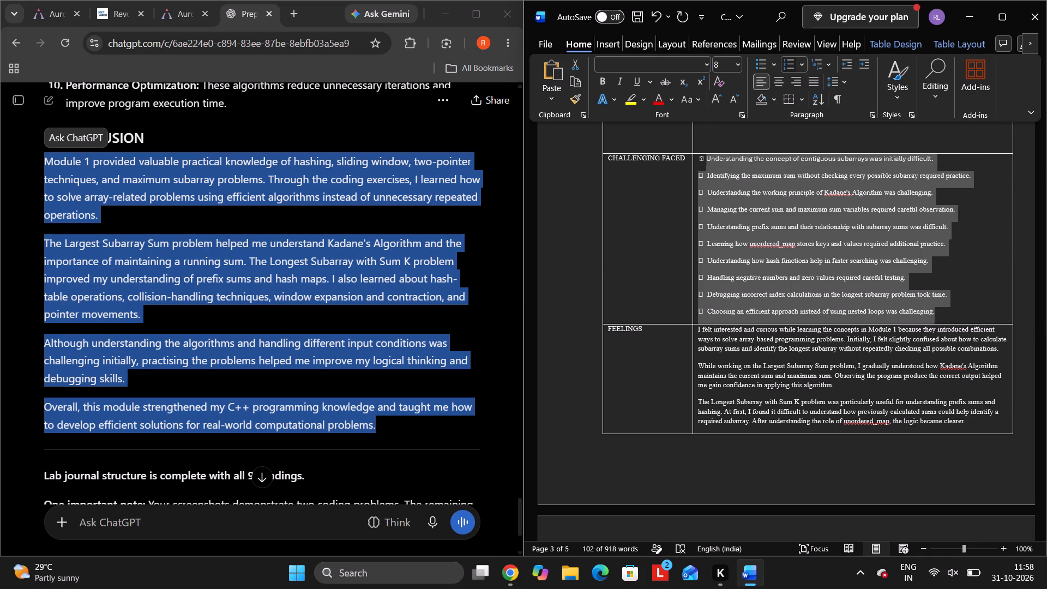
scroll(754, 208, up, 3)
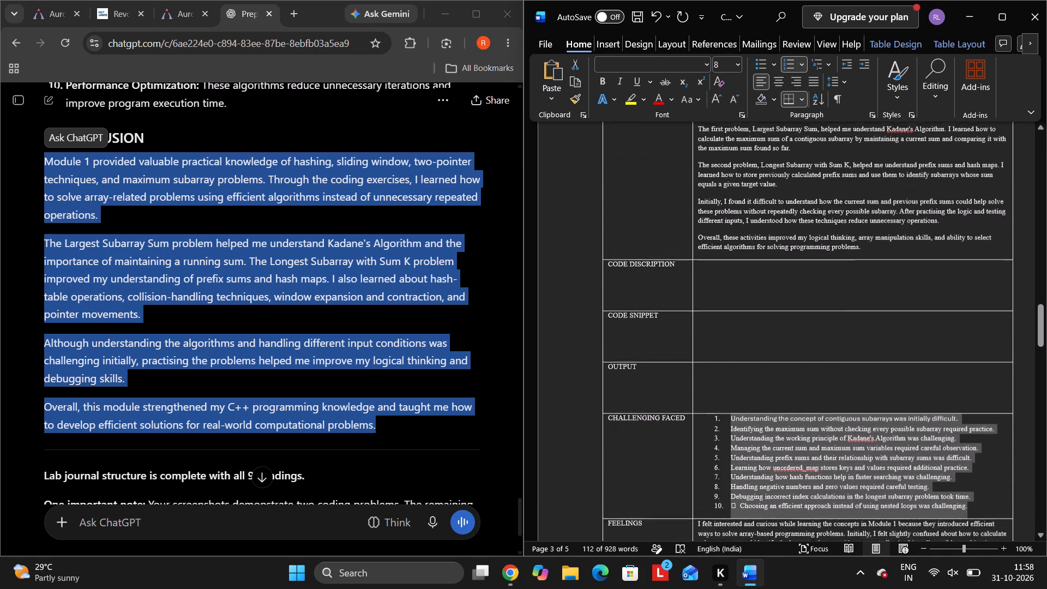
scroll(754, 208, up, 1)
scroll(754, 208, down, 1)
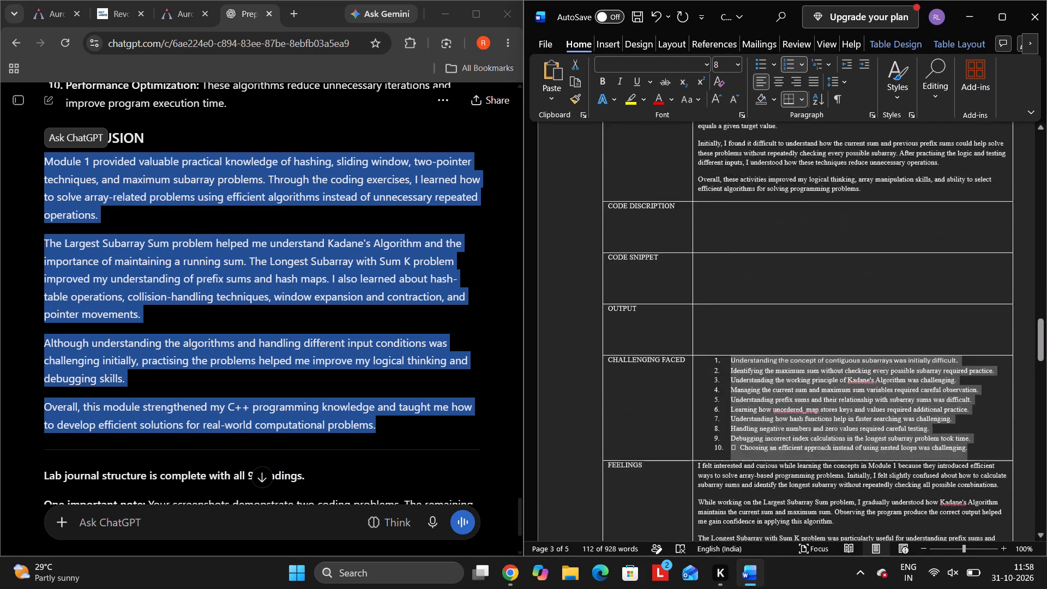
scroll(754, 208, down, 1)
Switch to the "Longest Sub-Array with Sum K" coding practice page without reloading it.
click(477, 381)
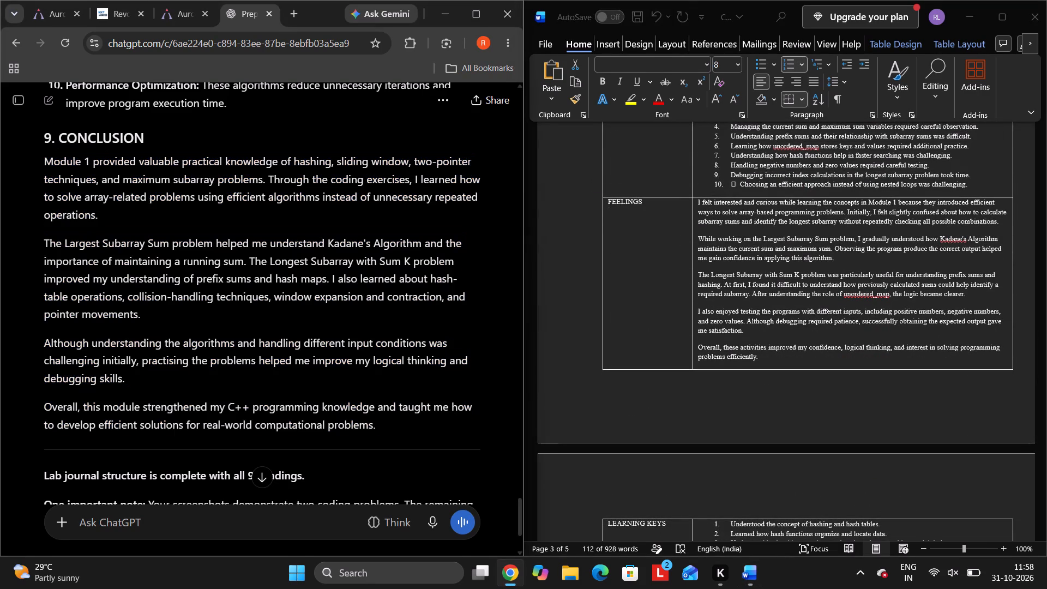
click(122, 10)
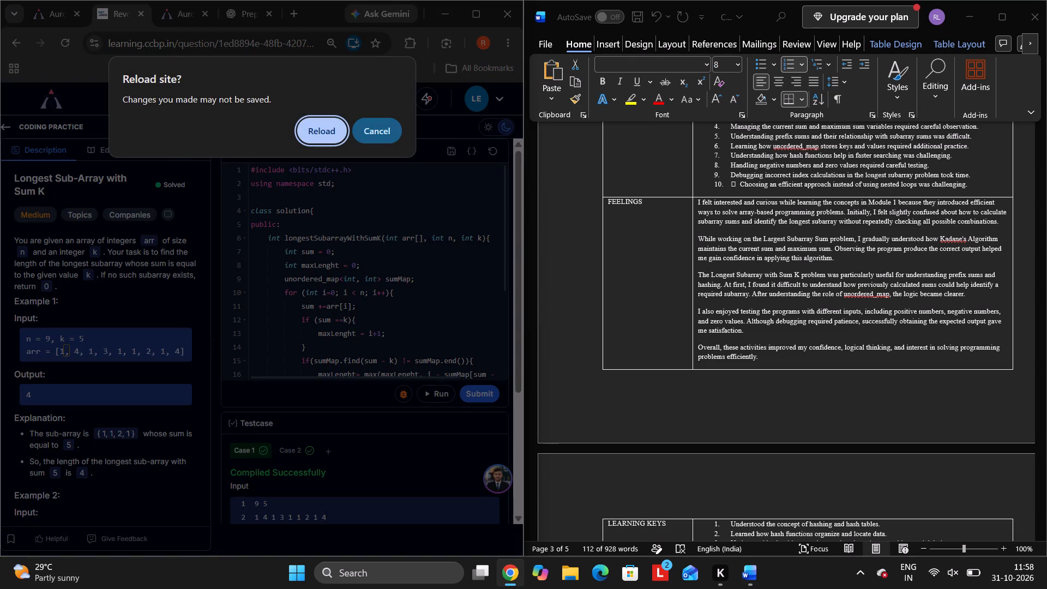
click(379, 137)
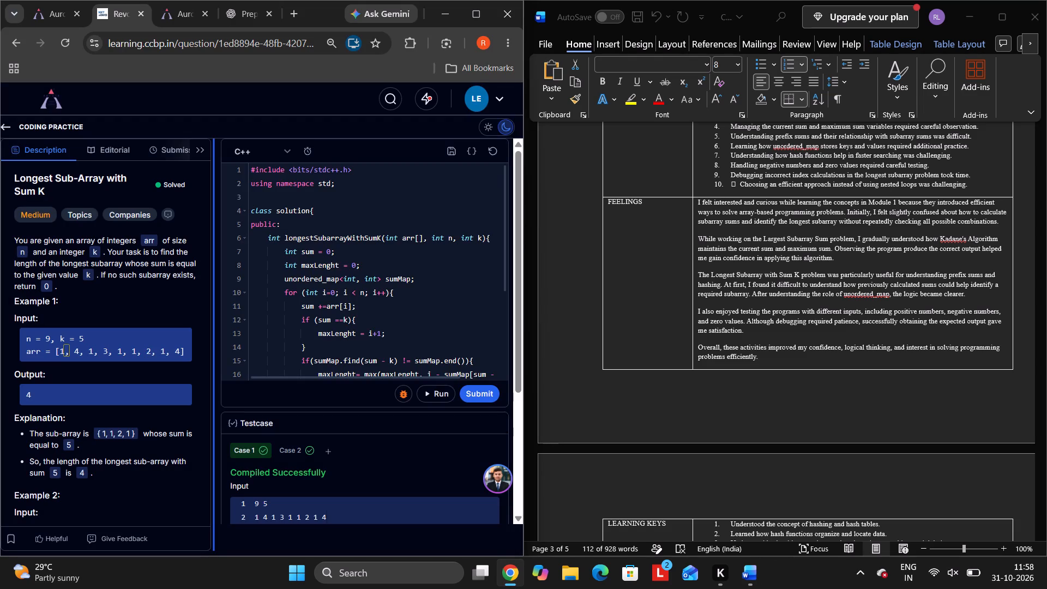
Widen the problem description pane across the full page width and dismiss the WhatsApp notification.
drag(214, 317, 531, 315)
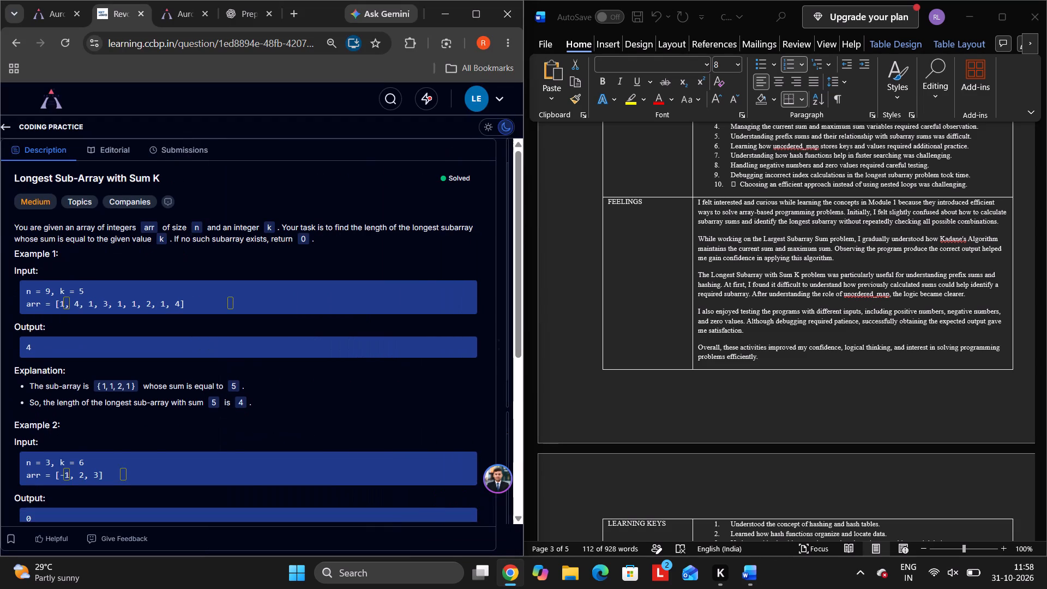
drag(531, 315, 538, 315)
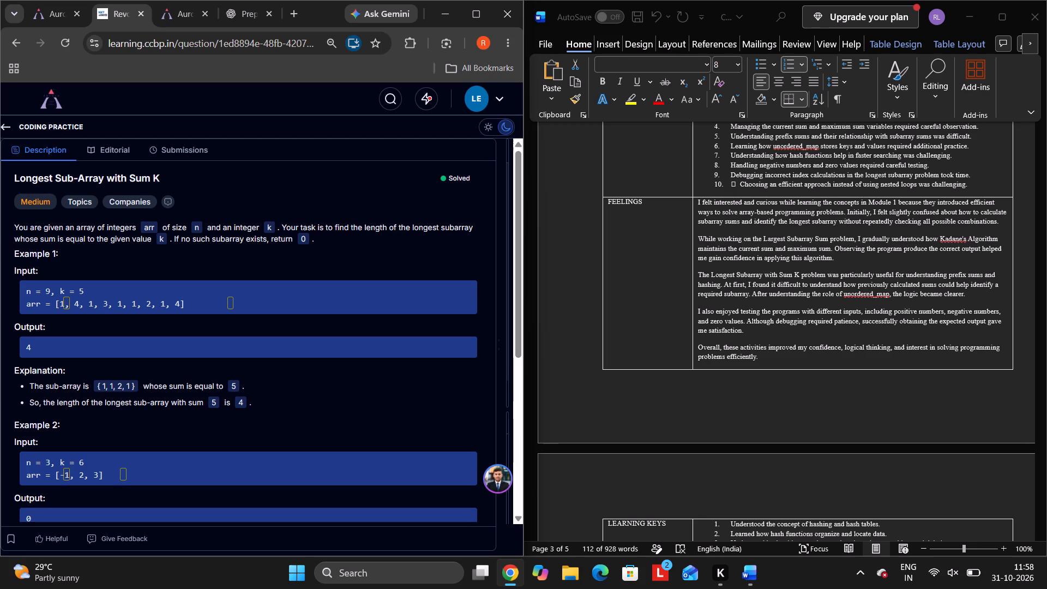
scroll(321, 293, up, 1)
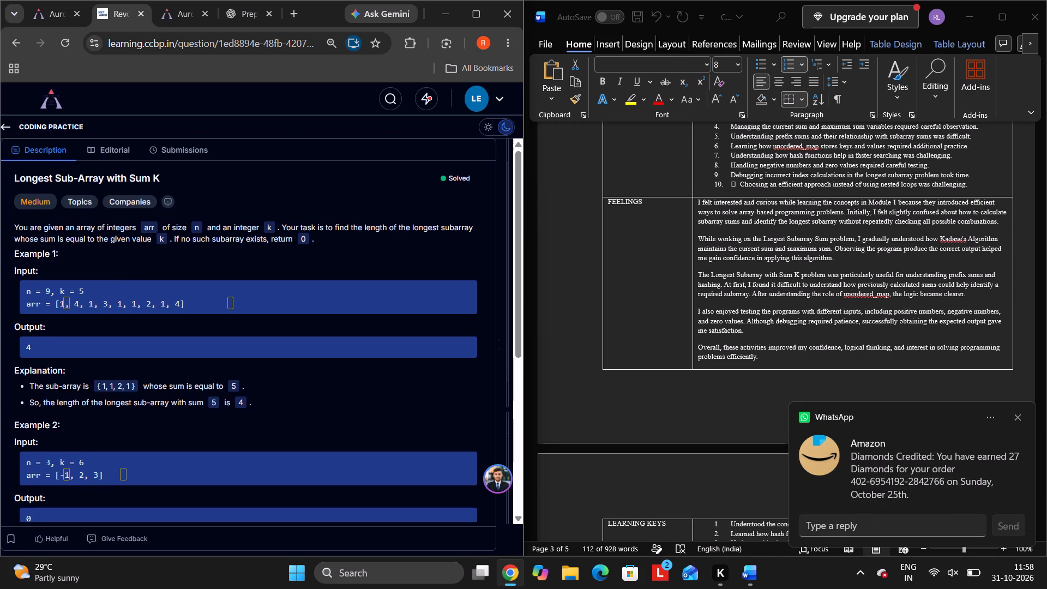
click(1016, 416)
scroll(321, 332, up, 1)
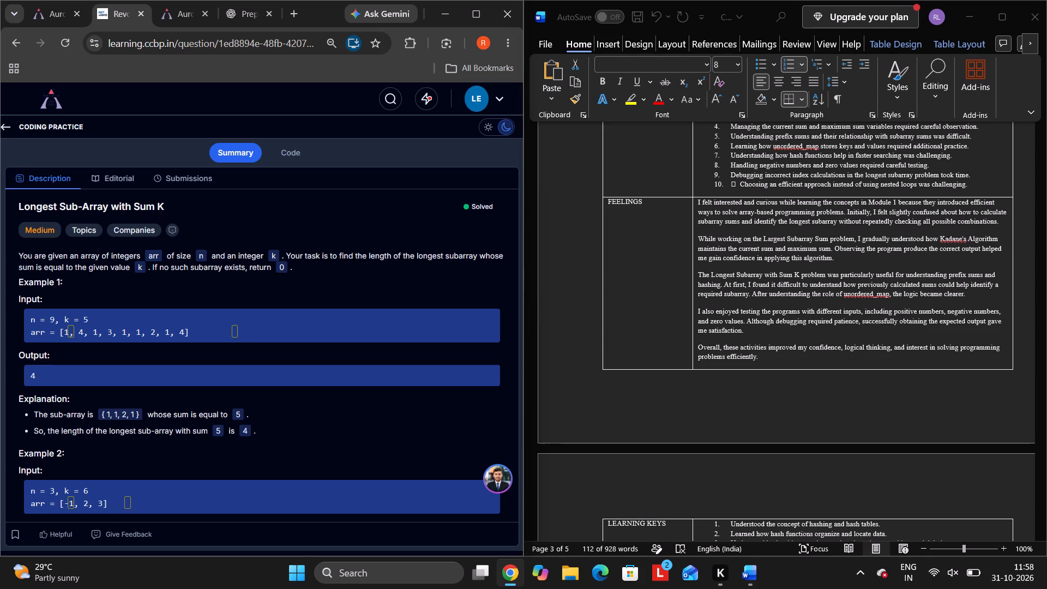
Reload the coding problem page in a maximised browser window at default page zoom.
key(ctrl+equal)
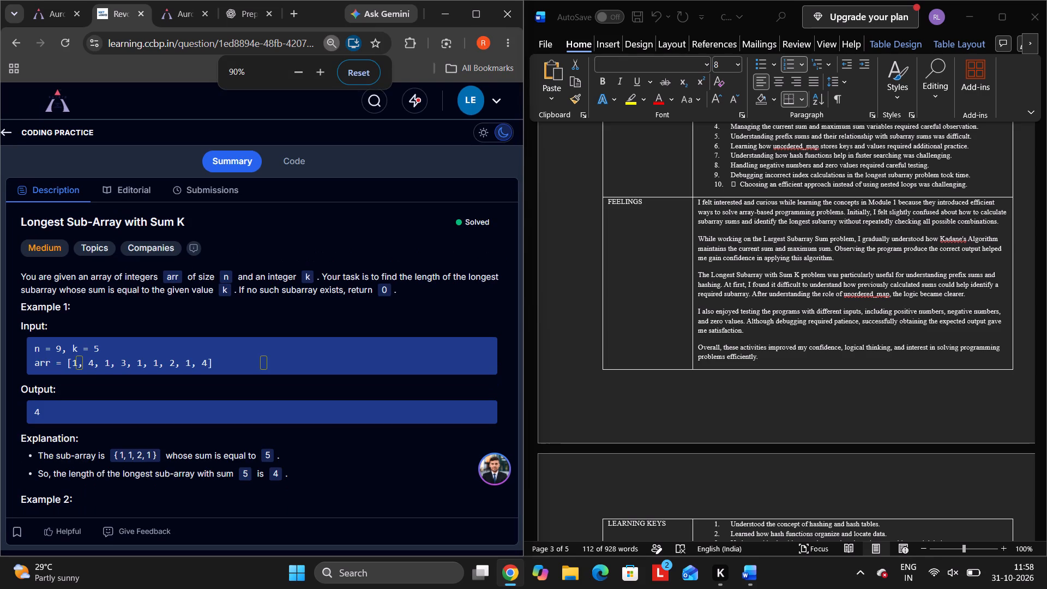
key(ctrl+equal)
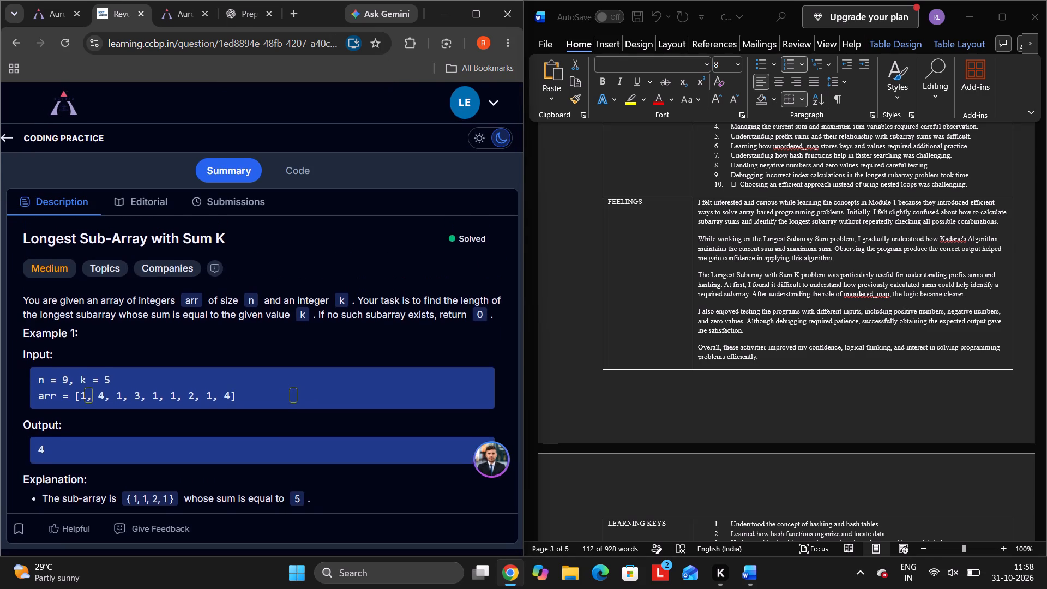
scroll(299, 163, down, 1)
click(483, 10)
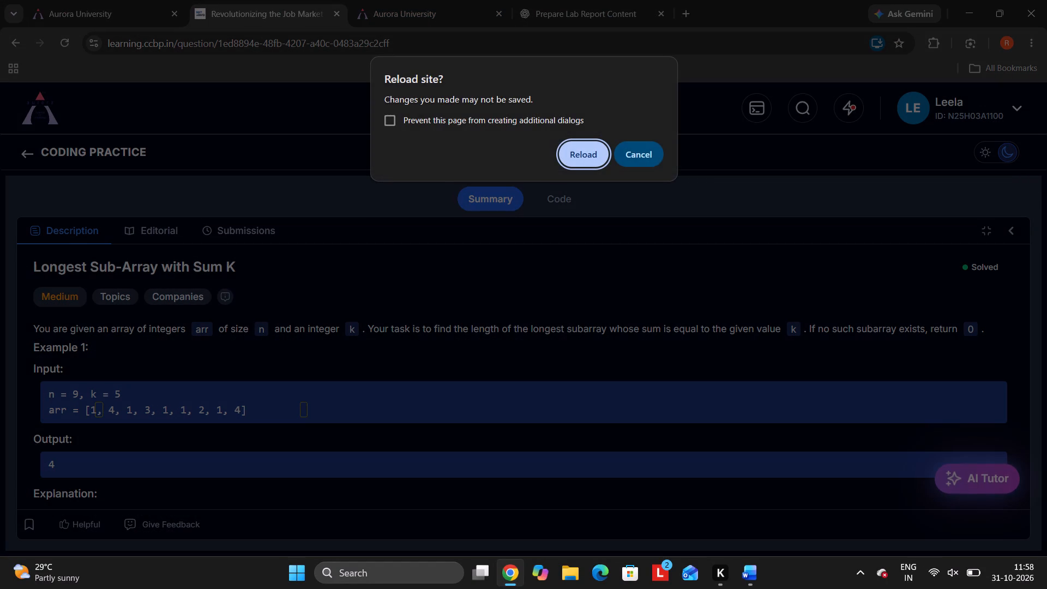
click(586, 157)
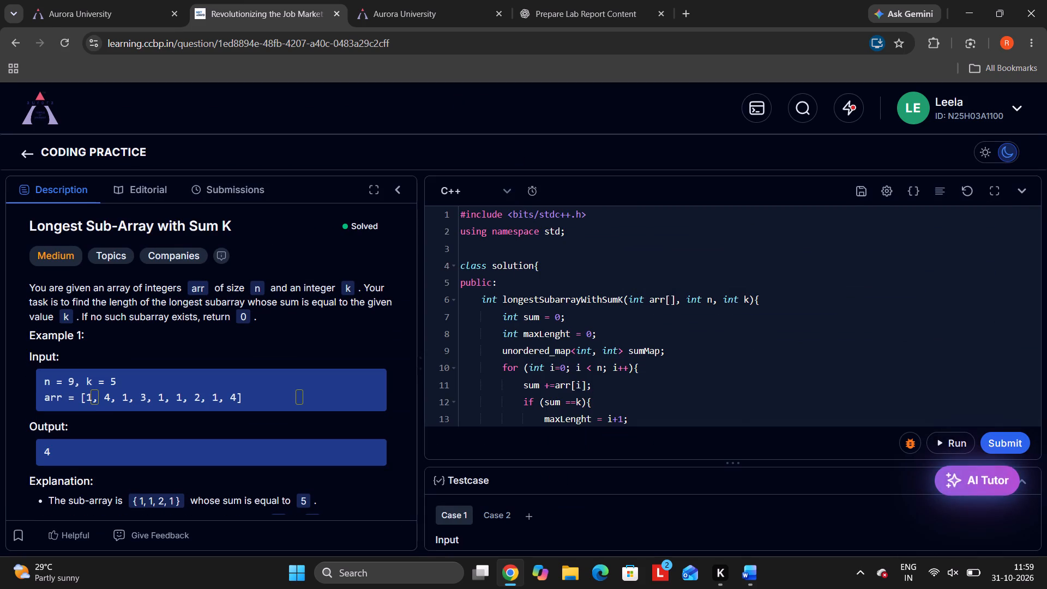
Widen the problem description pane to about half the page width beside the C++ code editor.
drag(421, 363, 456, 368)
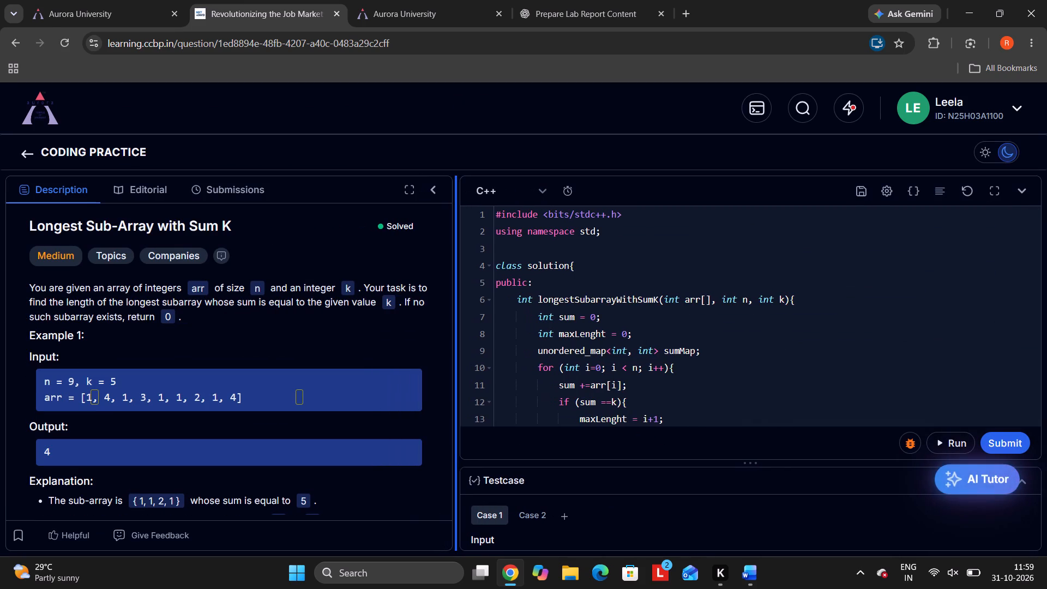
drag(456, 368, 472, 369)
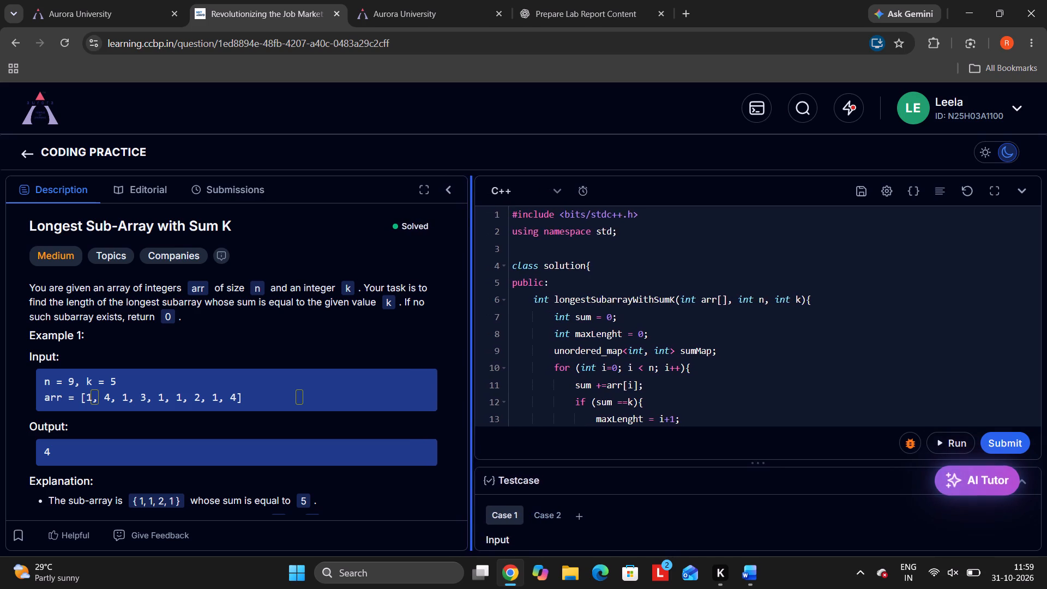
drag(472, 369, 494, 371)
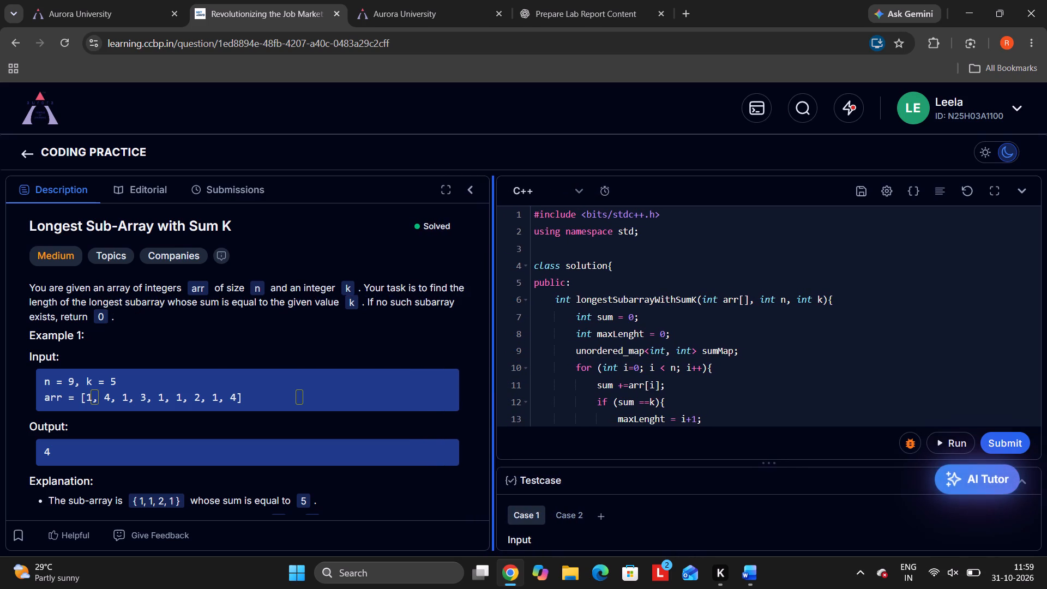
drag(494, 371, 510, 374)
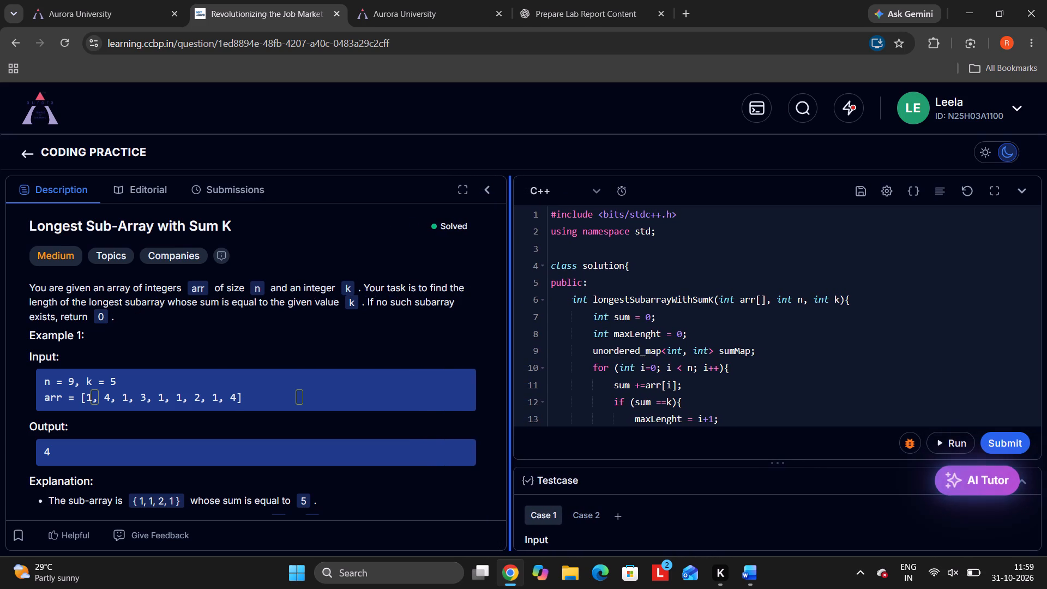
drag(510, 374, 527, 374)
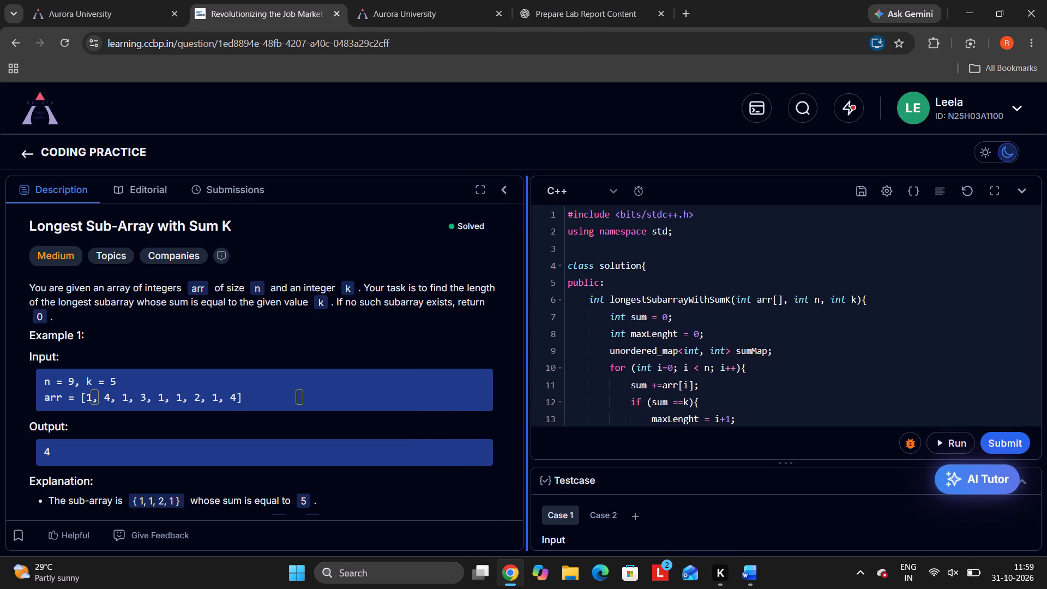
drag(527, 374, 540, 375)
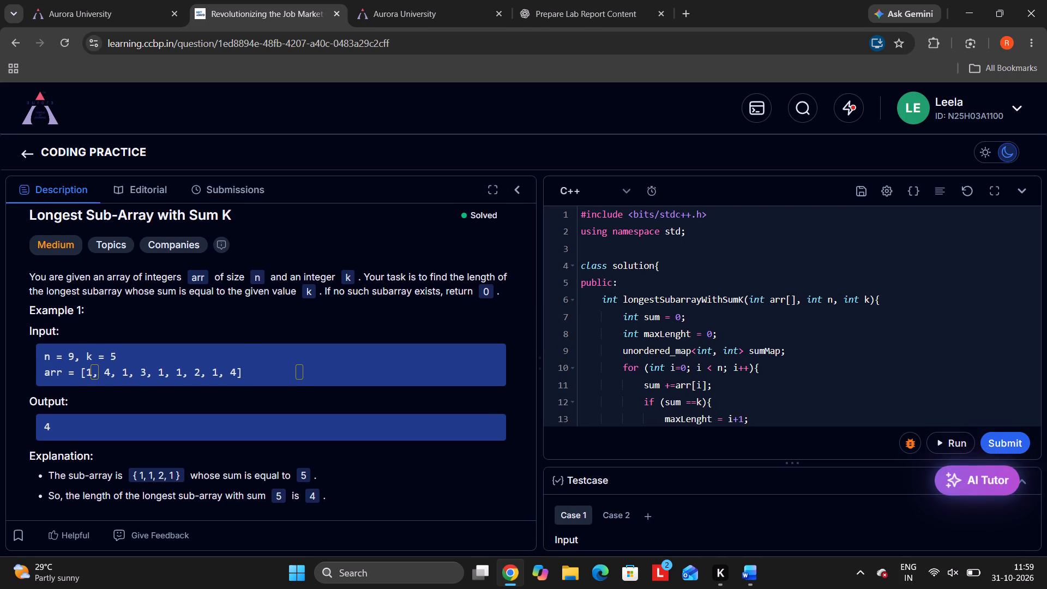
Capture a rectangular screenshot of the "Longest Sub-Array with Sum K" description pane, from its header through the Example 1 explanation.
key(shift+super+s)
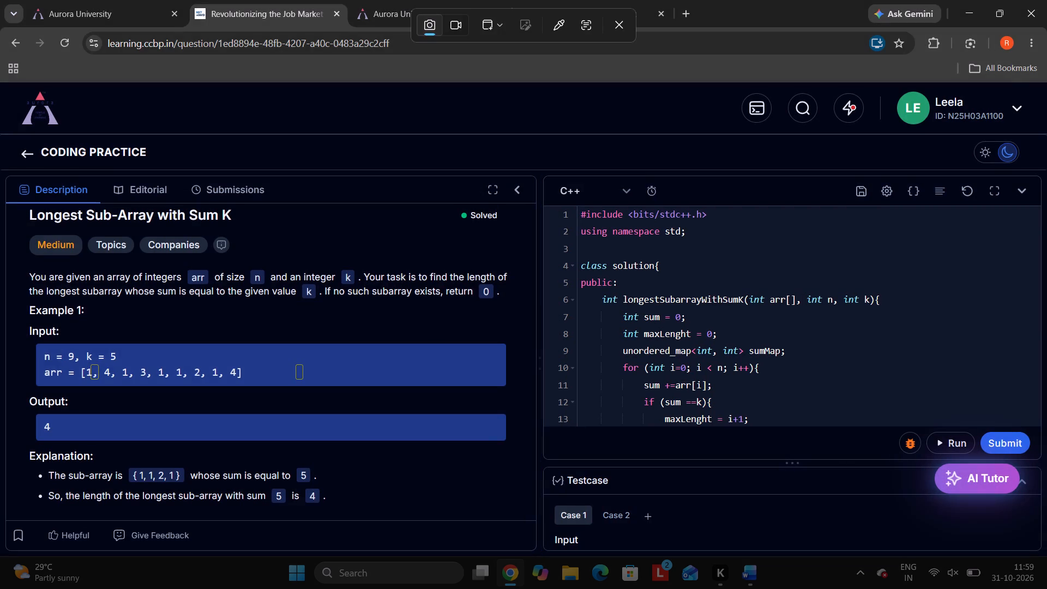
click(503, 13)
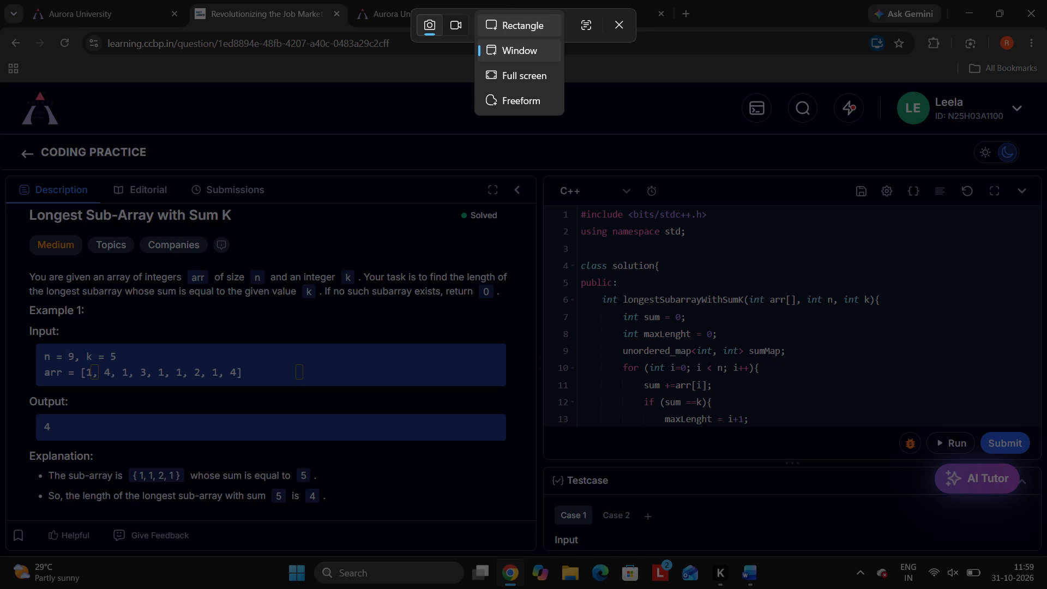
click(493, 14)
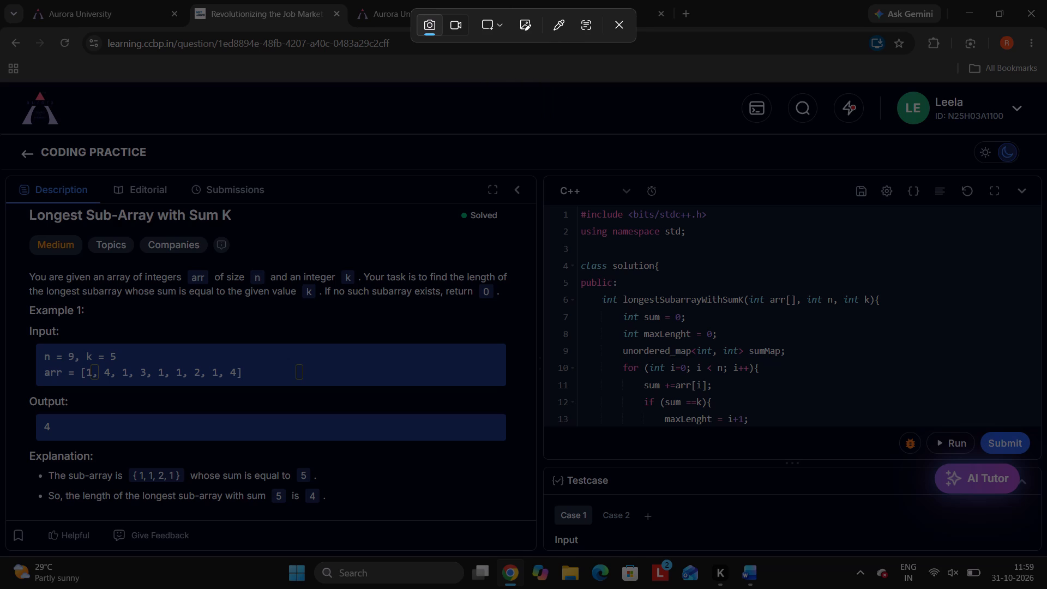
drag(0, 167, 381, 530)
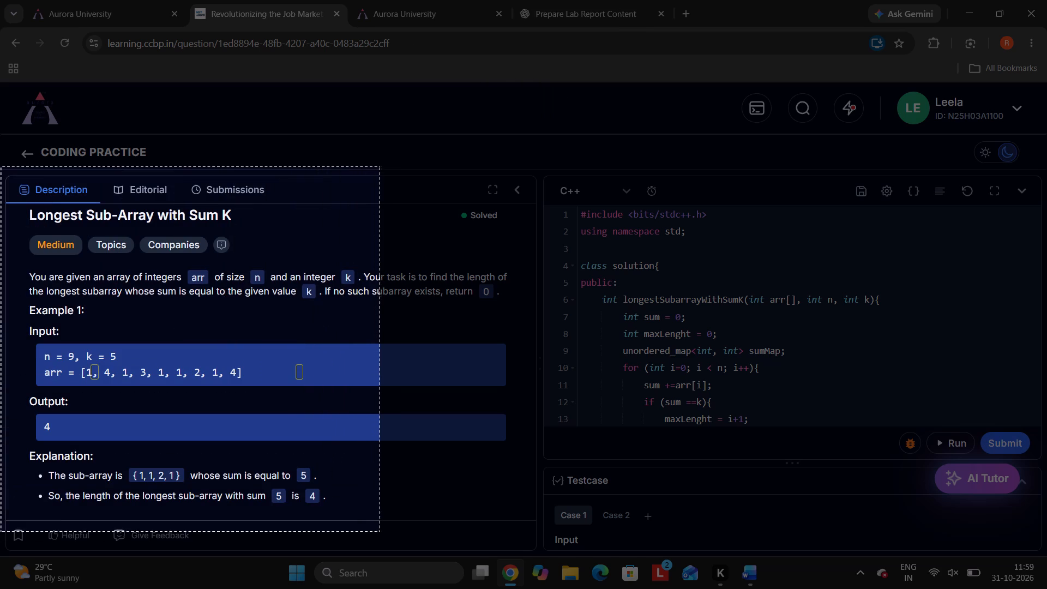
drag(381, 530, 434, 515)
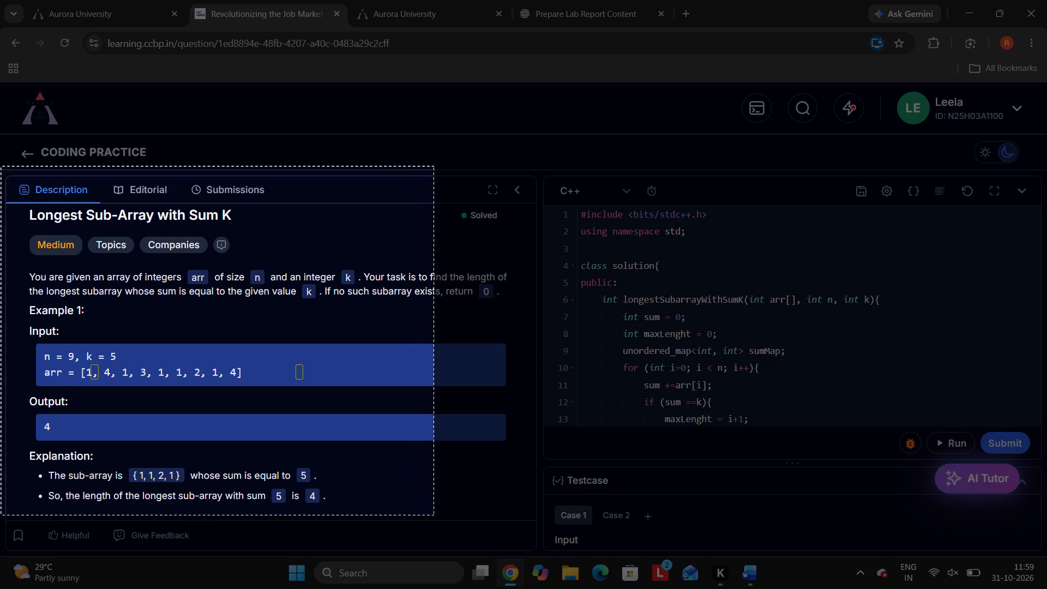
drag(434, 515, 524, 498)
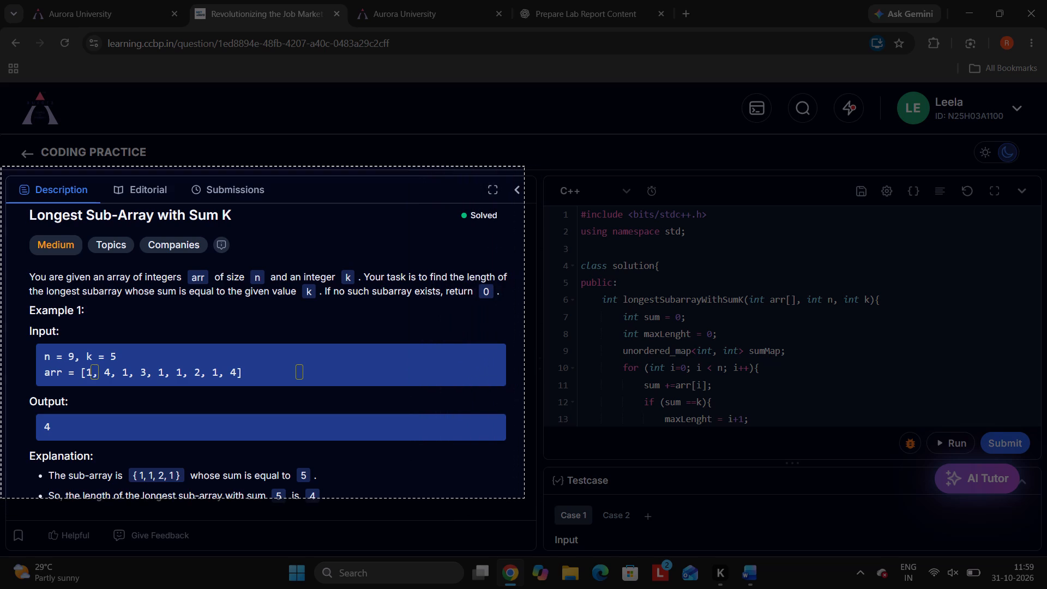
drag(524, 498, 573, 498)
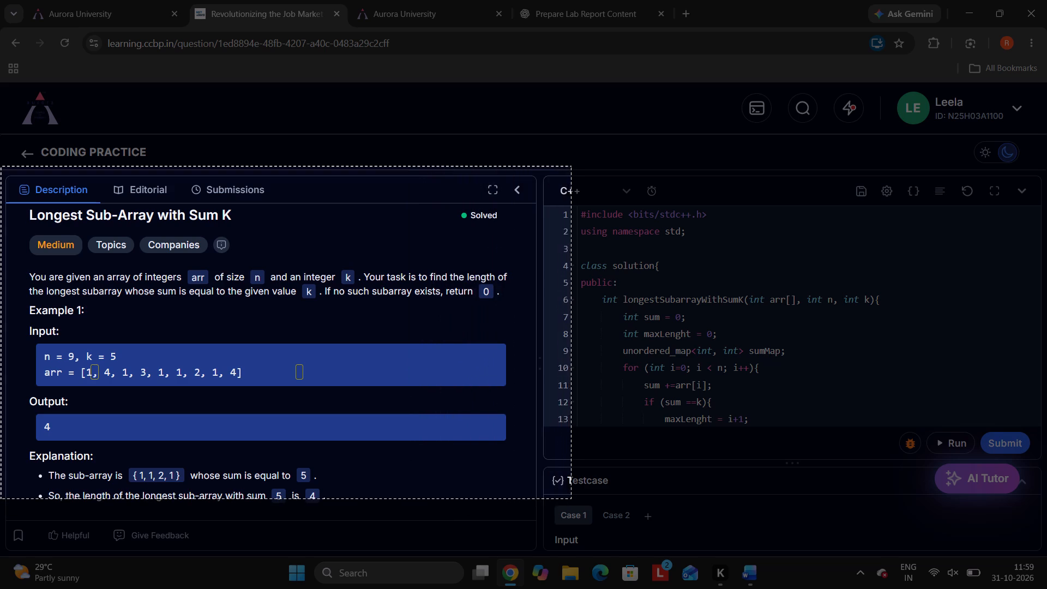
drag(573, 498, 538, 500)
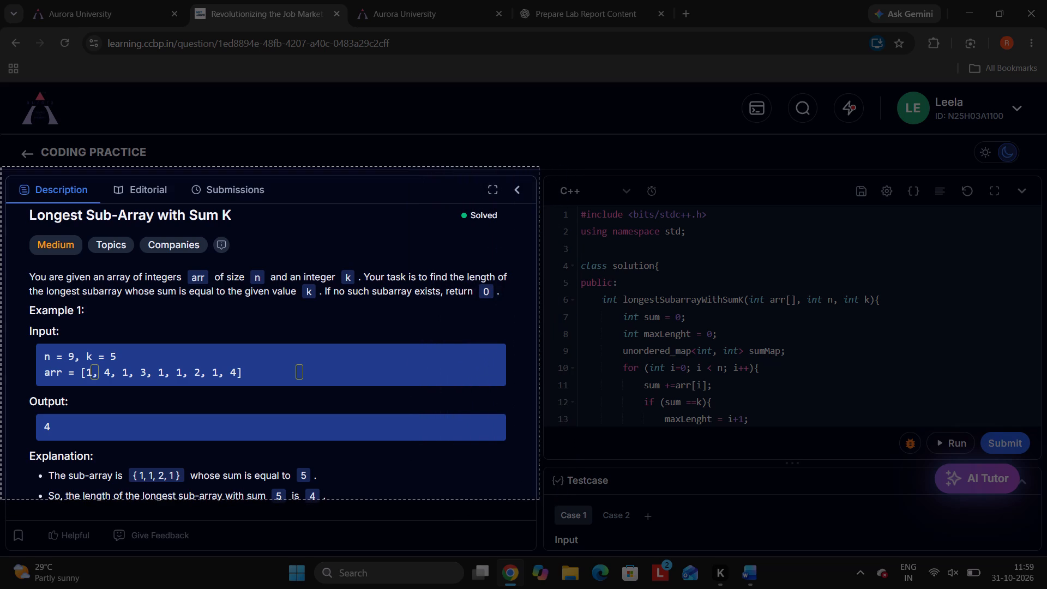
drag(538, 500, 537, 507)
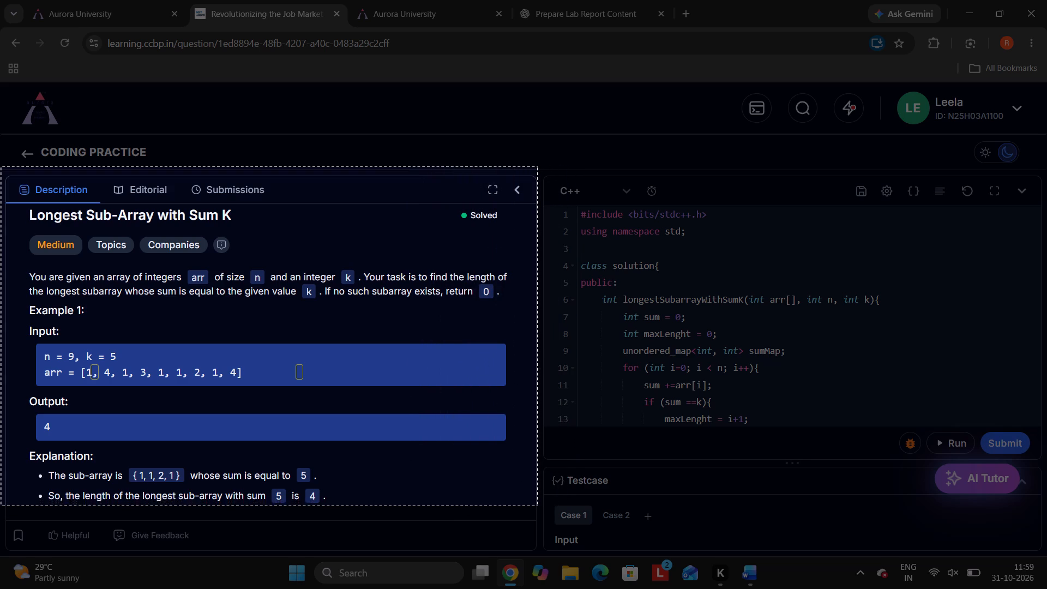
drag(537, 507, 532, 508)
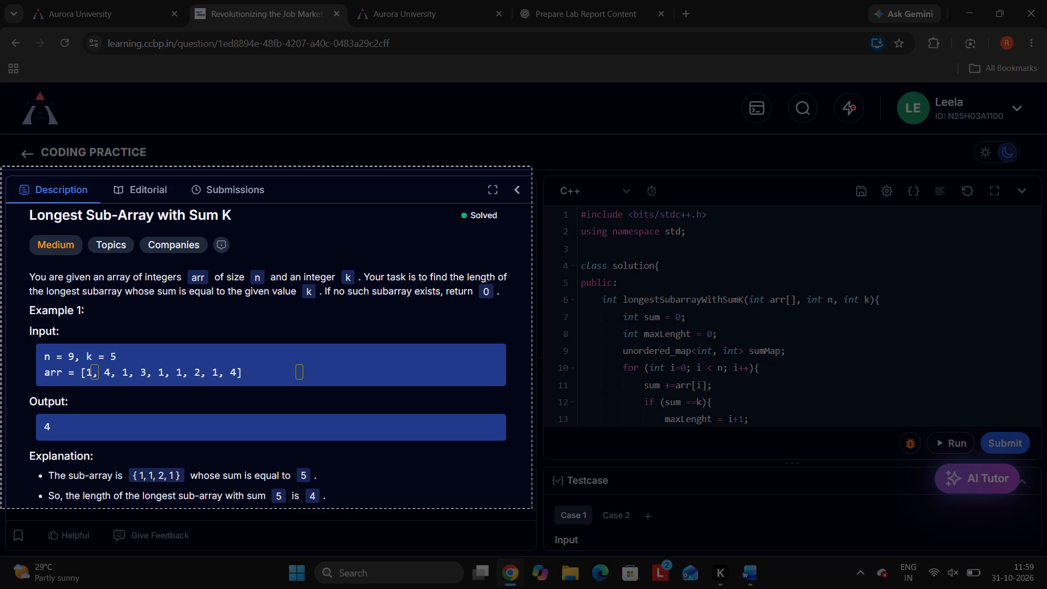
drag(532, 508, 533, 509)
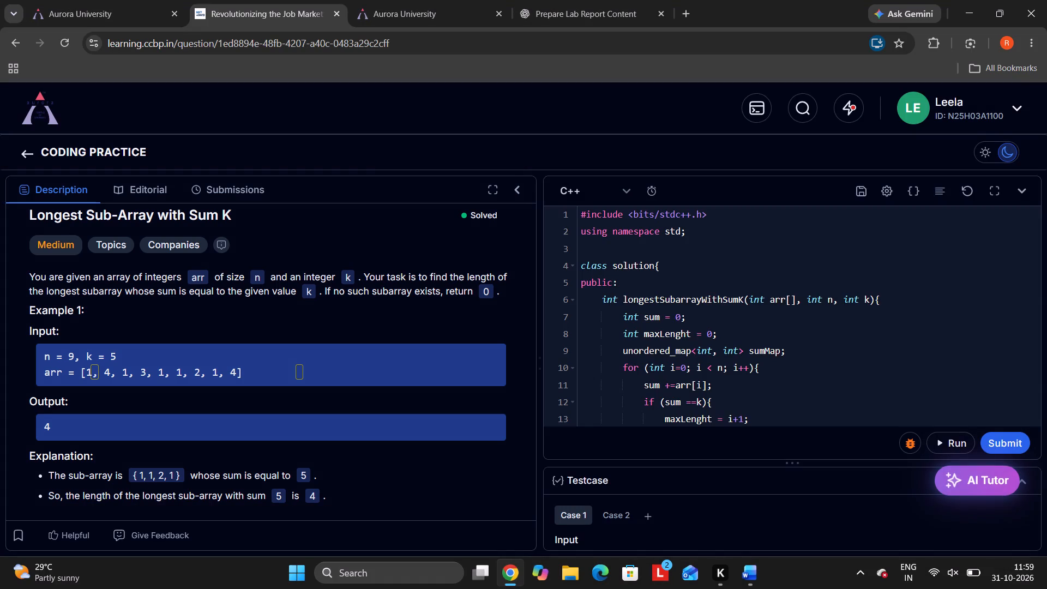
Switch to Word and paste the problem screenshot into the CODE DISCRIPTION row, adding an empty line below it.
click(743, 573)
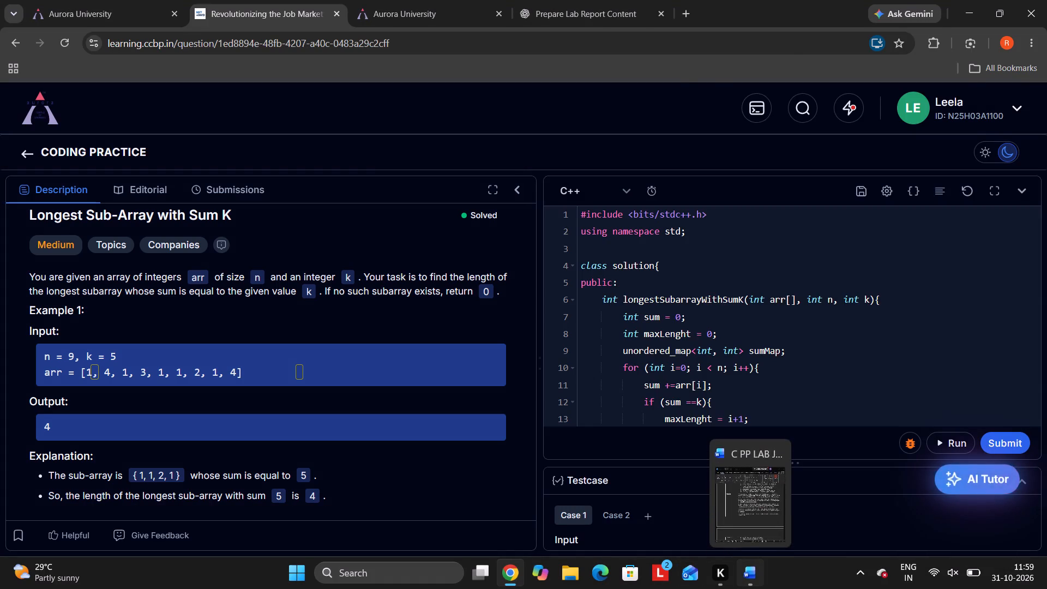
scroll(678, 266, up, 2)
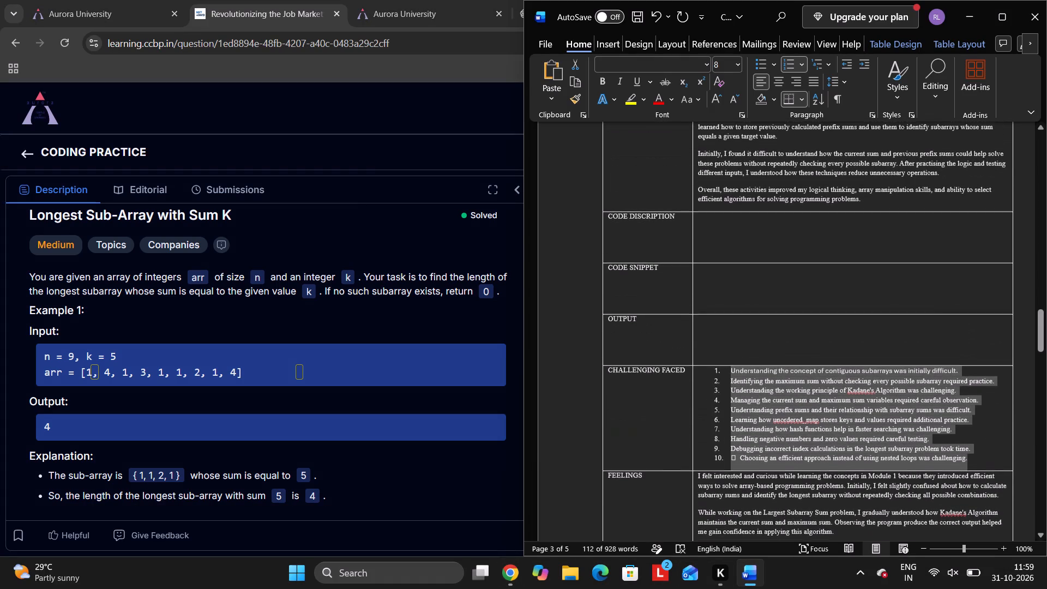
click(731, 233)
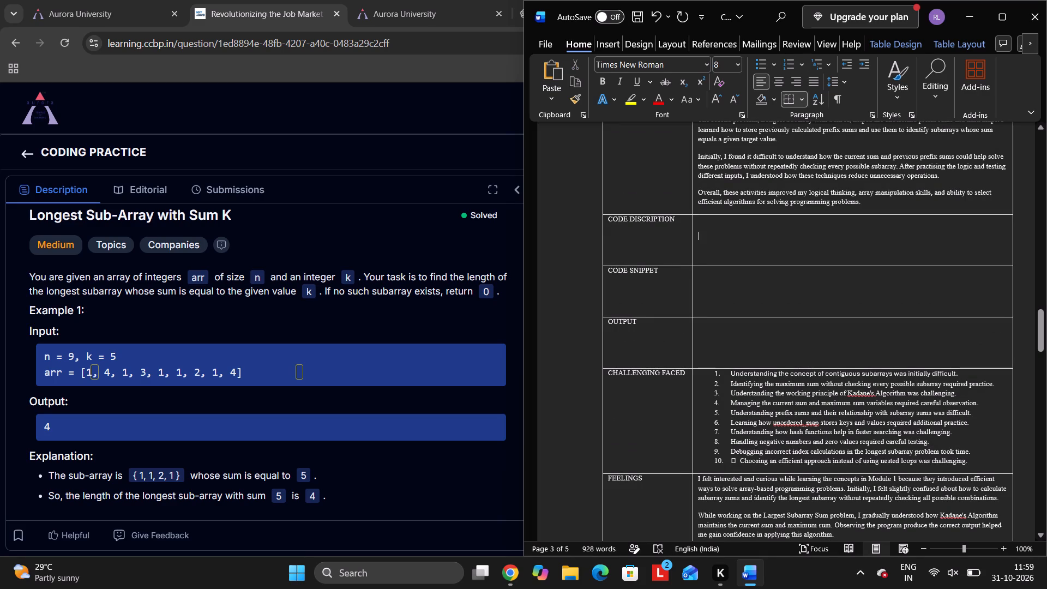
click(711, 226)
key(ctrl+v)
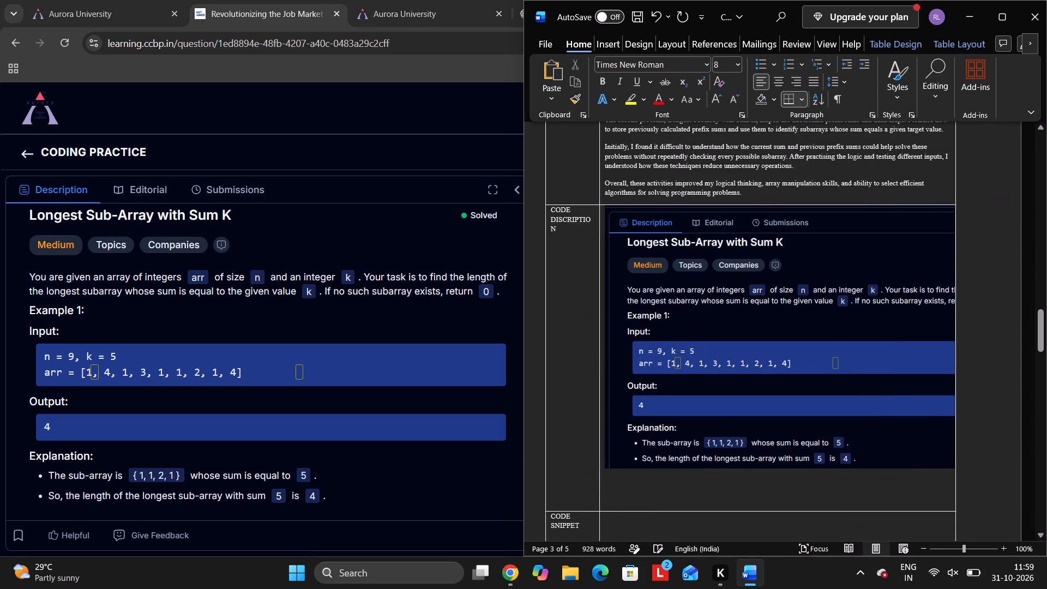
scroll(717, 260, down, 1)
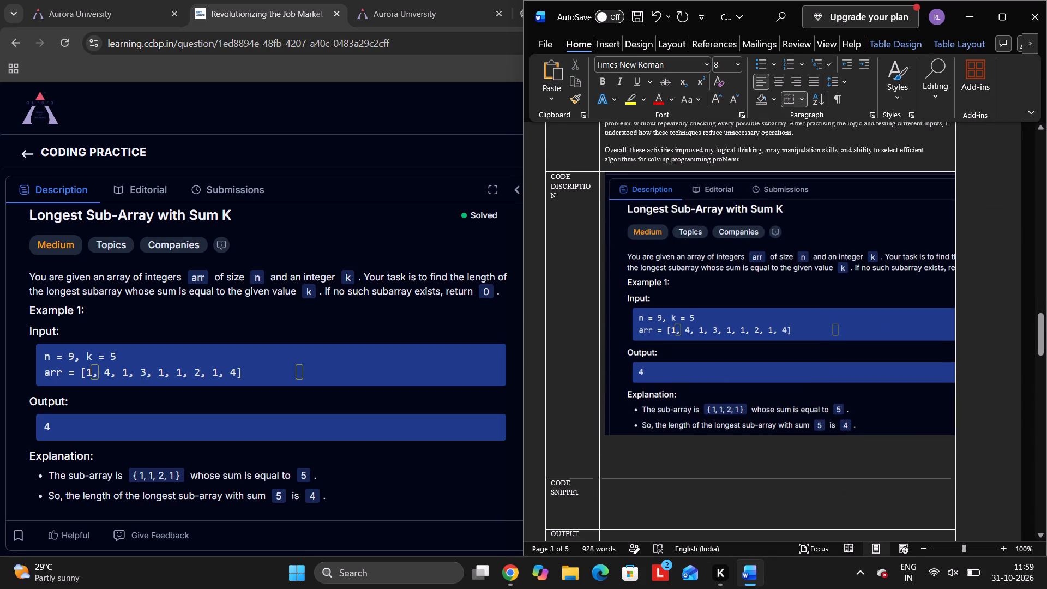
scroll(694, 342, down, 1)
key(Return)
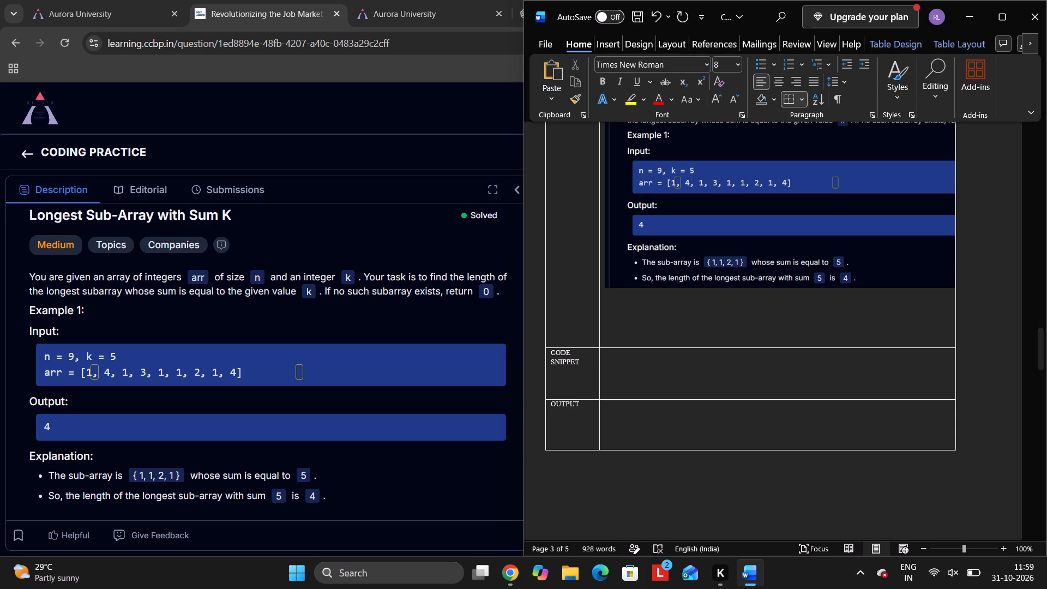
Back in Chrome, narrow the problem description pane and collapse the Testcase pane to enlarge the C++ code editor.
click(359, 263)
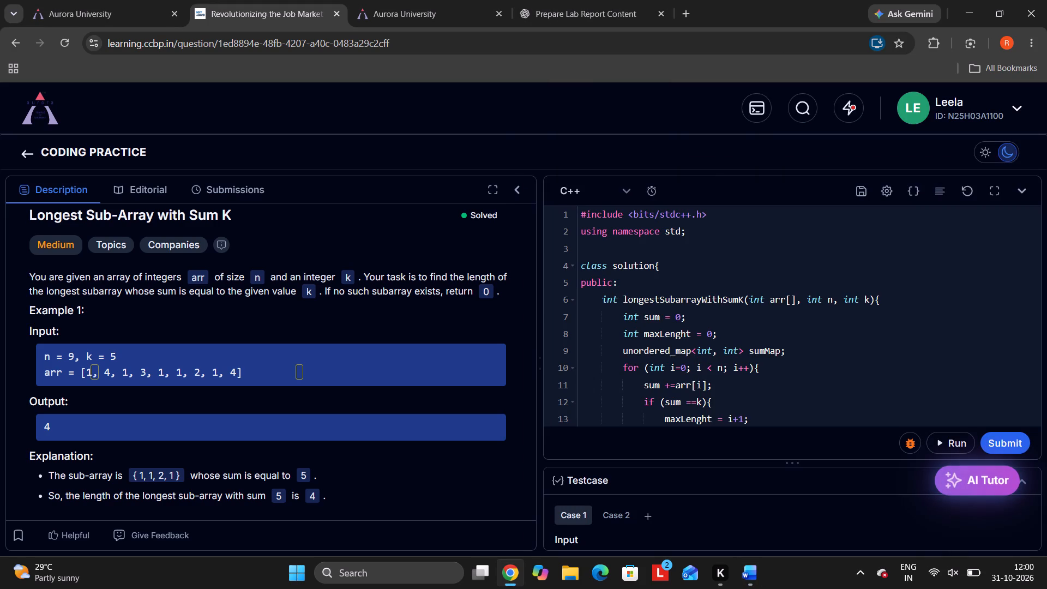
drag(540, 355, 441, 341)
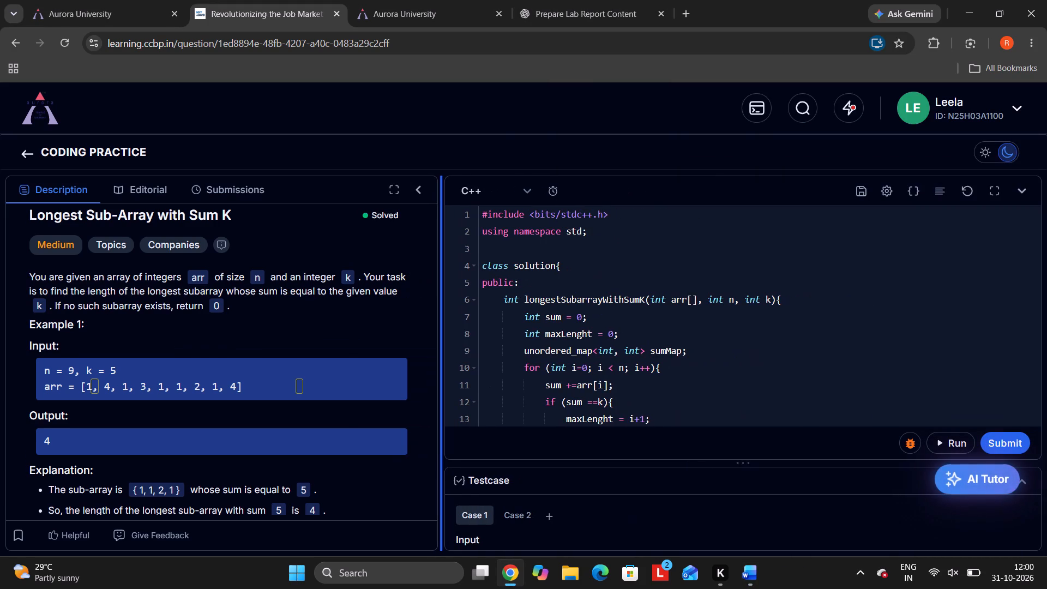
drag(441, 341, 434, 341)
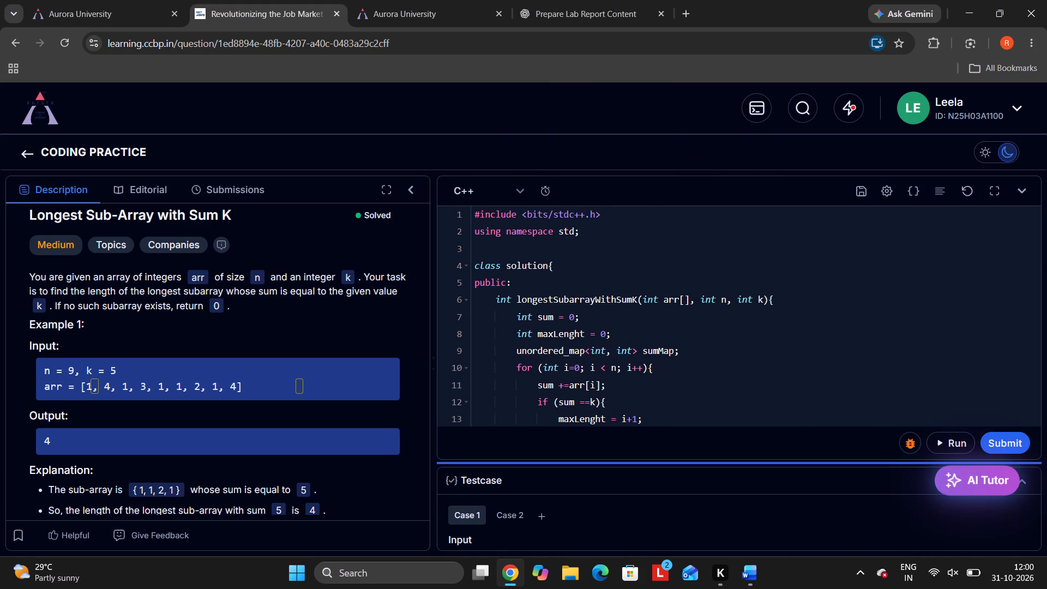
drag(738, 465, 738, 569)
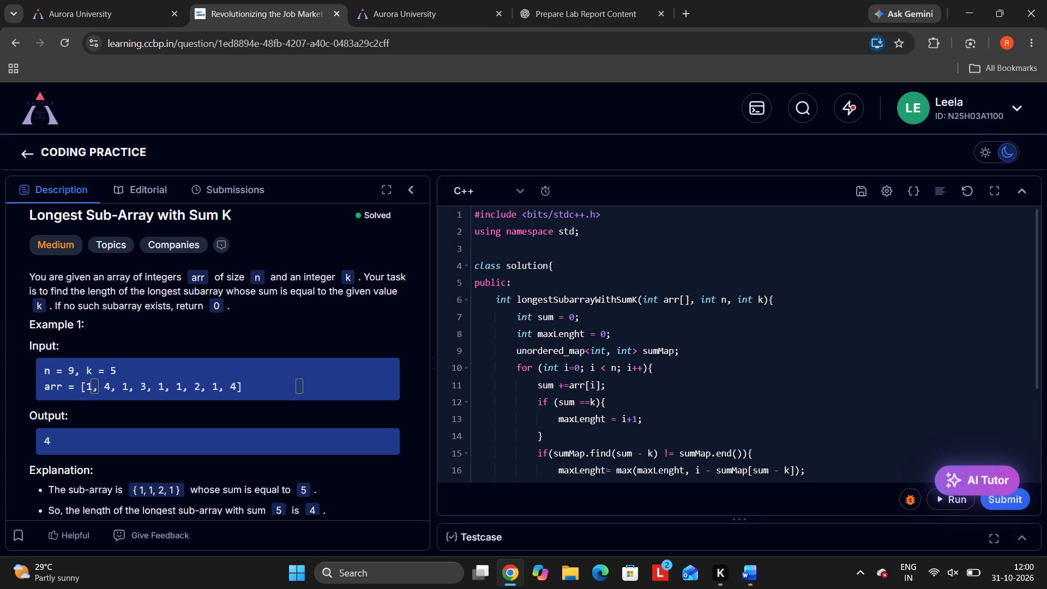
Zoom the coding practice page out to 67% so all 25 lines of the C++ solution fit in the editor.
scroll(706, 410, down, 2)
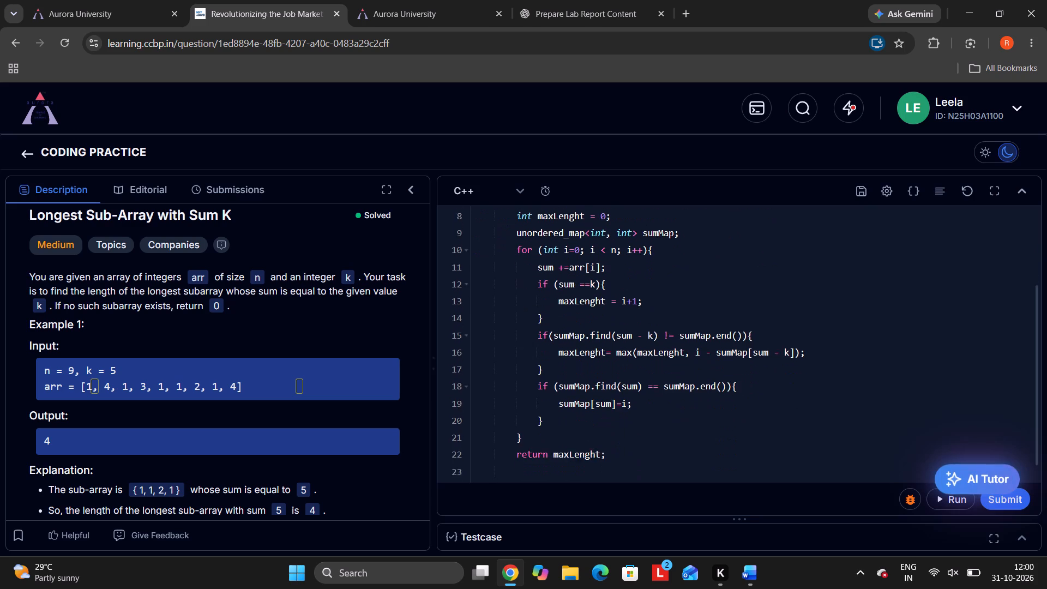
scroll(706, 410, down, 2)
scroll(706, 410, up, 9)
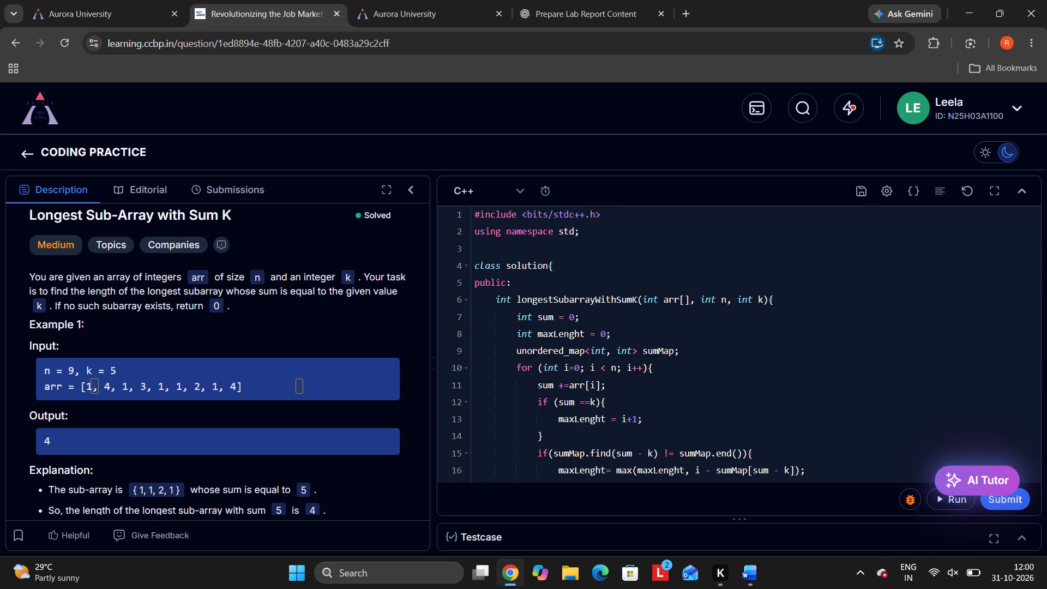
key(ctrl+minus)
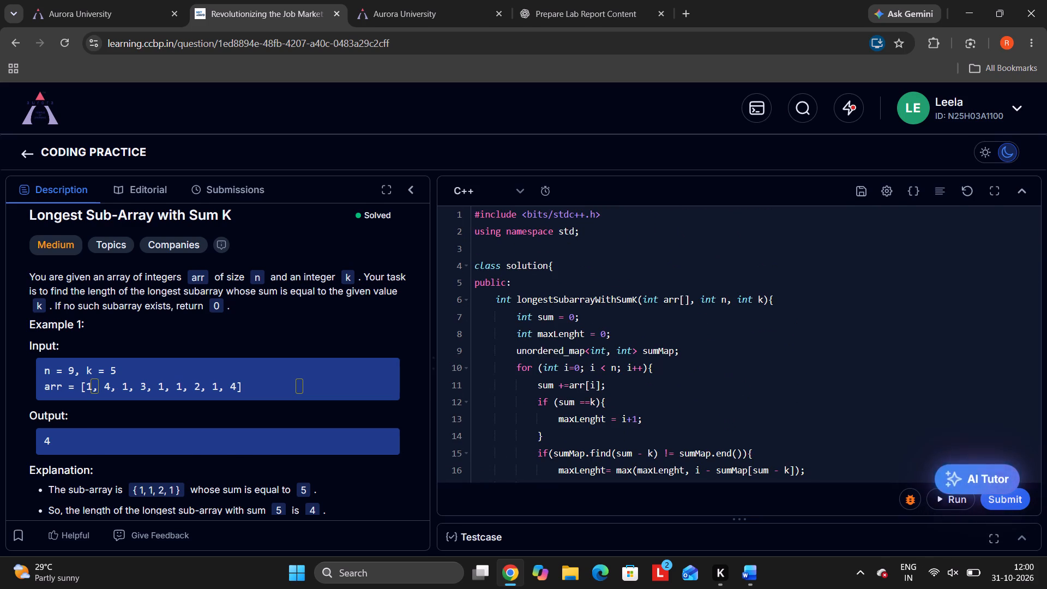
key(ctrl+minus)
key(ctrl+minus)
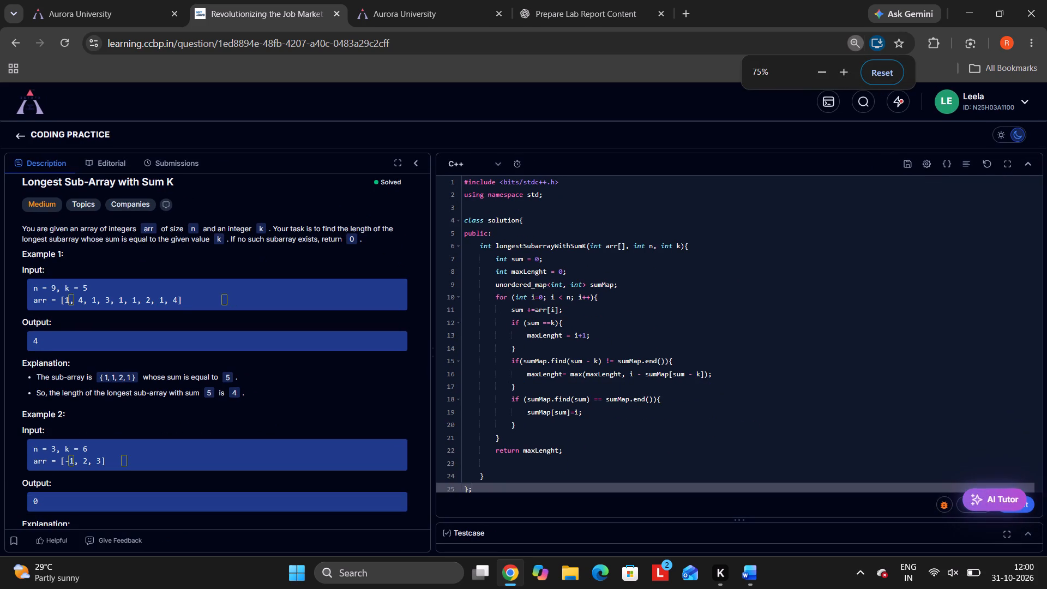
key(ctrl+minus)
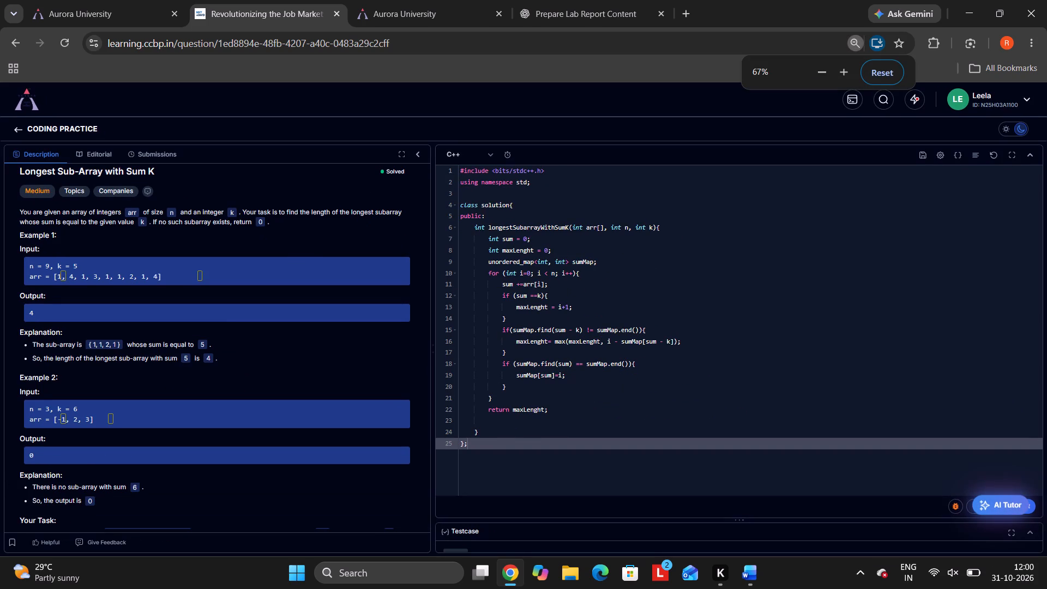
text(==)
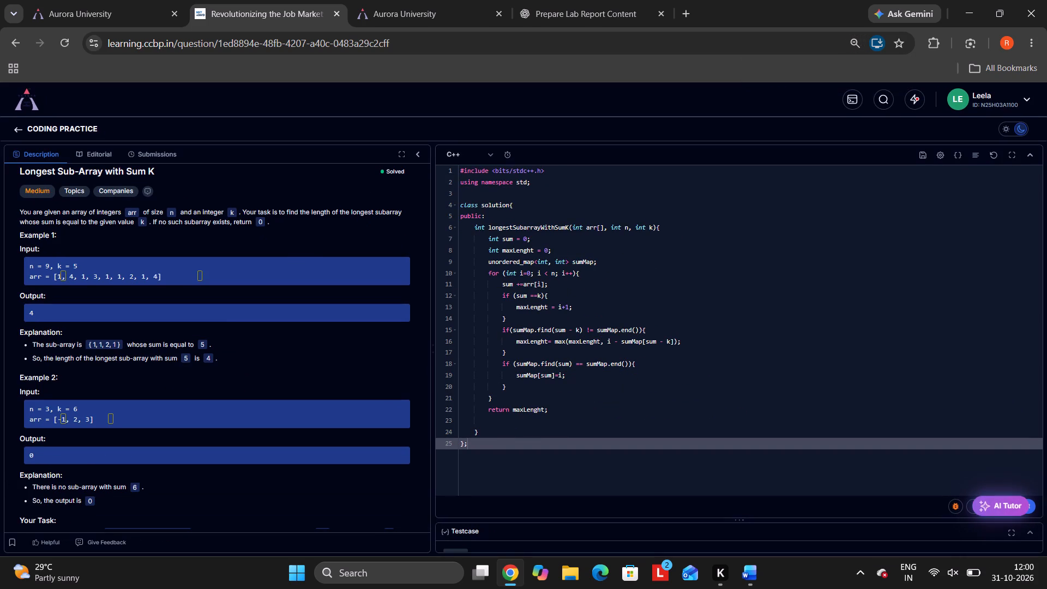
Capture a rectangular screenshot of the C++ editor covering code lines 1 to 25 of the solution.
key(shift+super+s)
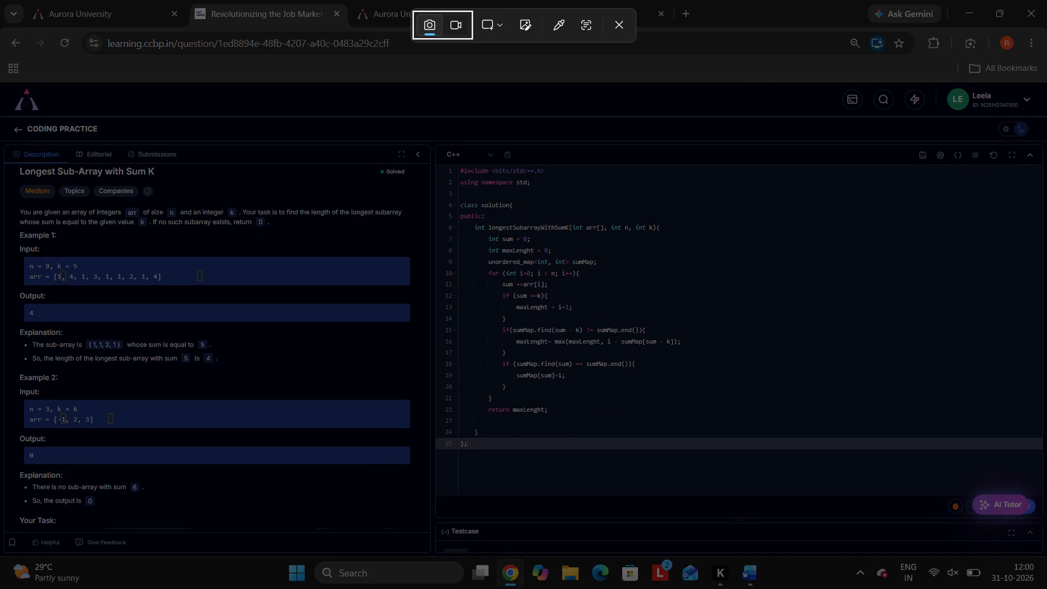
drag(436, 141, 677, 419)
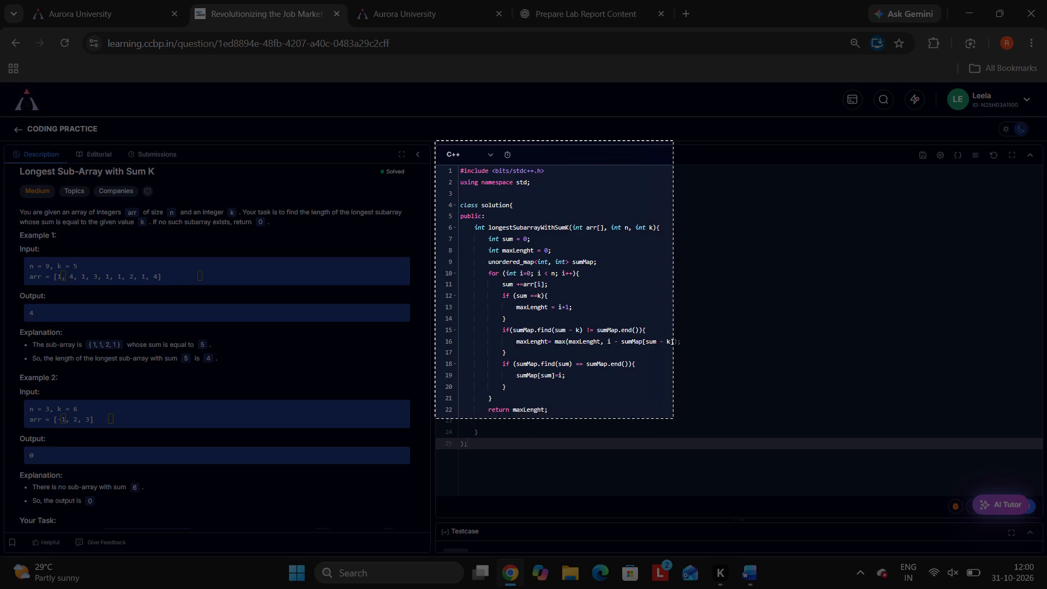
drag(677, 419, 700, 454)
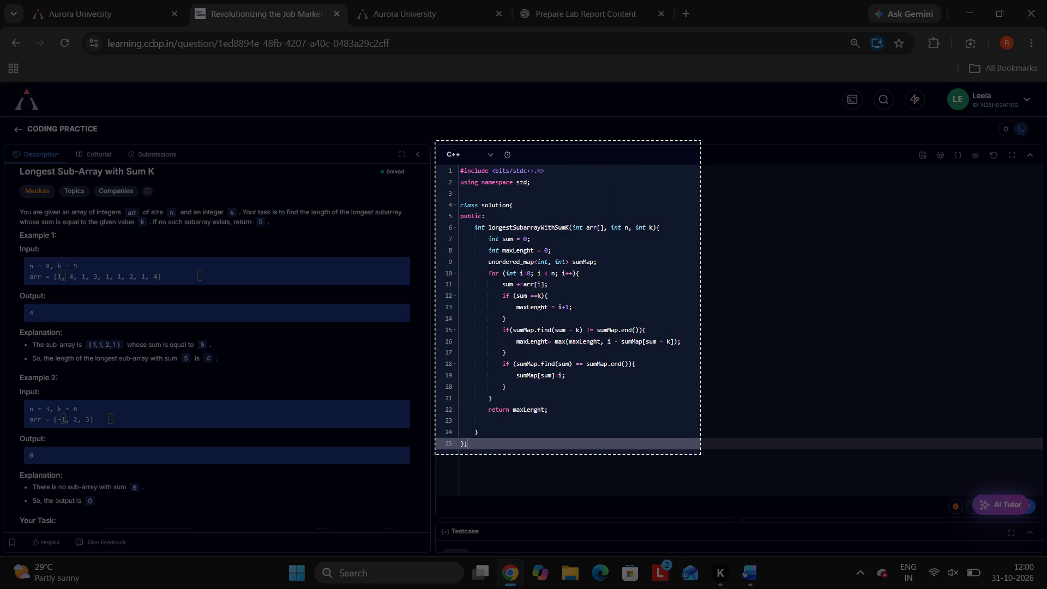
drag(700, 454, 712, 515)
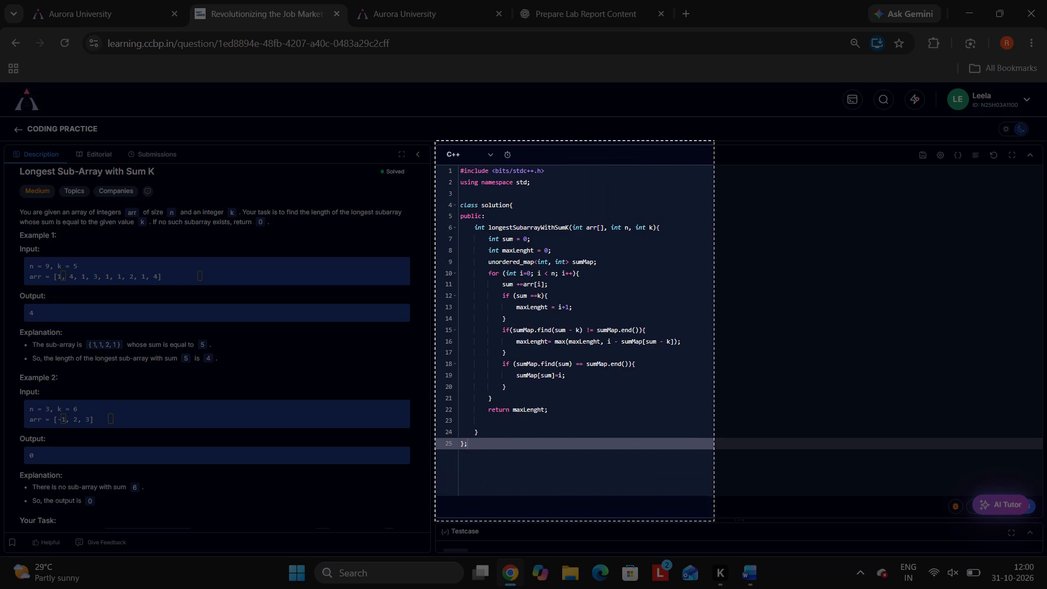
drag(712, 515, 745, 471)
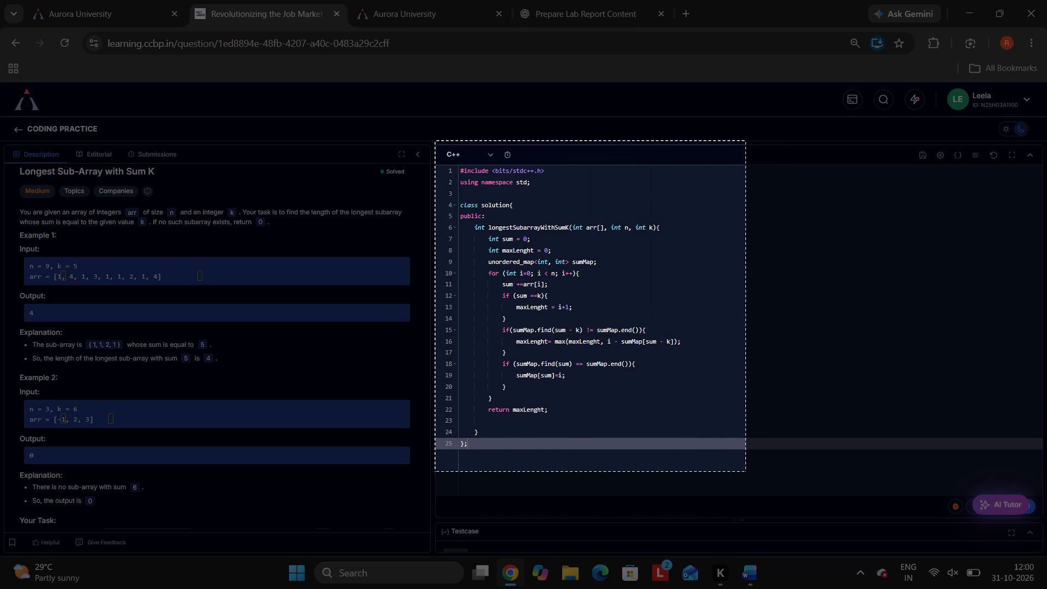
drag(745, 471, 738, 470)
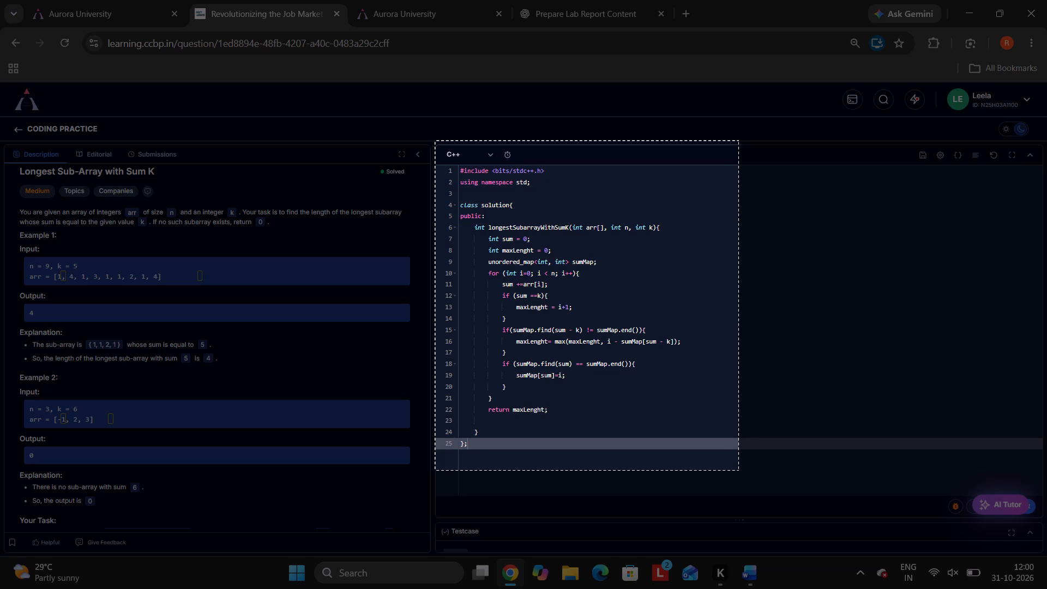
drag(738, 470, 739, 470)
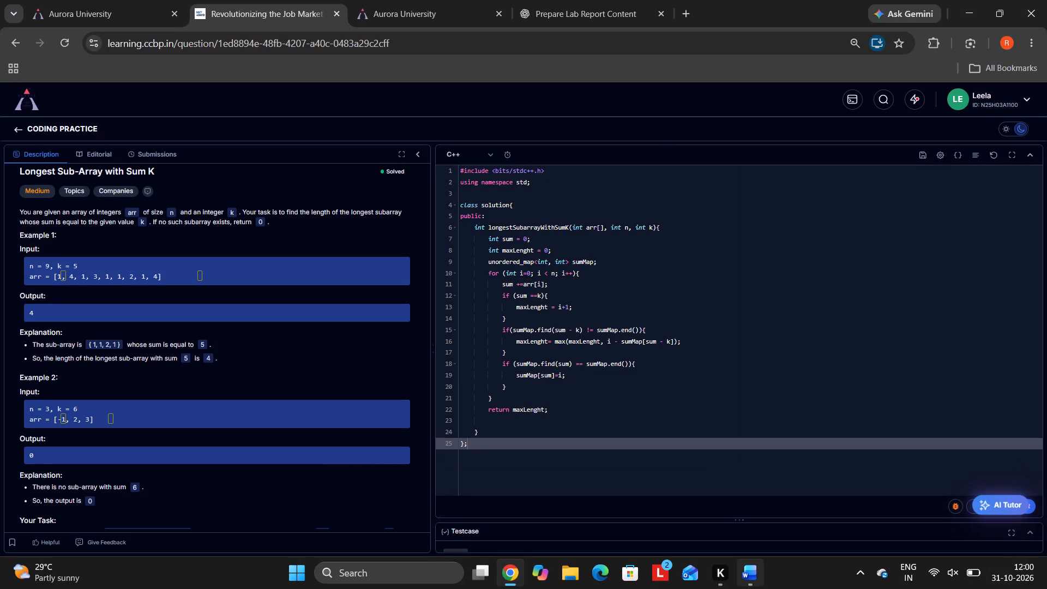
Switch to Word, paste the code screenshot into the CODE SNIPPET row with an empty line below, and place the cursor in the OUTPUT row.
click(757, 573)
click(629, 371)
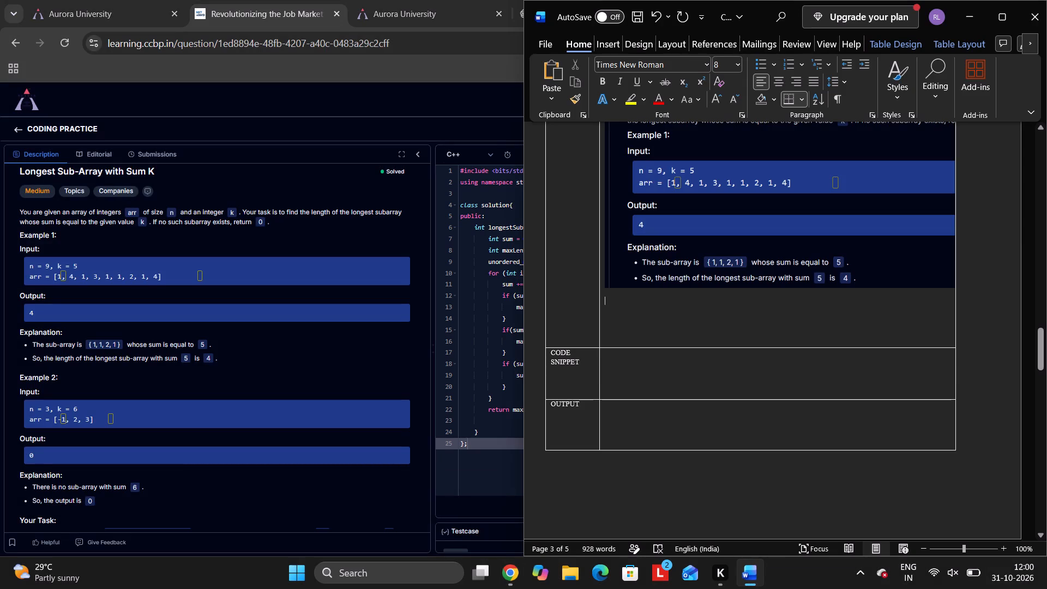
key(BackSpace)
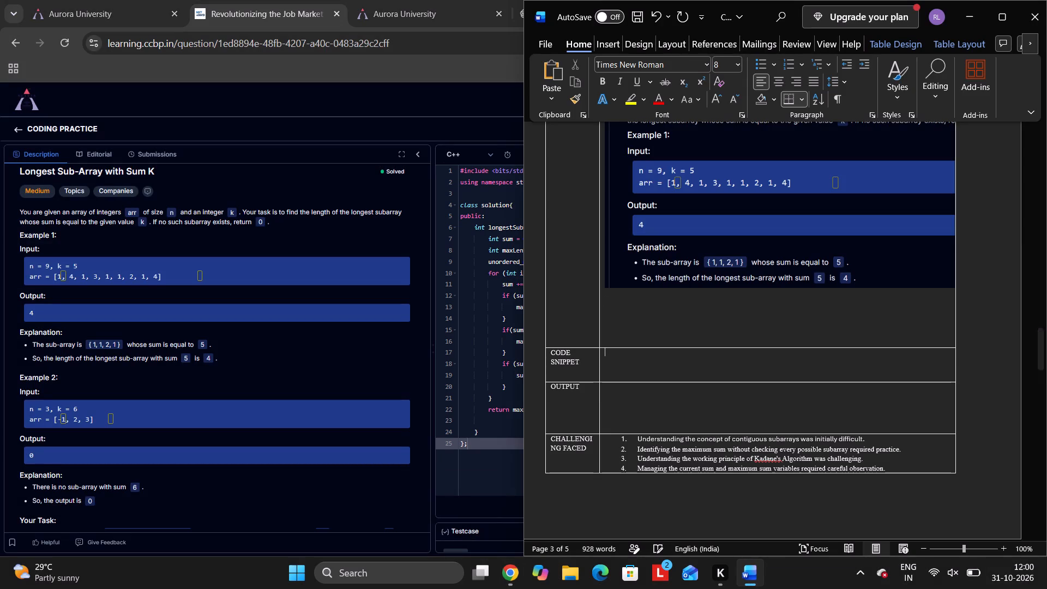
key(ctrl+v)
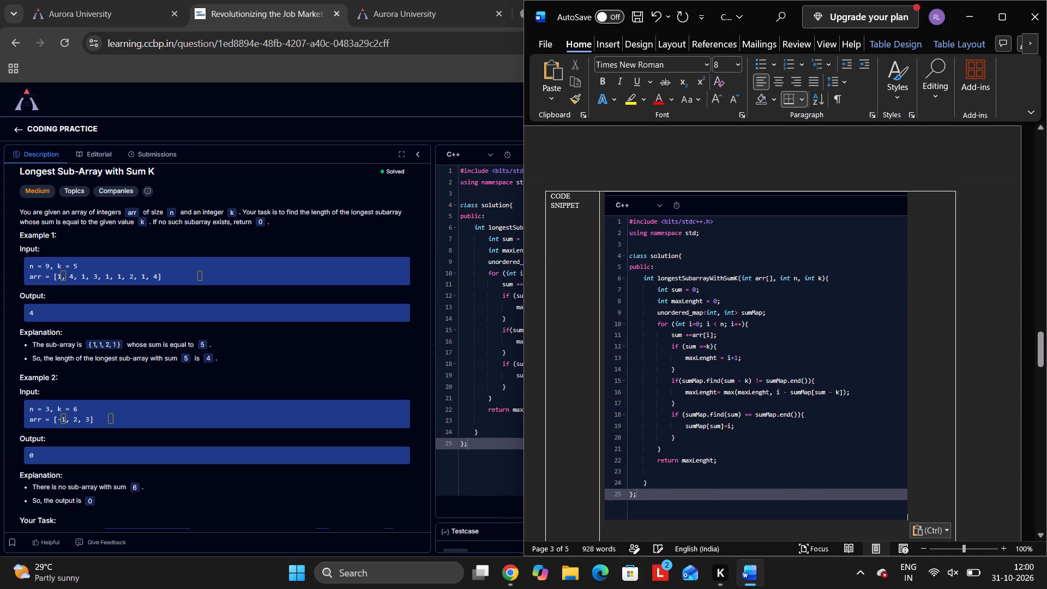
key(Return)
scroll(629, 371, down, 1)
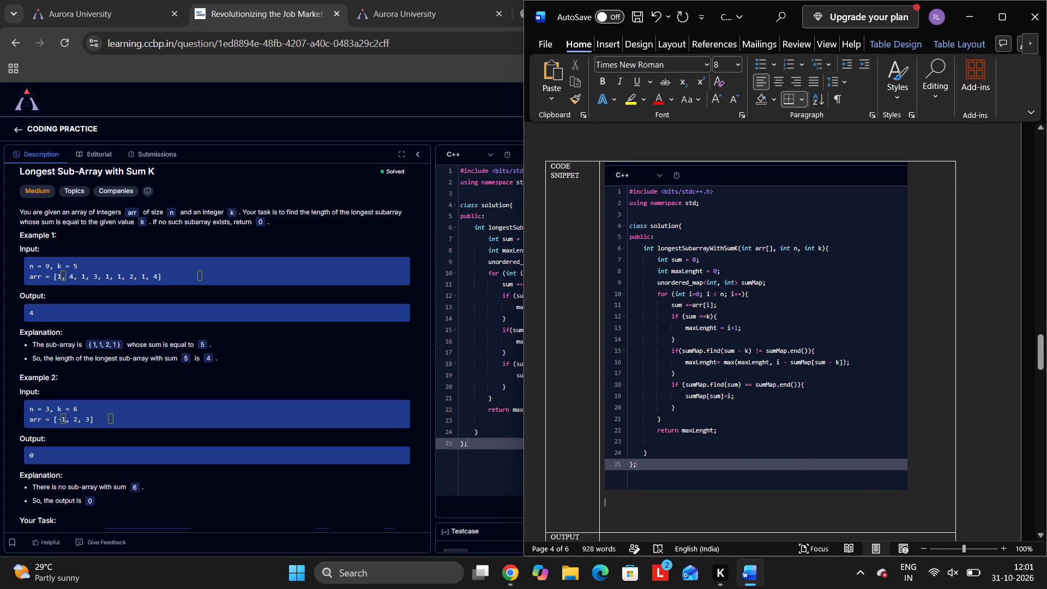
scroll(681, 363, down, 2)
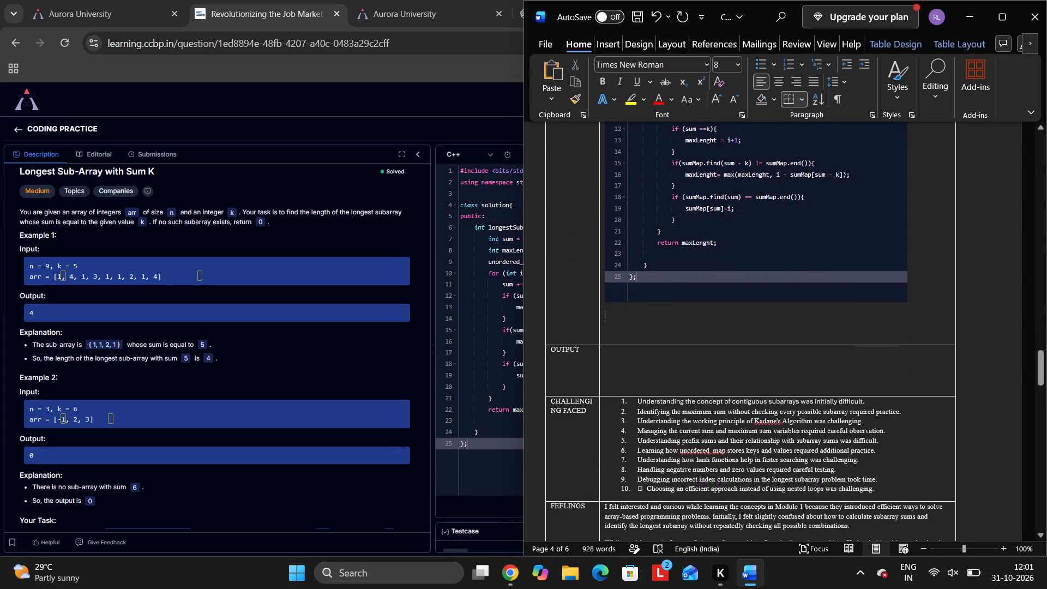
click(639, 366)
Back in Chrome, expand the Testcase pane below the C++ editor and run the Longest Sub-Array with Sum K code.
click(315, 284)
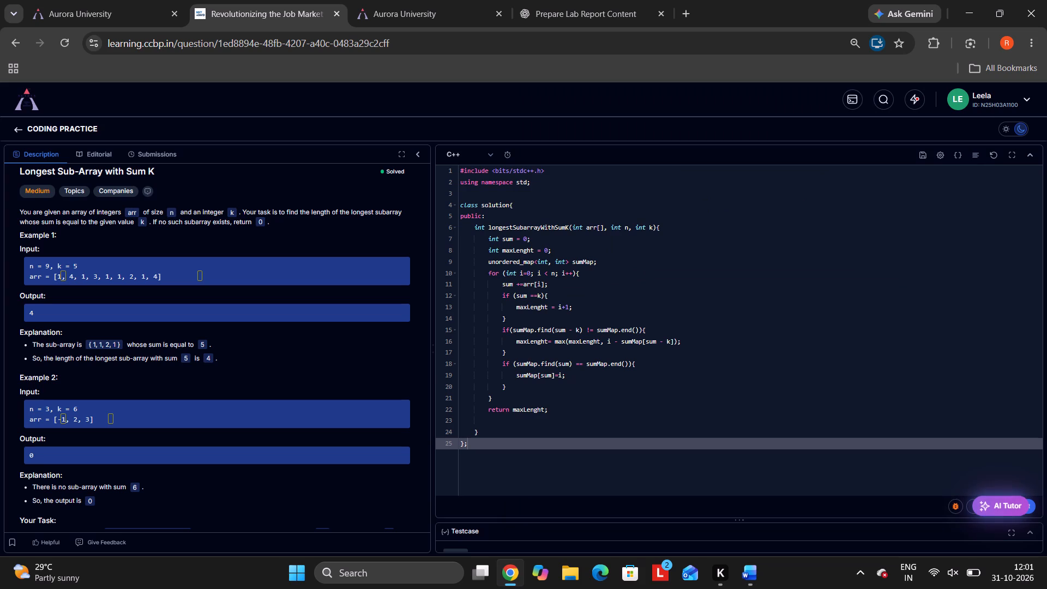
drag(739, 518, 713, 386)
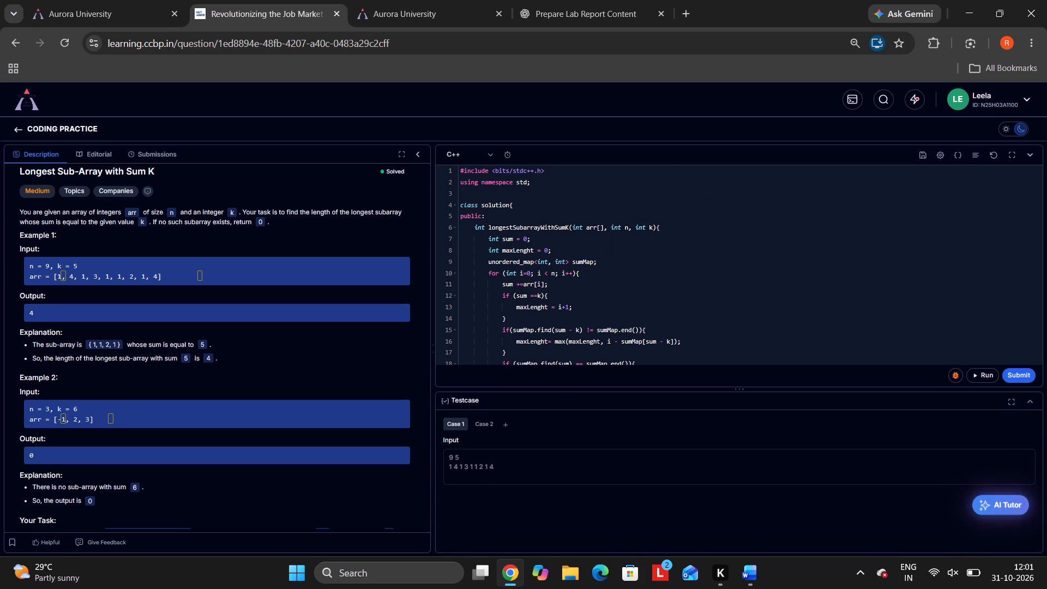
click(986, 377)
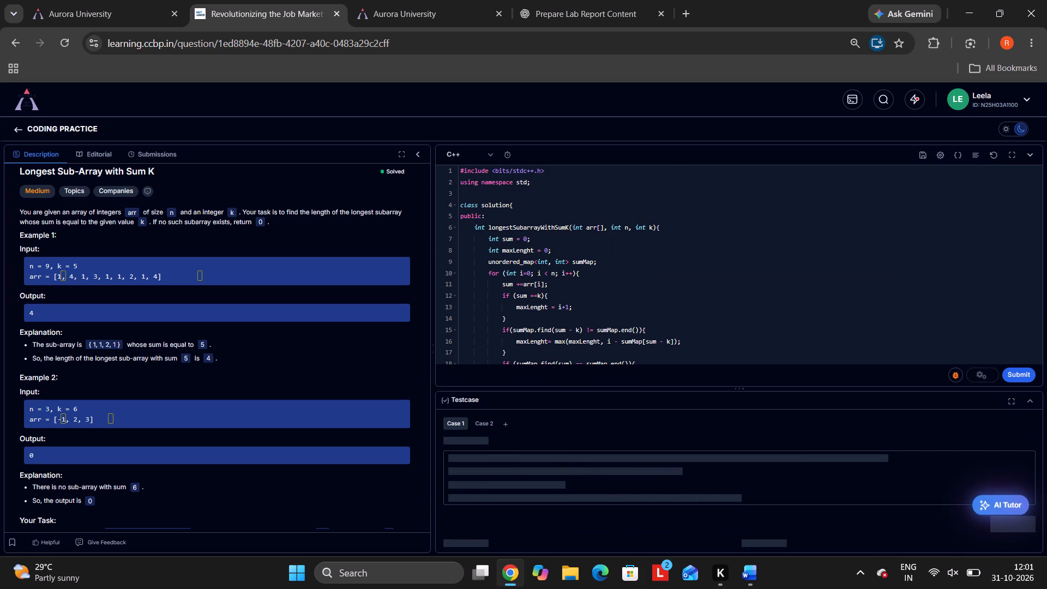
Enlarge the Testcase pane and zoom the page to 90% so Case 1's input, Your Output and Expected are visible together.
click(740, 385)
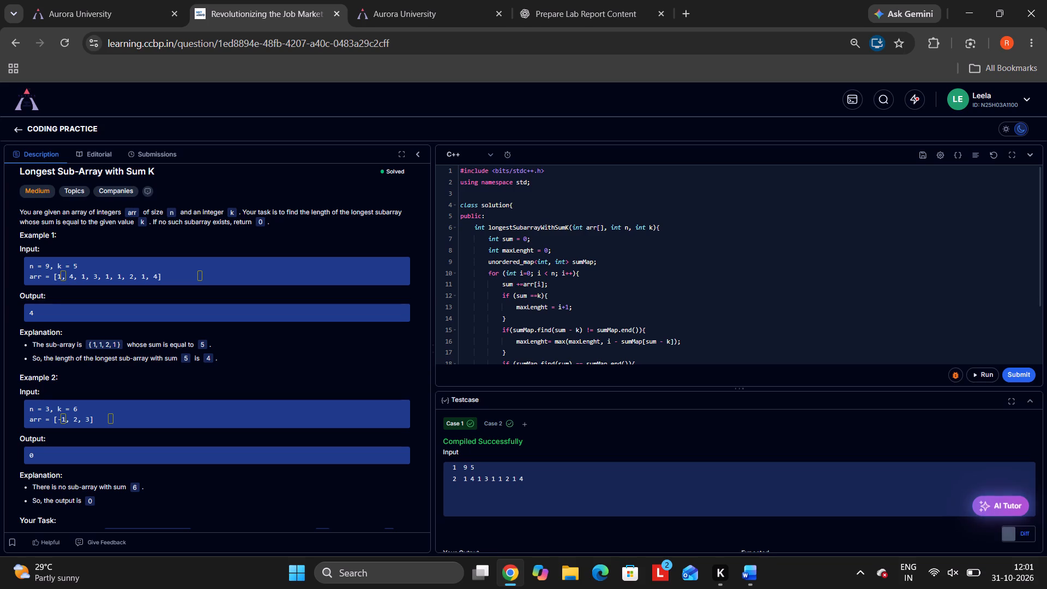
drag(741, 388, 725, 292)
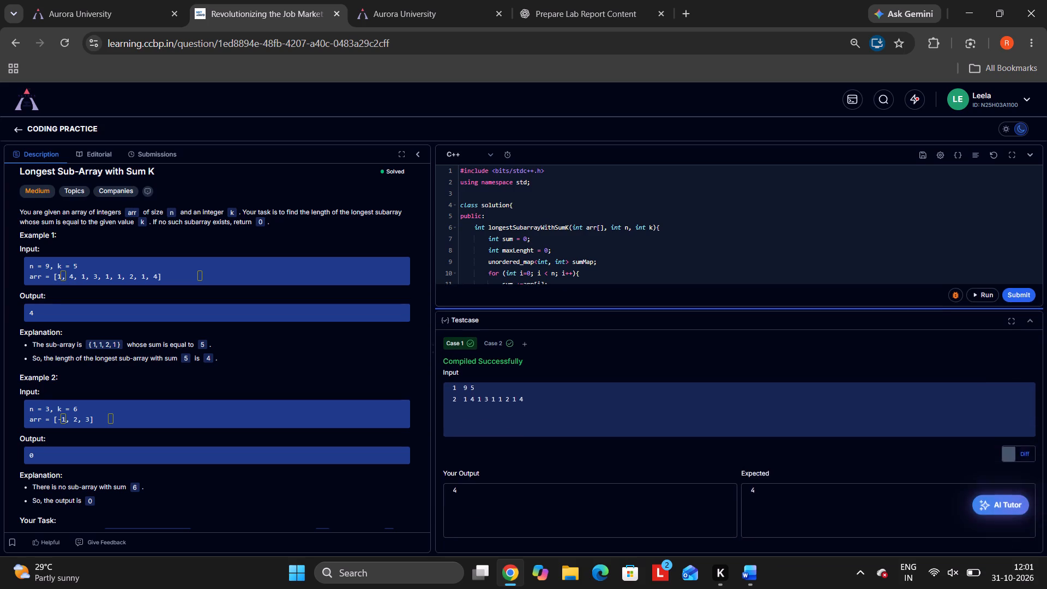
drag(725, 292, 714, 242)
key(ctrl+equal)
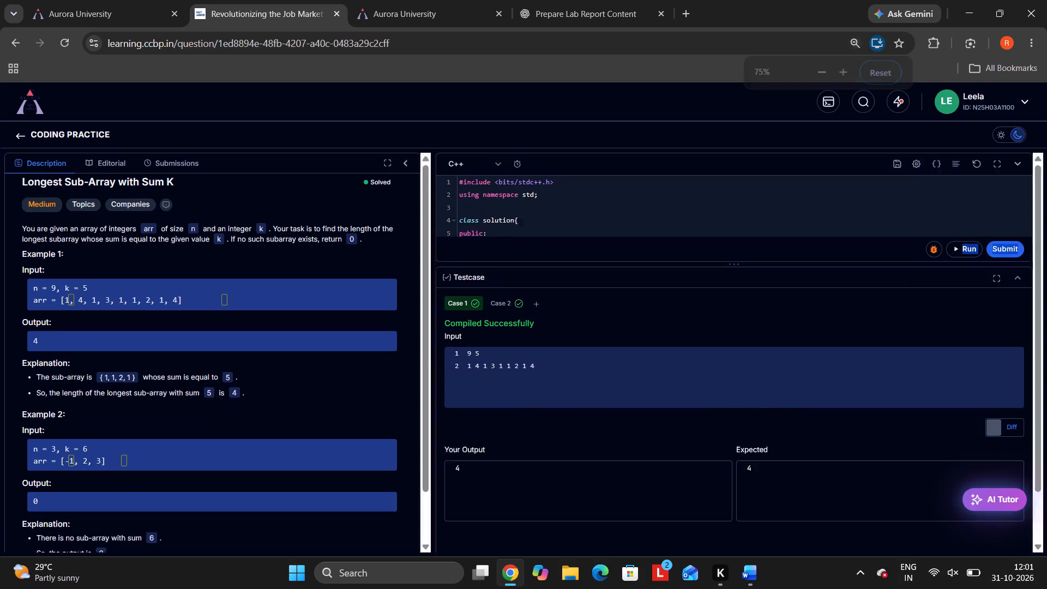
key(ctrl+equal)
key(ctrl+equal)
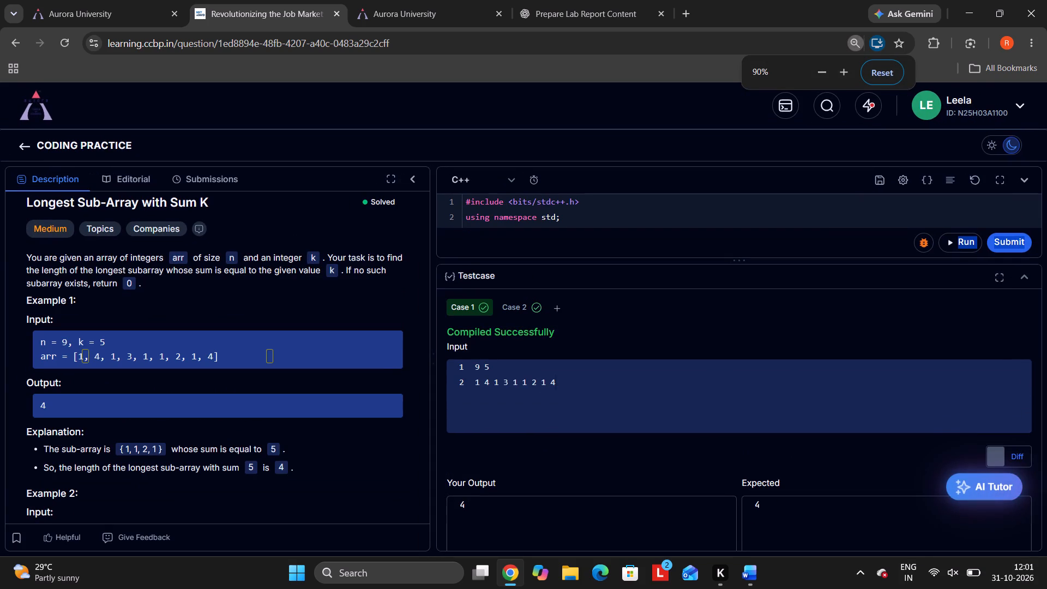
scroll(714, 242, down, 1)
scroll(753, 344, down, 1)
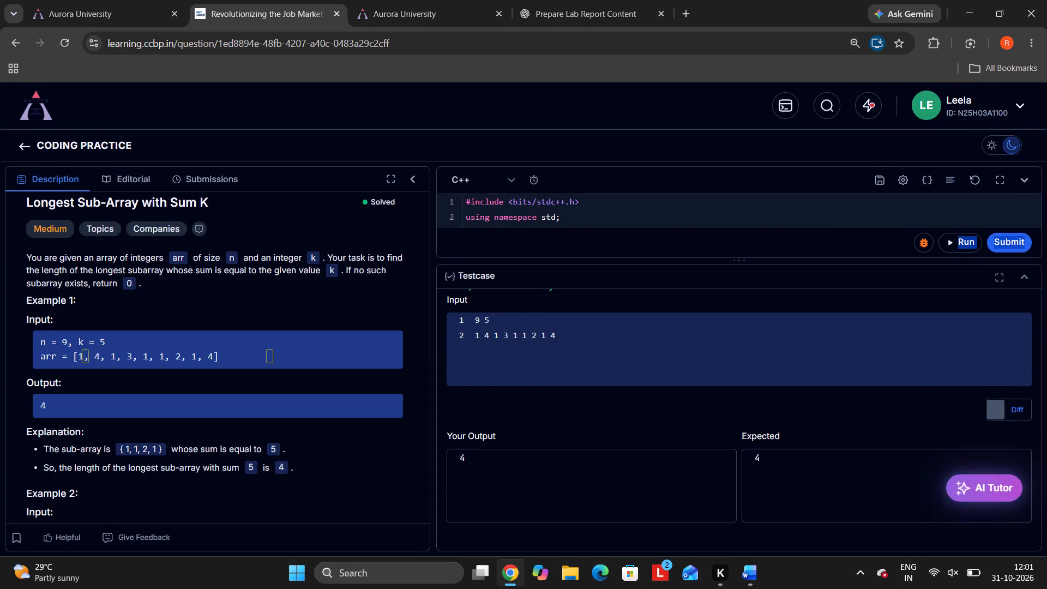
scroll(753, 344, up, 1)
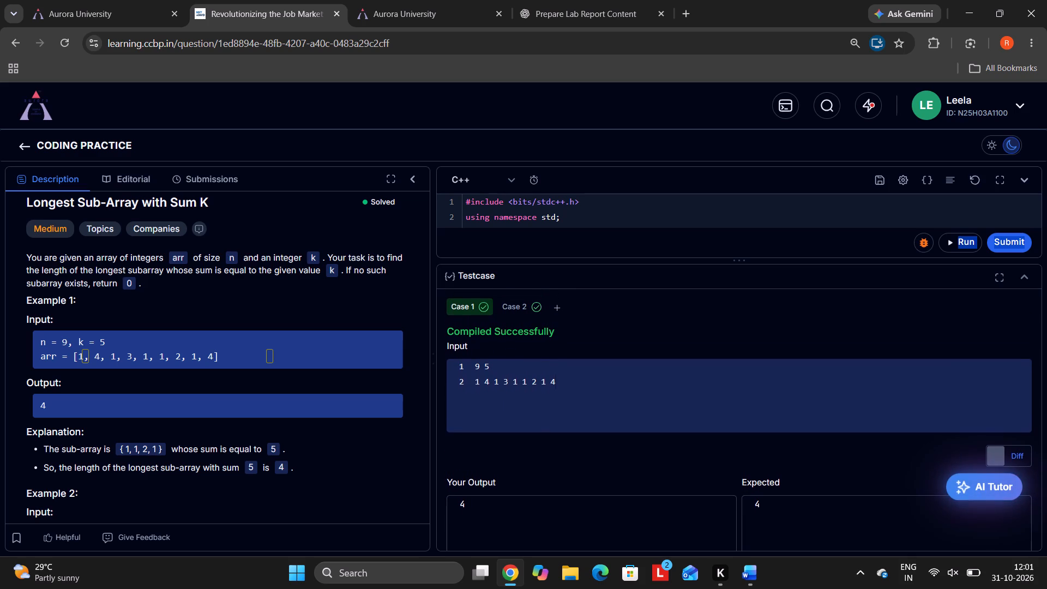
Capture a rectangular screenshot of the Testcase pane covering Case 1's compile result, input, Your Output and Expected sections.
key(shift+super+s)
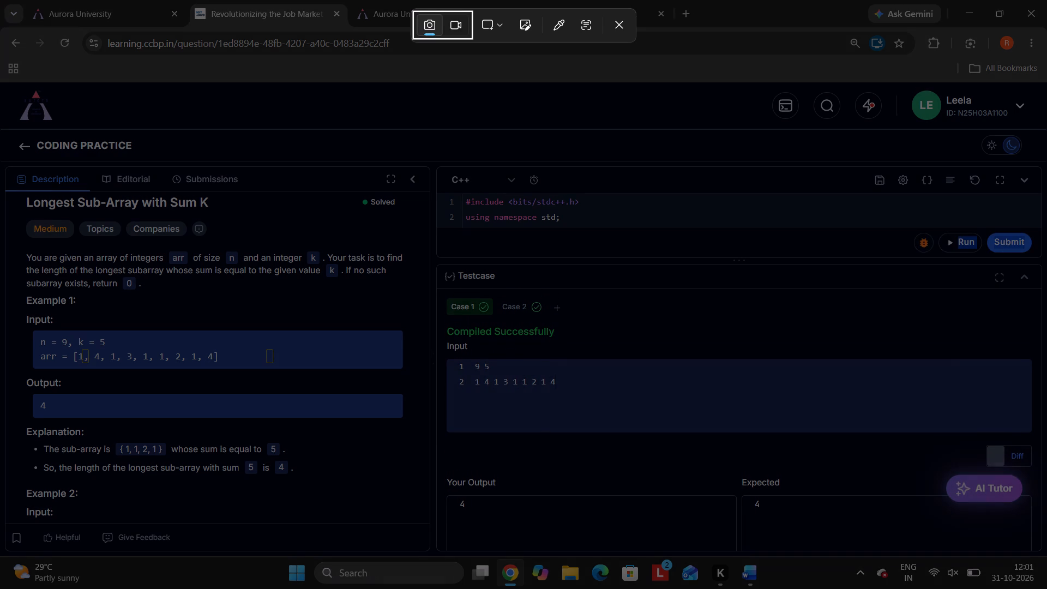
drag(431, 266, 702, 479)
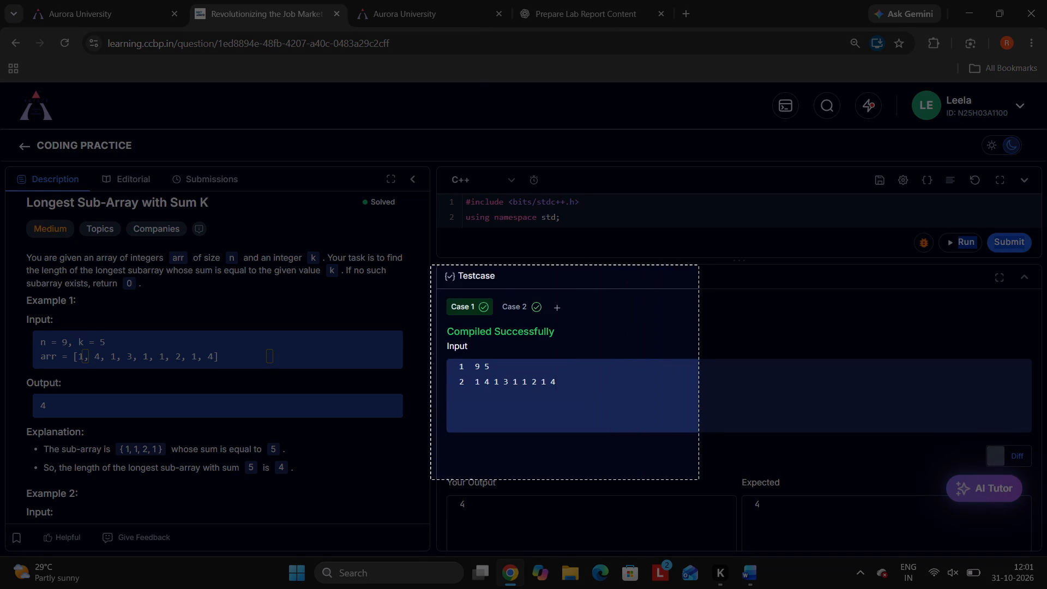
drag(702, 479, 920, 546)
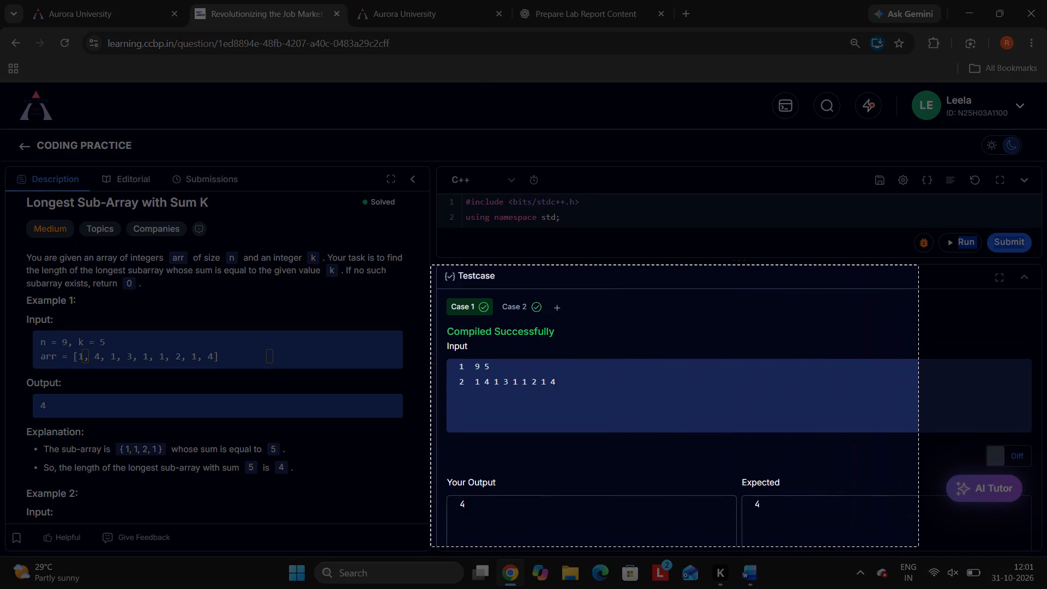
drag(920, 546, 913, 553)
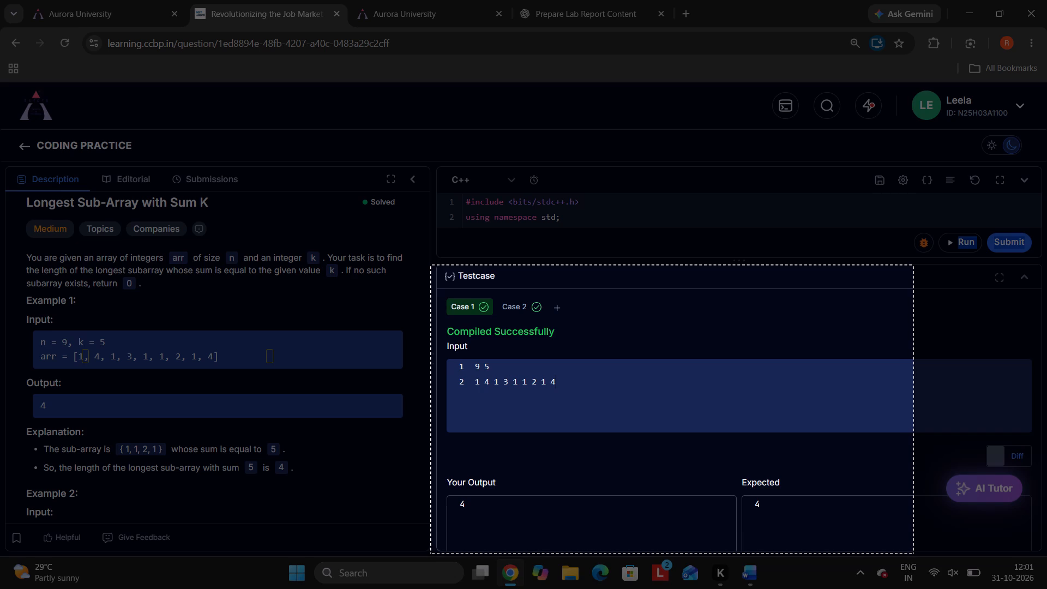
drag(913, 553, 941, 549)
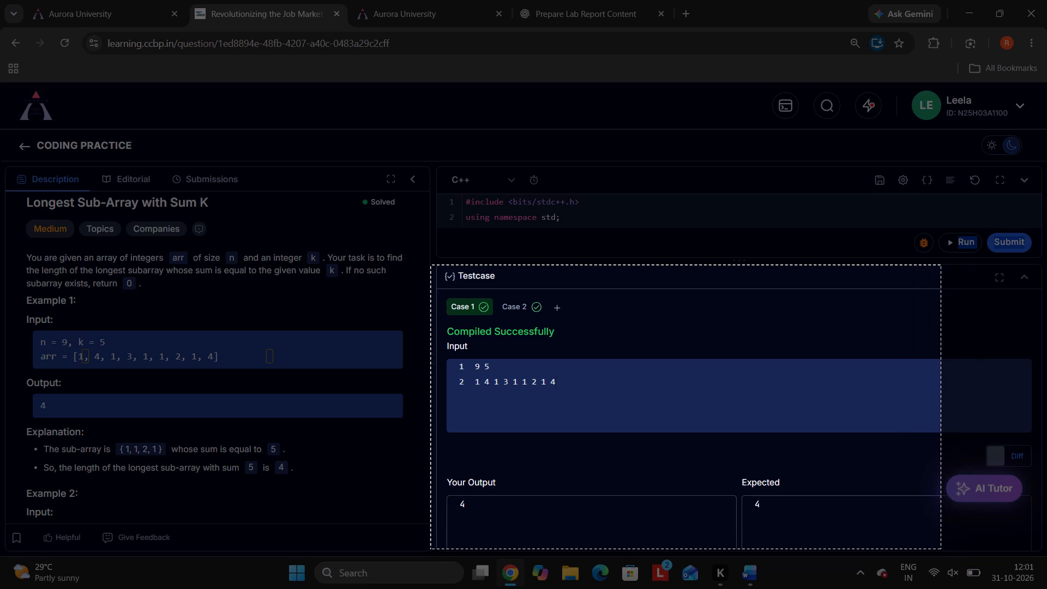
drag(941, 549, 943, 549)
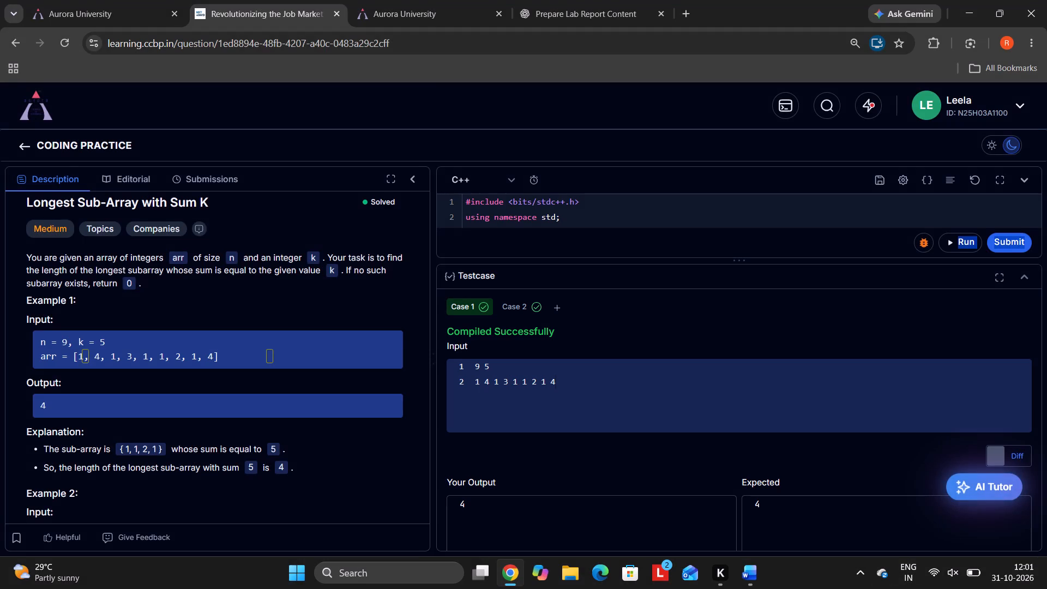
Switch to Word and paste the test case screenshot into the OUTPUT row, adding an empty line below it.
click(759, 565)
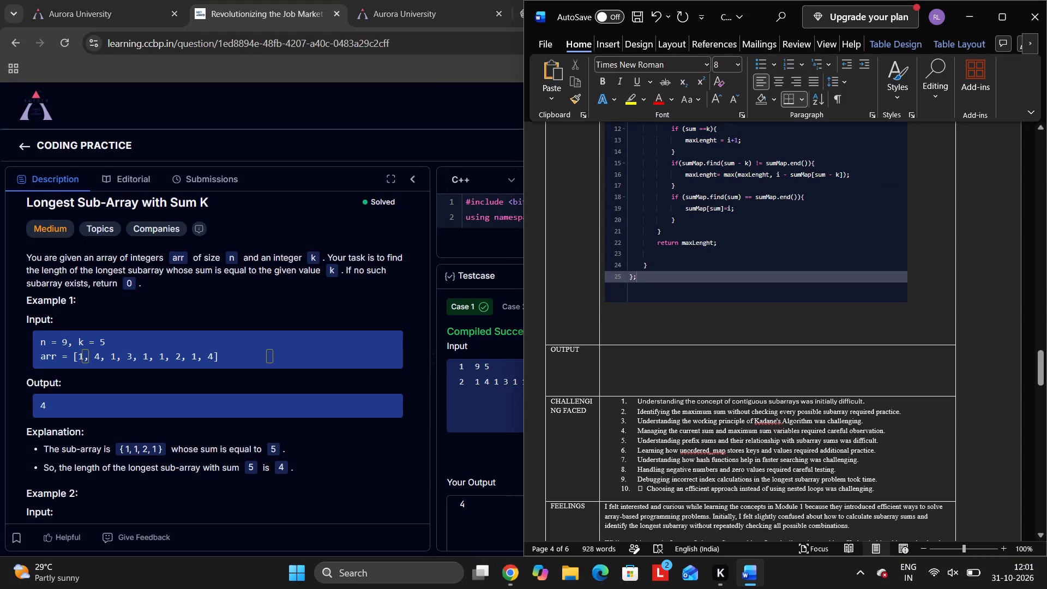
key(BackSpace)
key(ctrl+v)
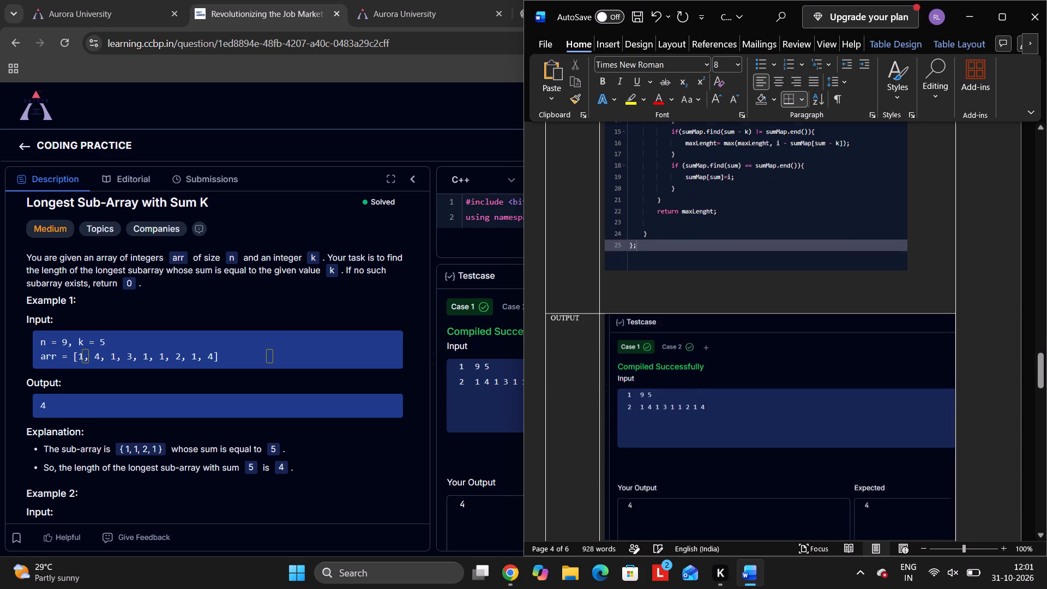
key(Return)
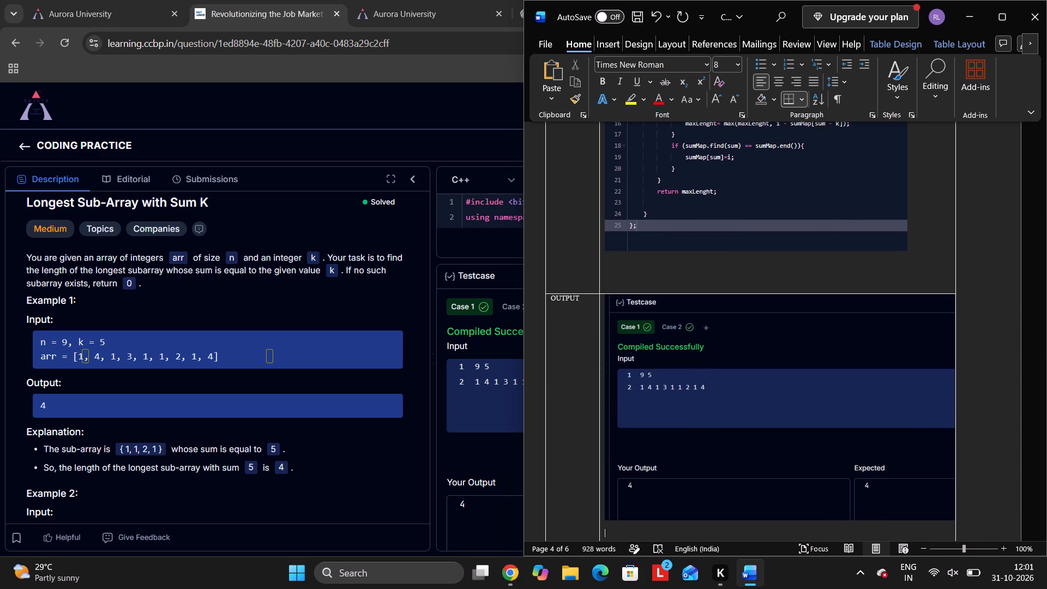
scroll(616, 363, down, 2)
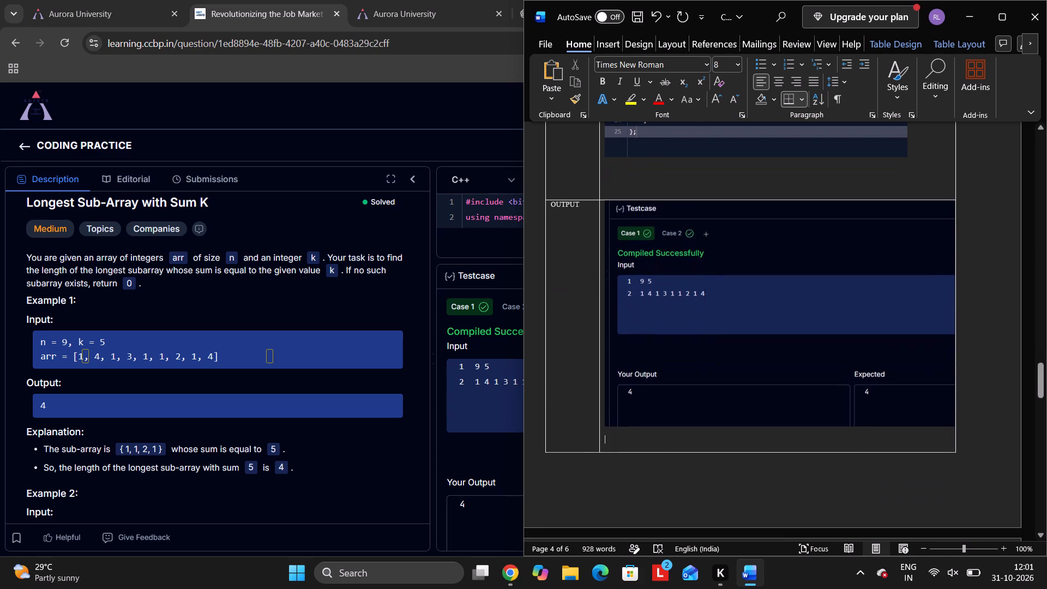
scroll(616, 363, down, 1)
Back in Chrome, leave the Longest Sub-Array with Sum K problem and return to the learning portal's home page.
click(420, 306)
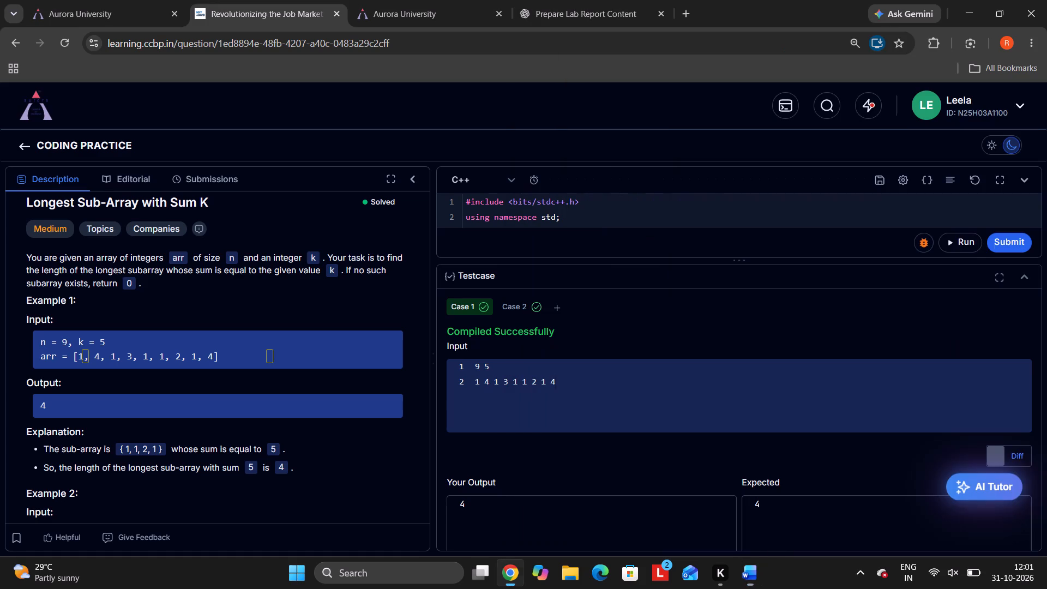
scroll(420, 306, up, 2)
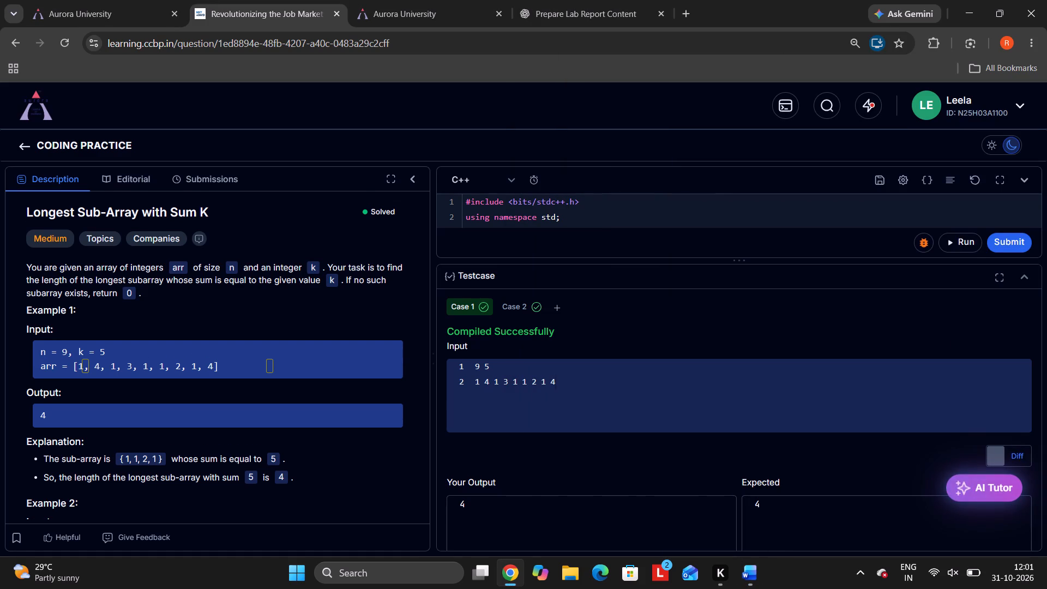
click(21, 145)
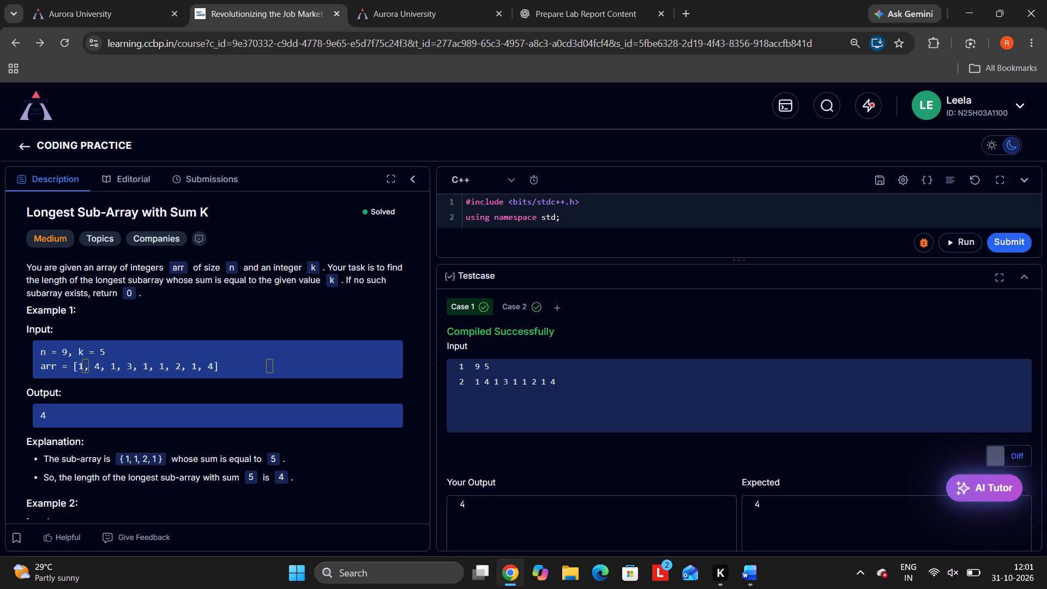
click(19, 147)
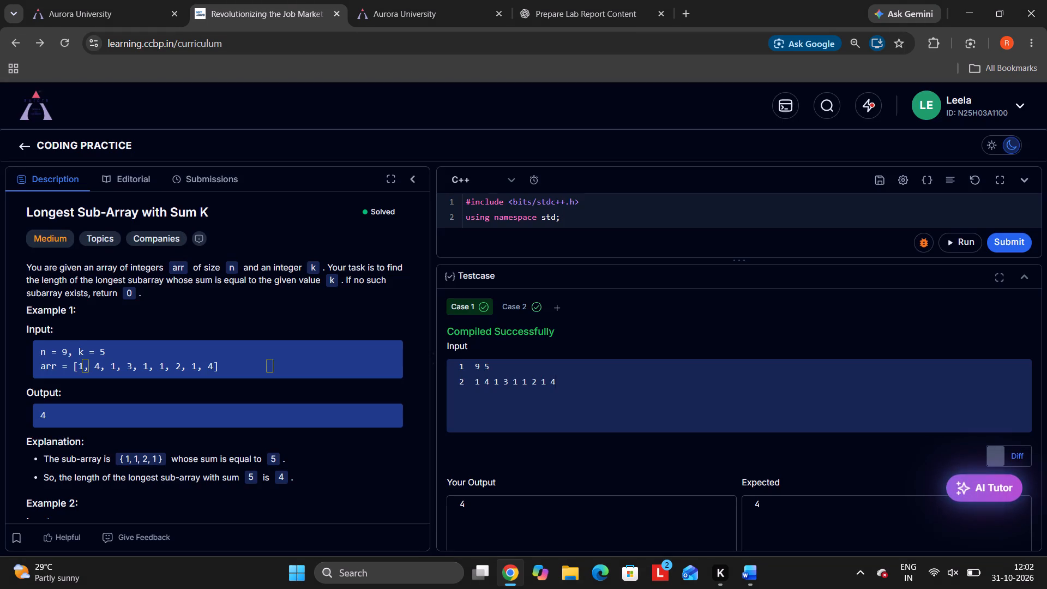
click(14, 141)
click(20, 142)
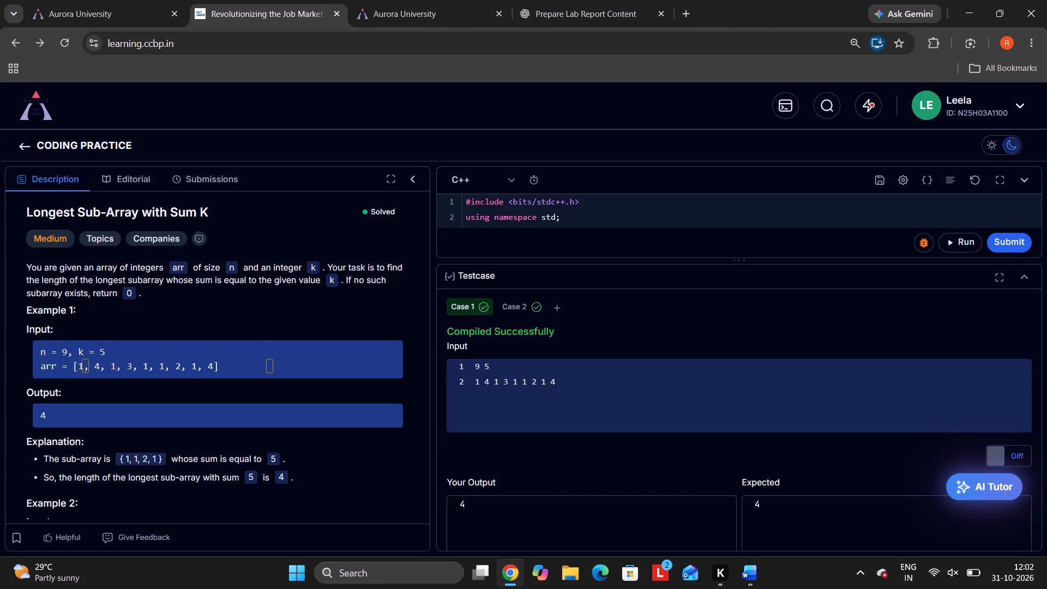
scroll(156, 212, right, 8)
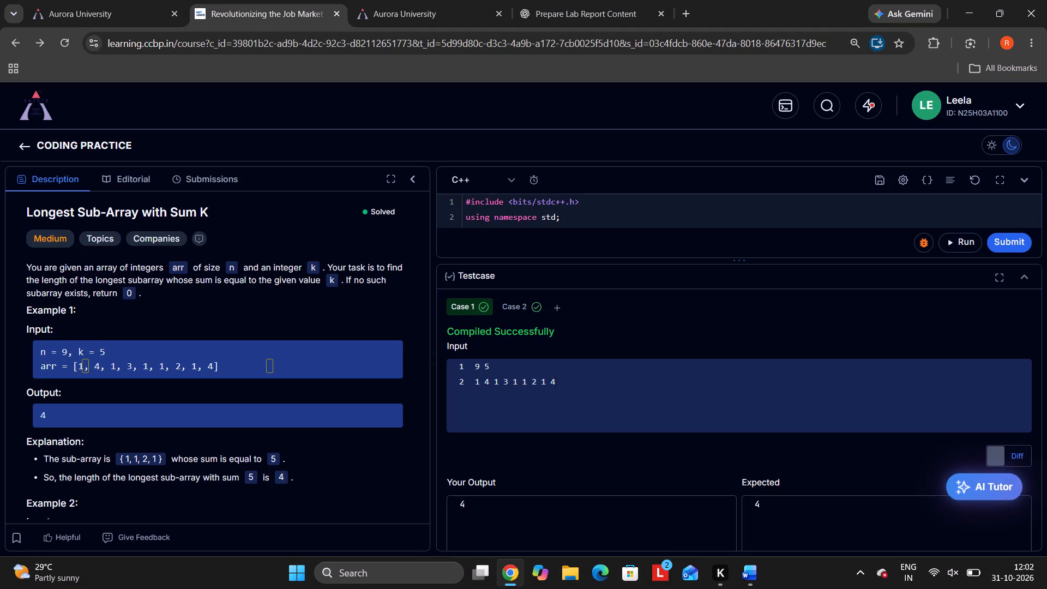
click(37, 116)
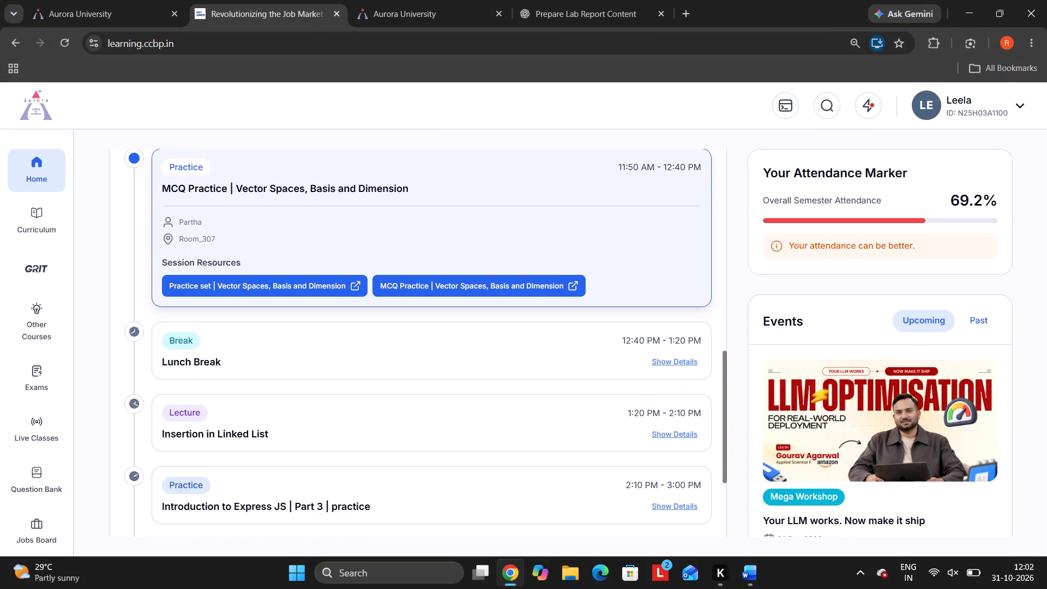
Resume the Design and Analysis of Algorithms course and open the Coding Practice set just before the Longest Subarray with Sum K video.
scroll(304, 287, up, 5)
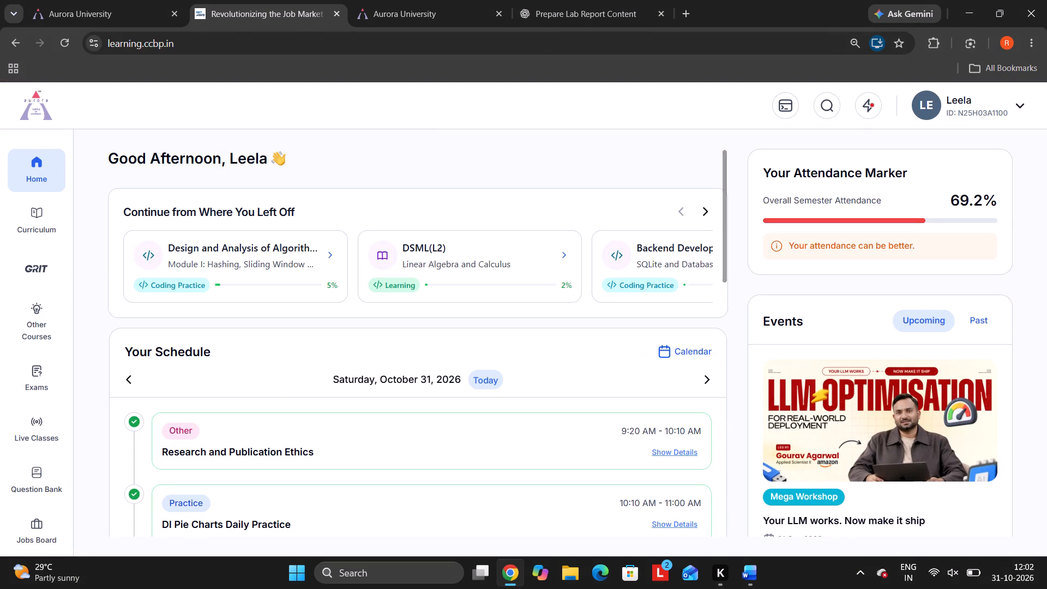
click(279, 259)
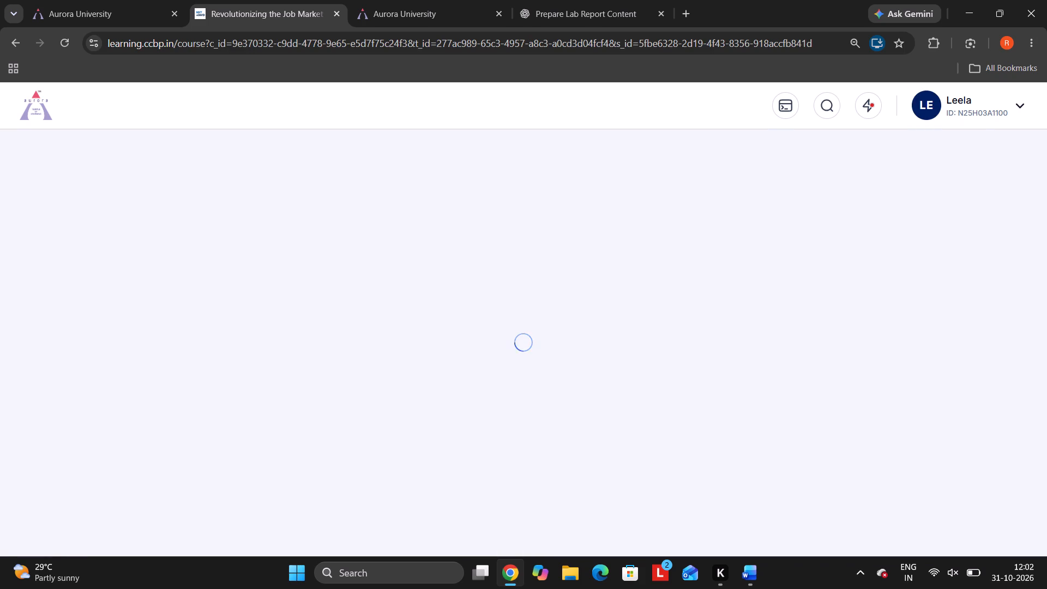
scroll(89, 245, up, 2)
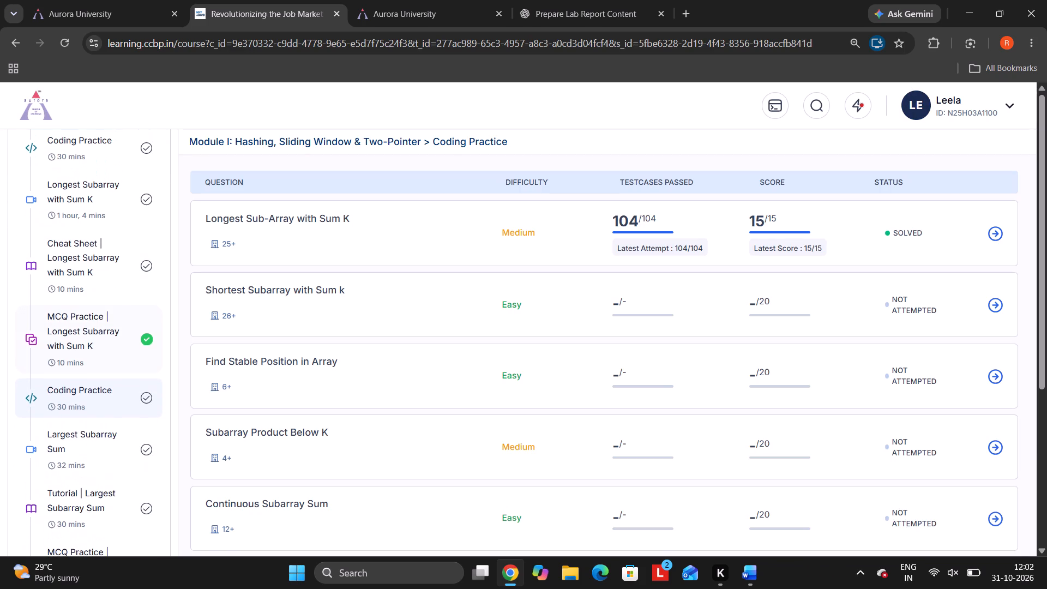
scroll(116, 351, up, 2)
click(117, 275)
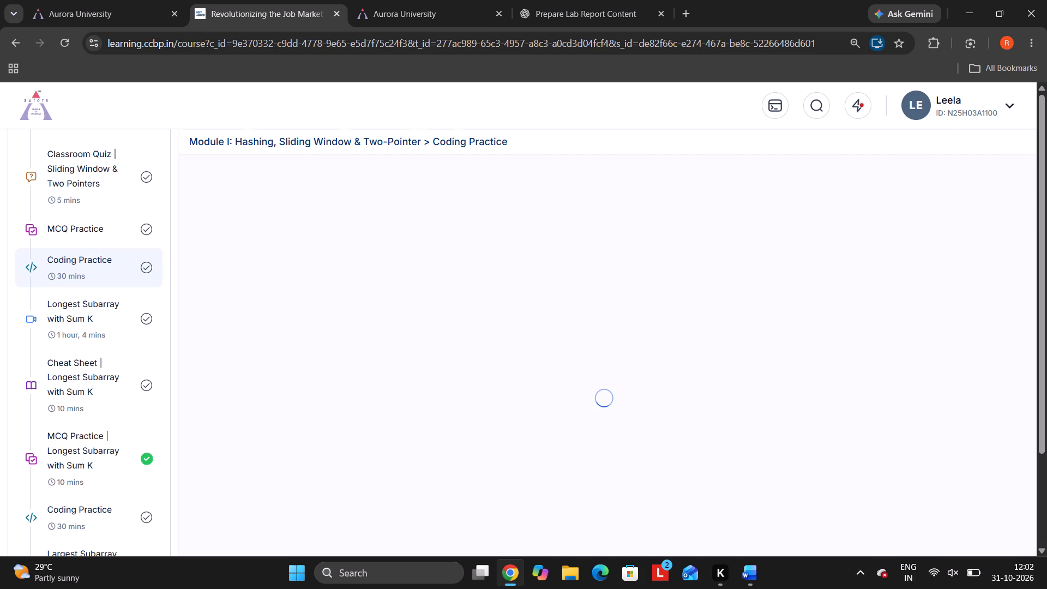
Examine the question lists of the earlier Coding Practice sets in Module I, including the Prefix Sum and Hashing ones.
scroll(57, 257, up, 5)
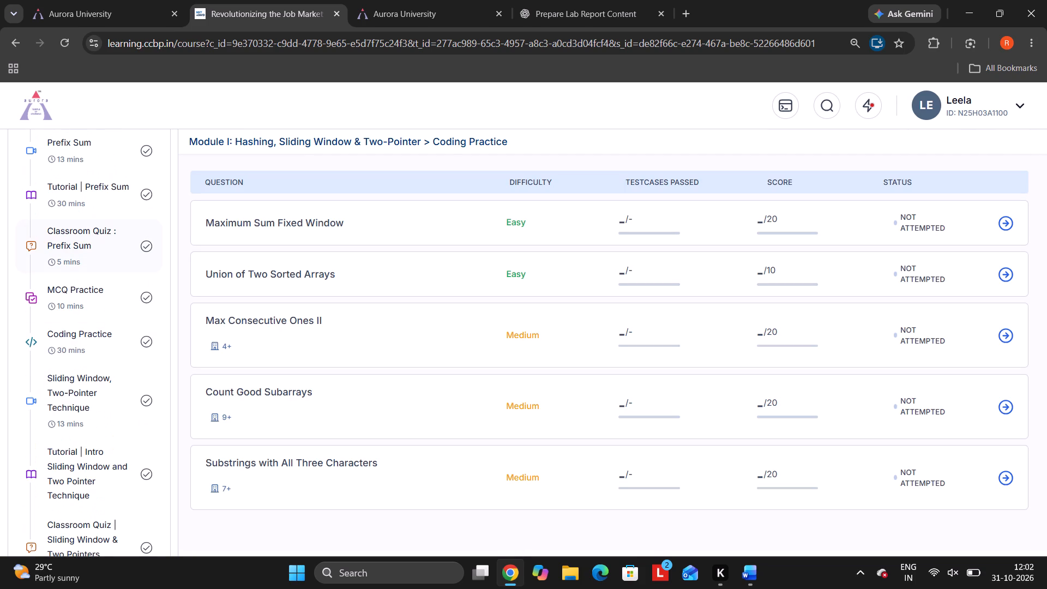
click(74, 348)
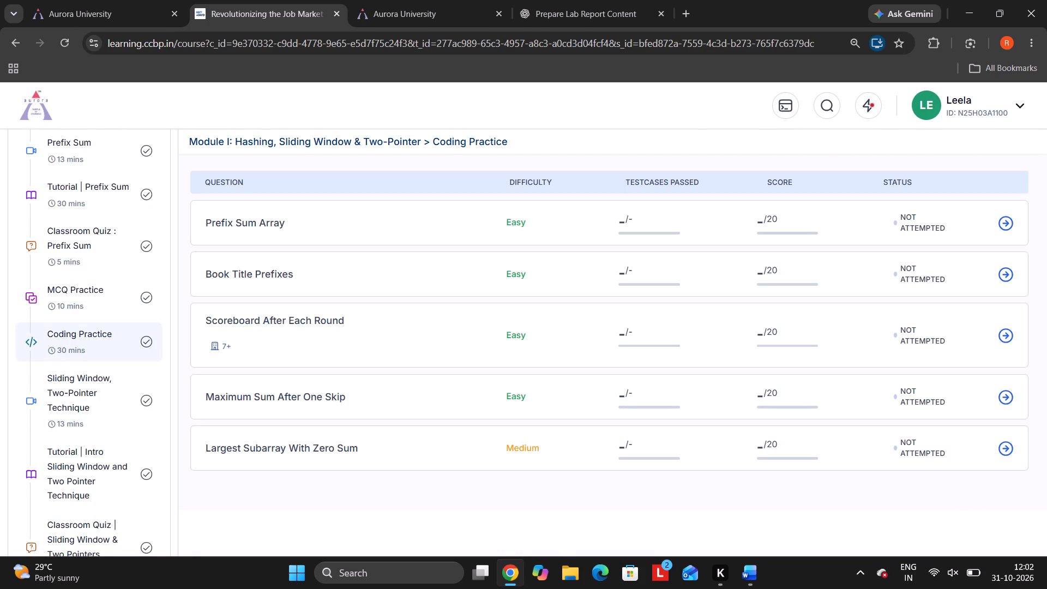
scroll(93, 269, up, 2)
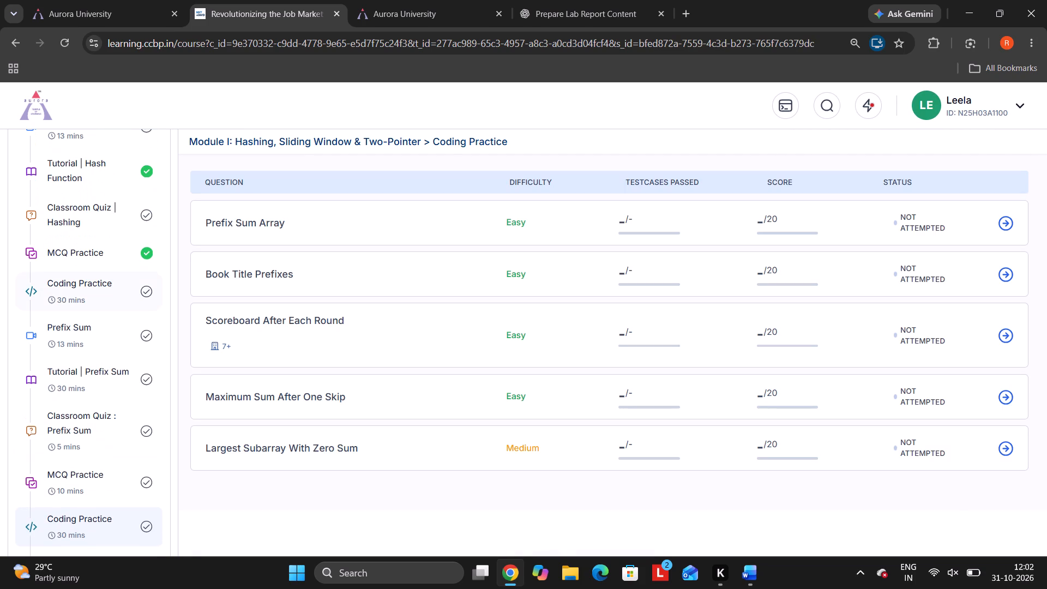
click(87, 286)
scroll(87, 286, up, 1)
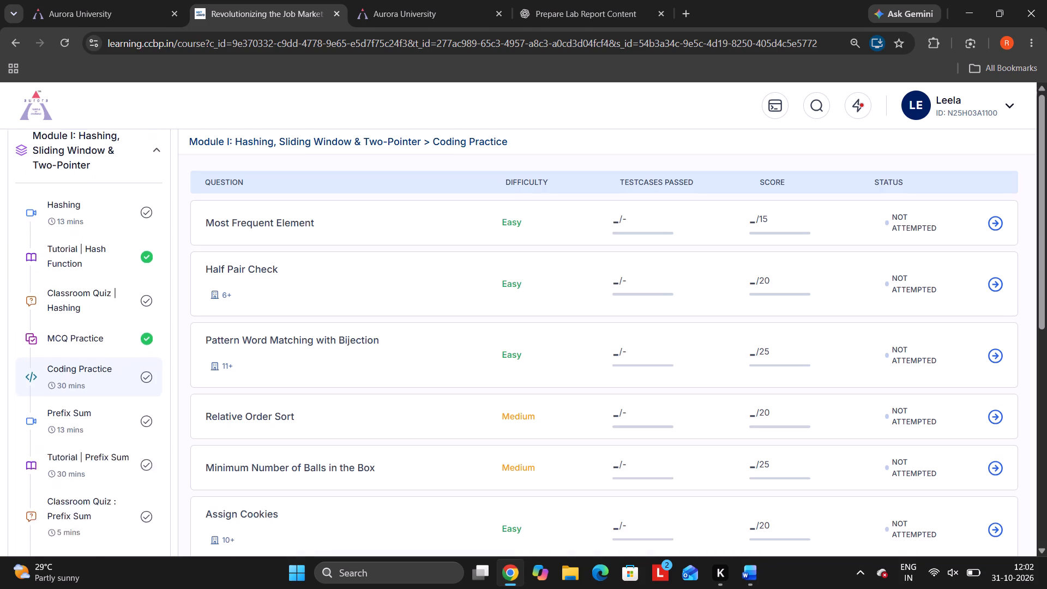
scroll(87, 286, up, 1)
scroll(87, 286, down, 5)
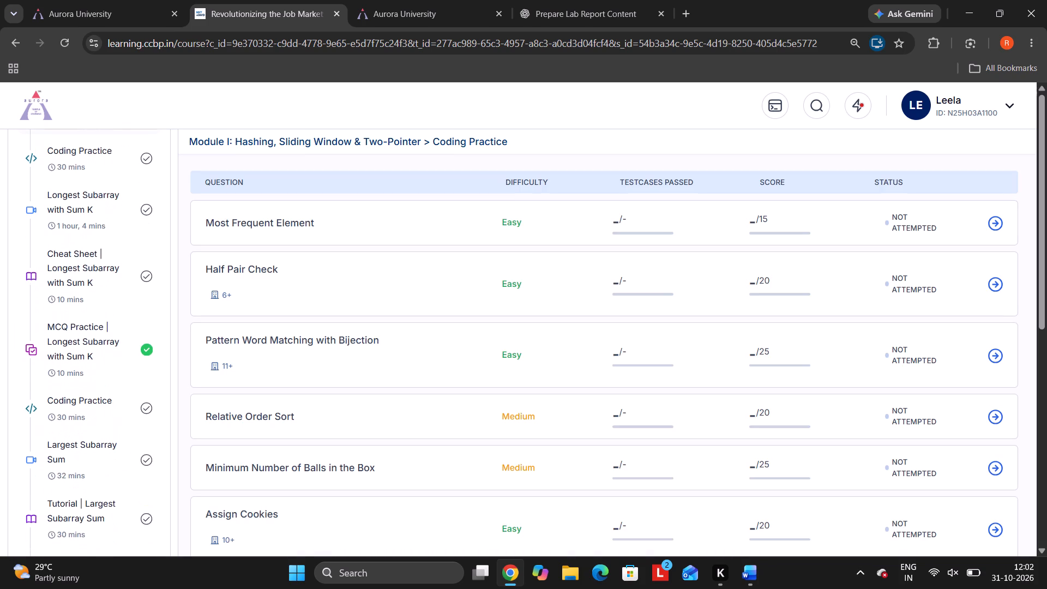
scroll(87, 286, down, 1)
Open the Largest Subarray Sum problem from the Coding Practice set before the Two Sum video and run its C++ solution.
click(93, 372)
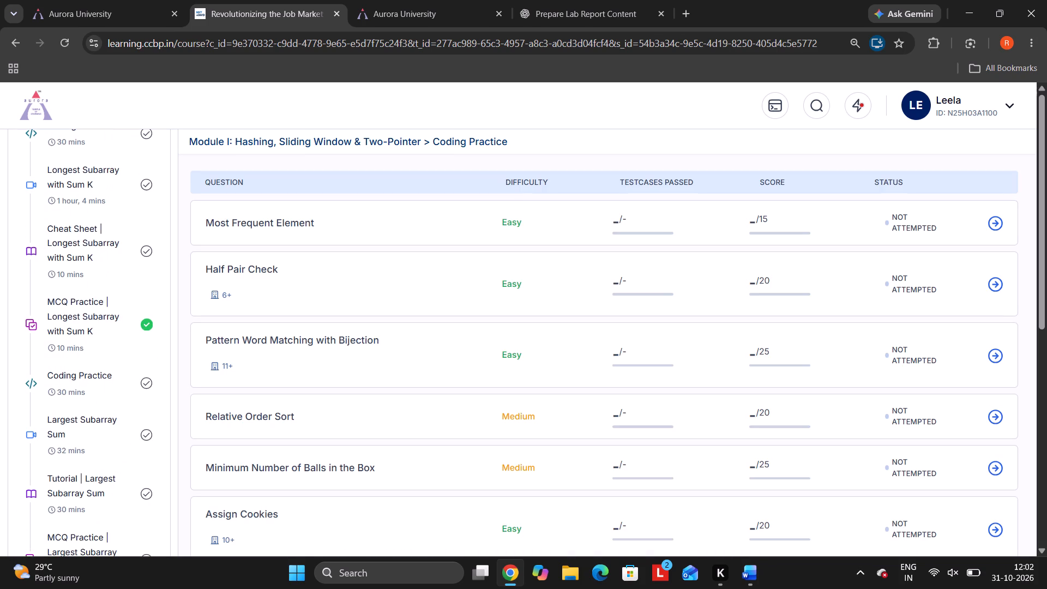
scroll(93, 372, down, 2)
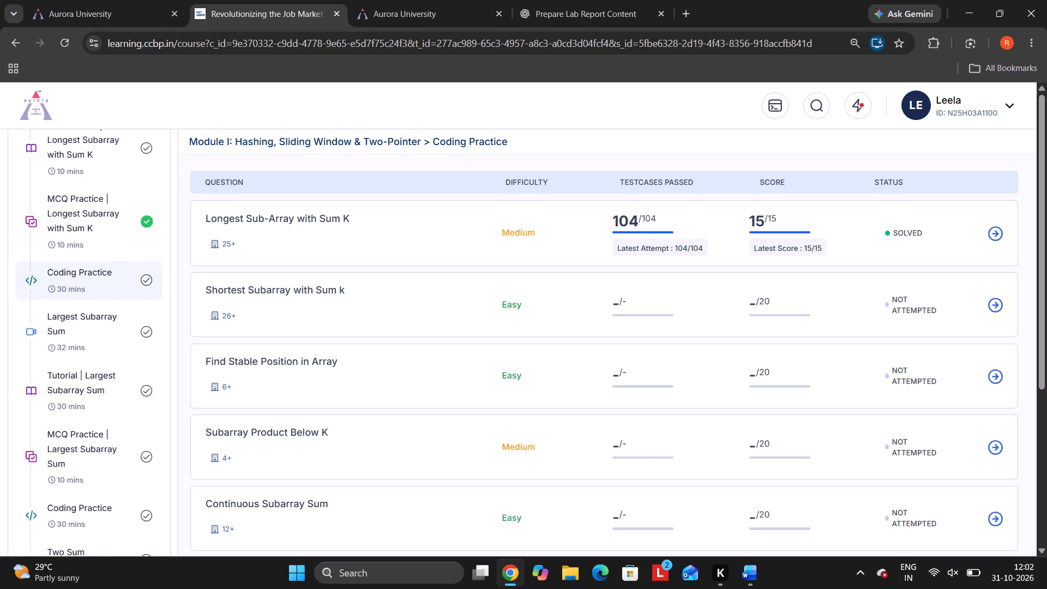
scroll(93, 372, down, 1)
click(88, 474)
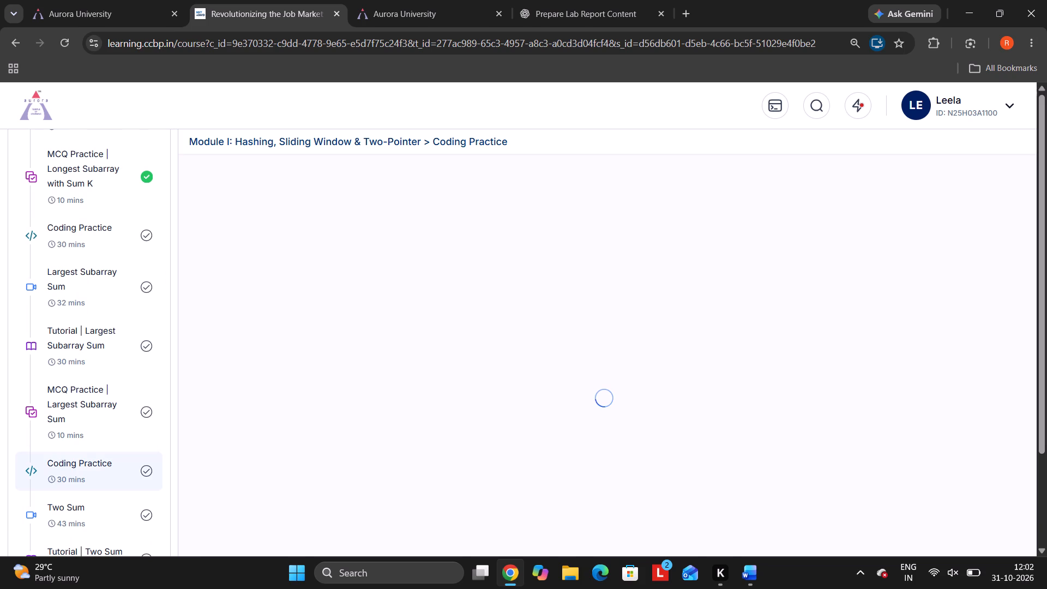
click(366, 230)
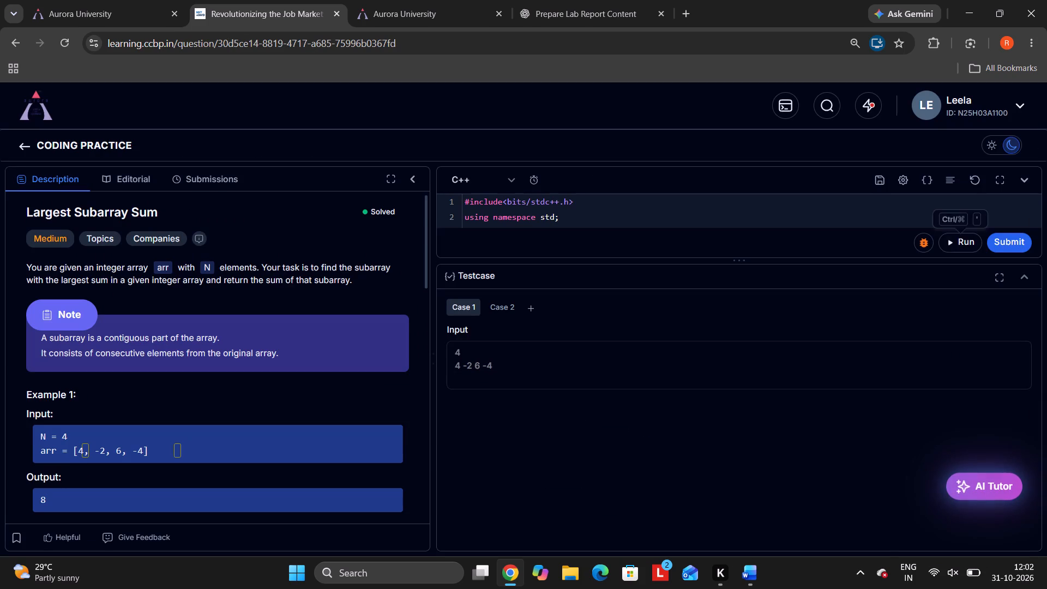
click(960, 240)
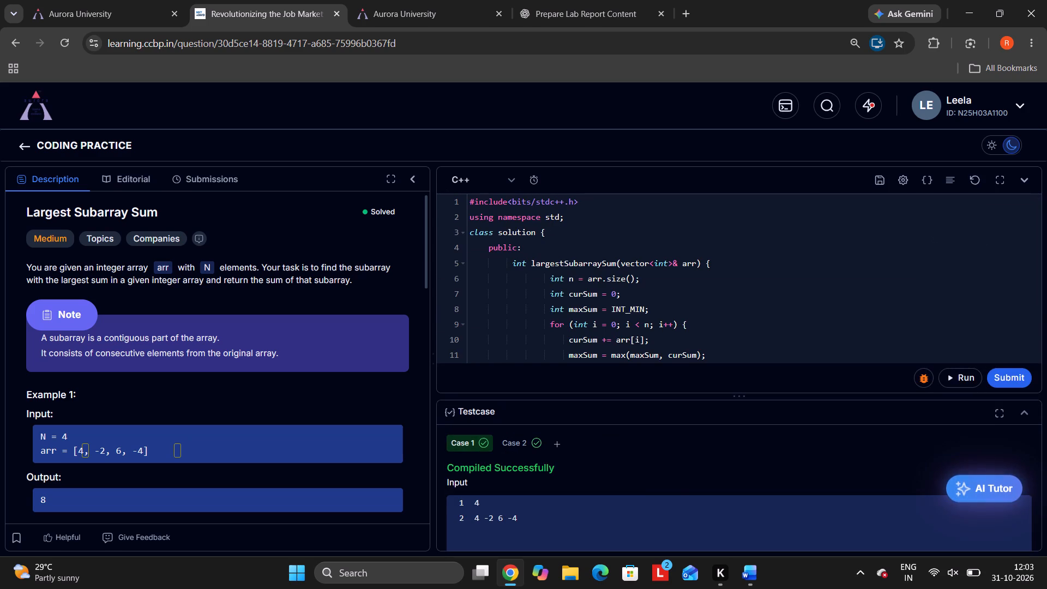
Widen the Description pane slightly and capture a rectangular screenshot of the Largest Subarray Sum statement through Example 1's output.
drag(431, 358, 470, 357)
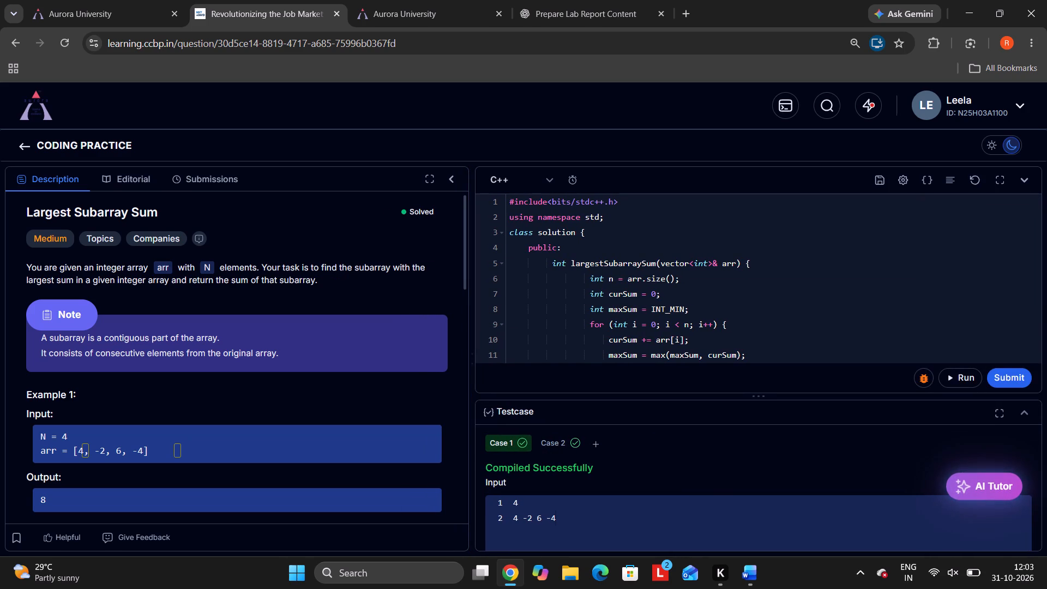
key(shift+super+s)
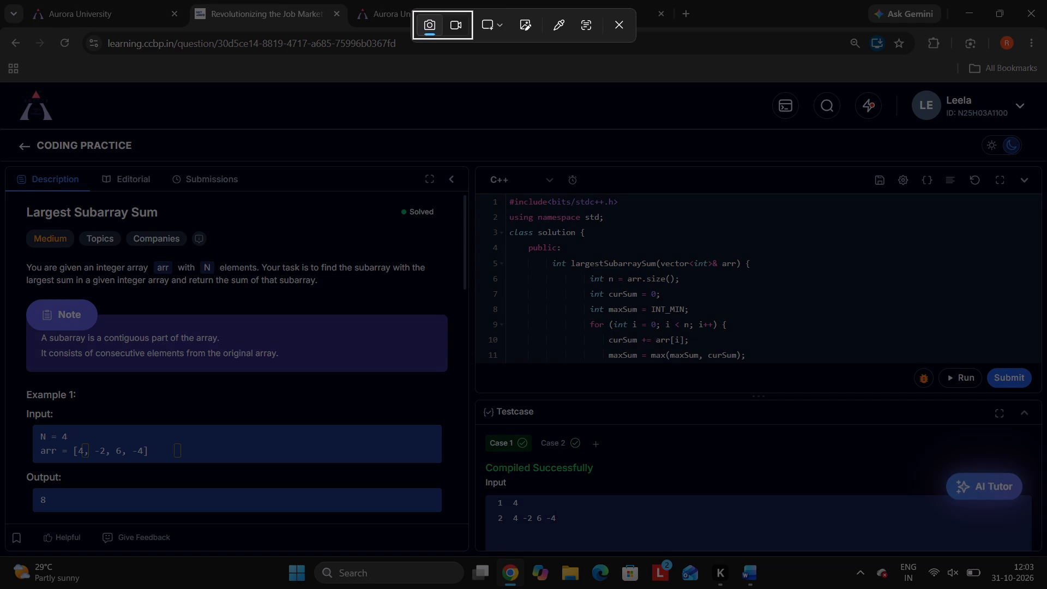
drag(0, 159, 279, 394)
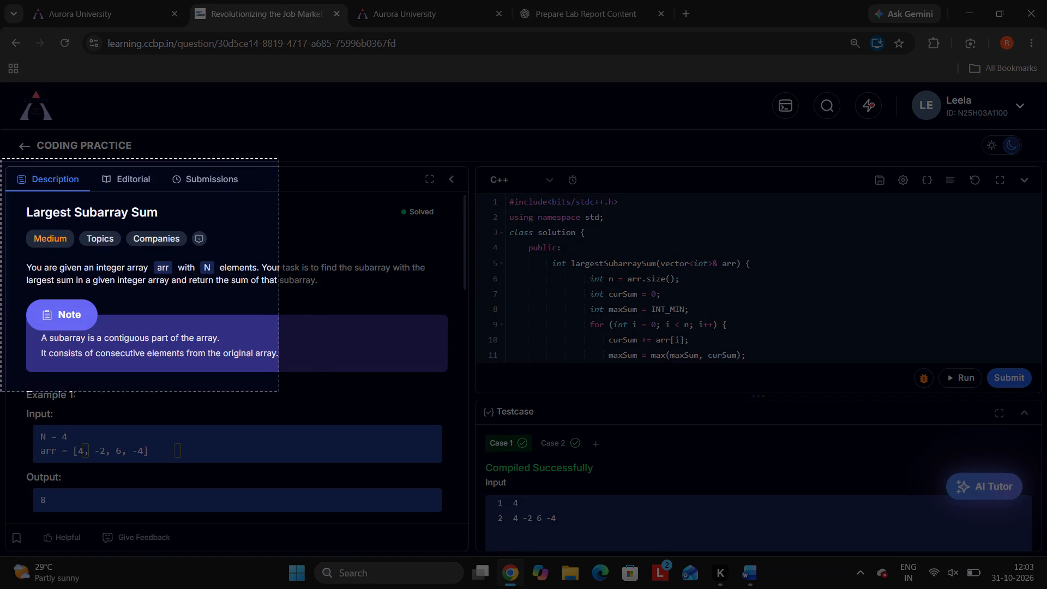
drag(279, 394, 360, 522)
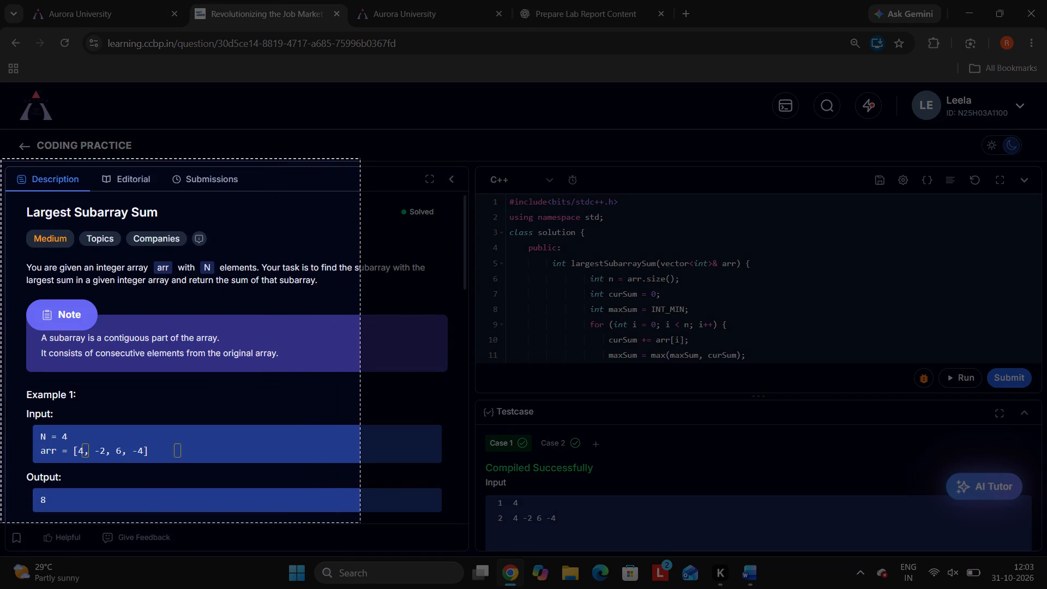
drag(360, 522, 454, 523)
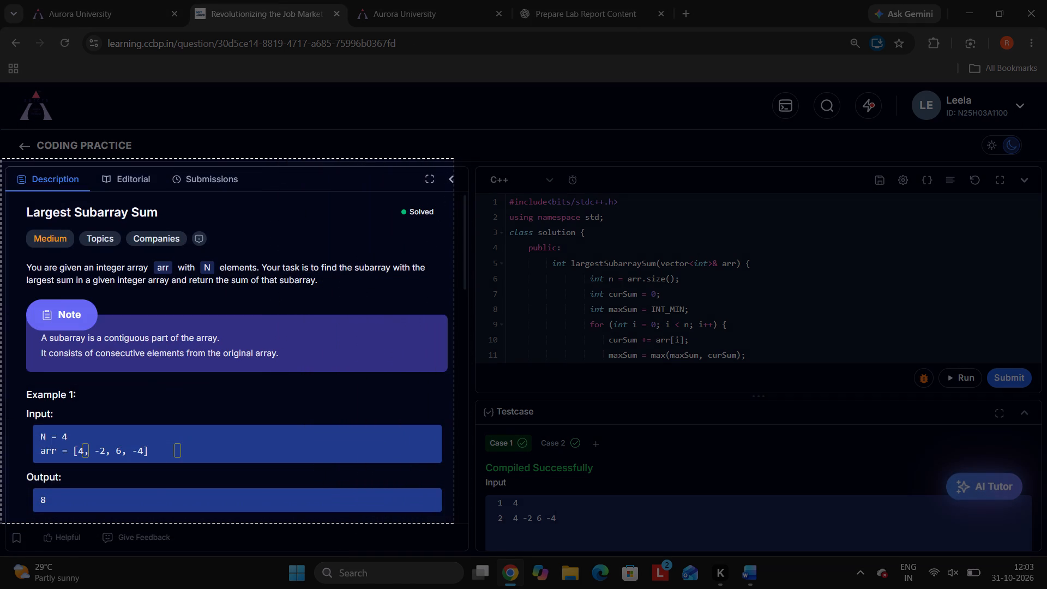
drag(454, 523, 496, 518)
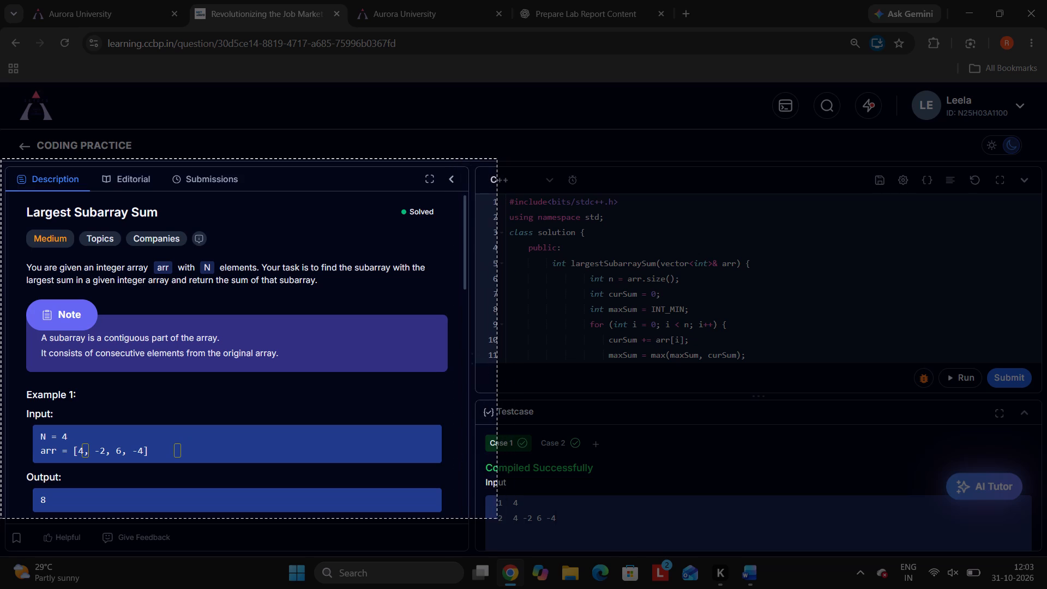
drag(496, 518, 465, 517)
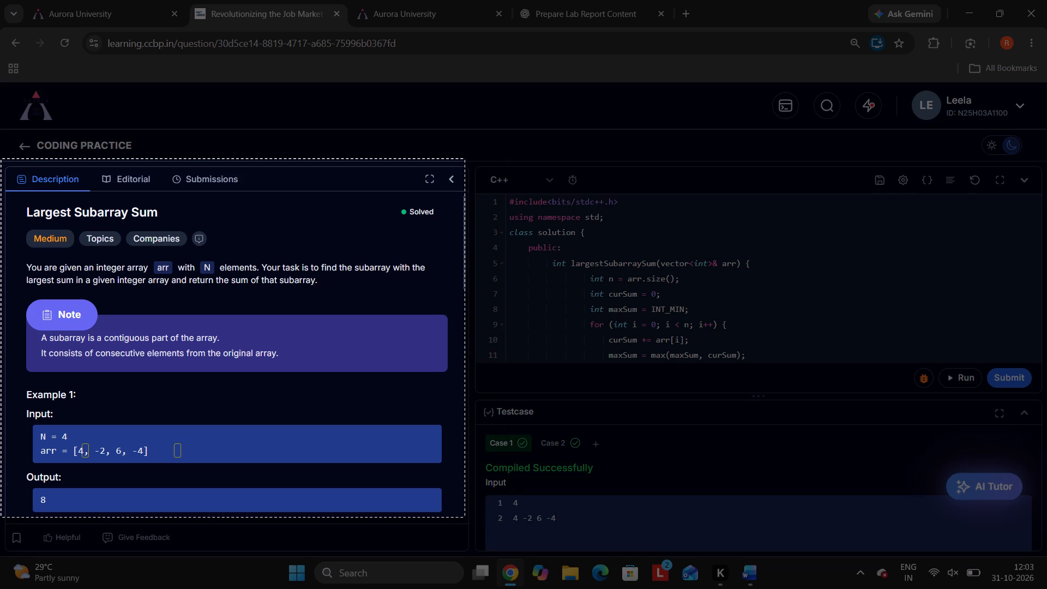
drag(465, 517, 462, 518)
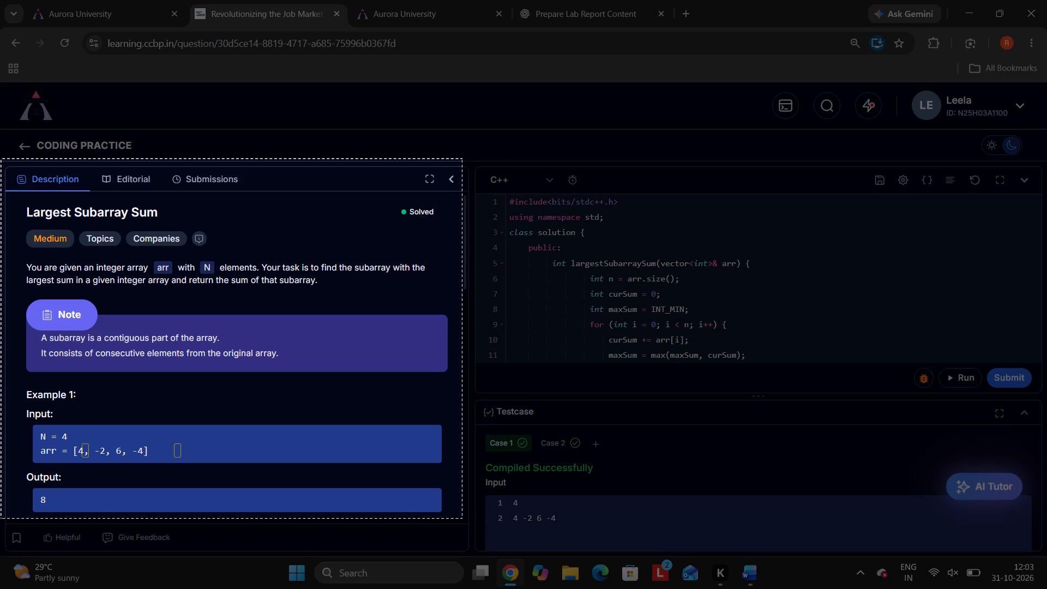
drag(462, 518, 462, 522)
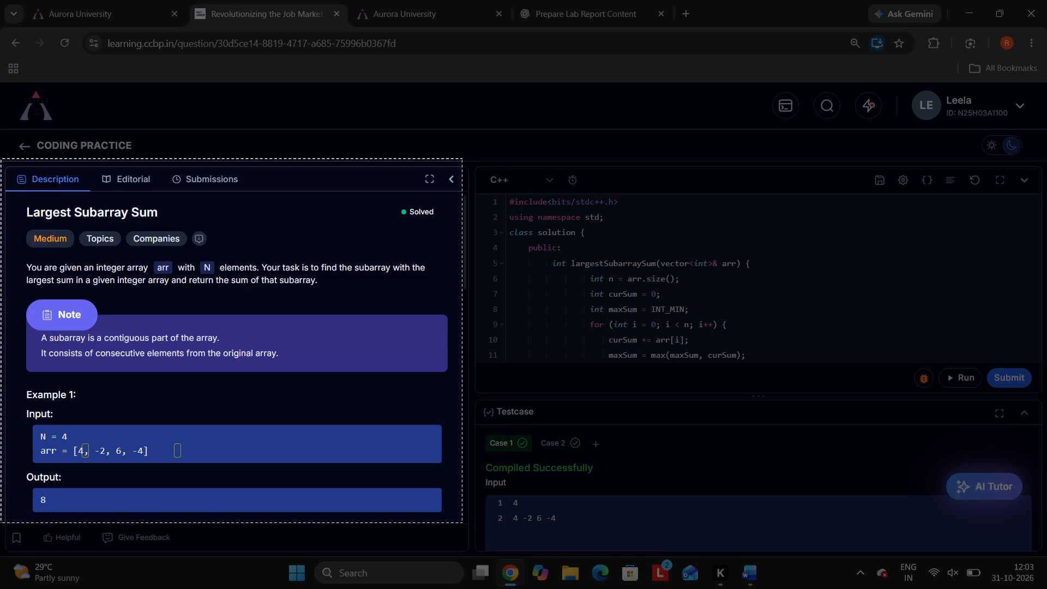
drag(462, 522, 462, 523)
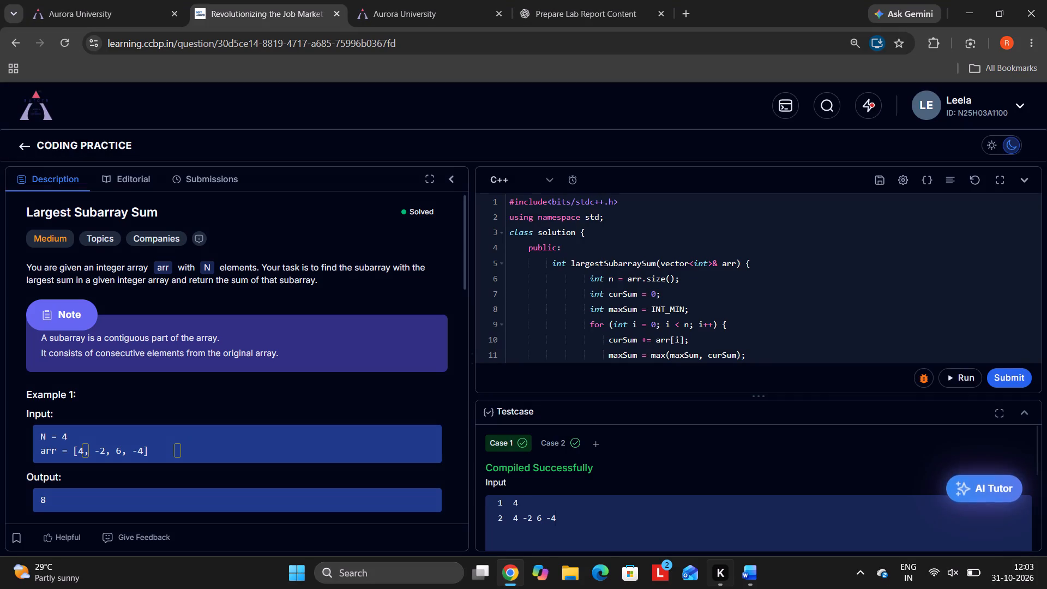
Switch to Word and paste the problem screenshot on the empty line below the Longest Sub-Array with Sum K problem screenshot.
click(750, 569)
scroll(696, 192, up, 1)
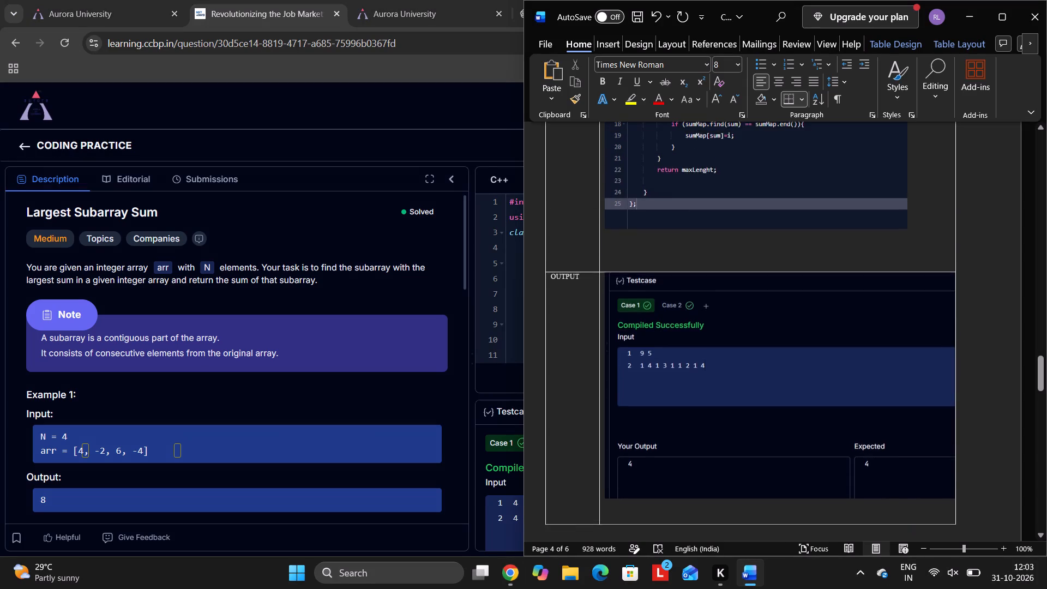
scroll(696, 192, up, 2)
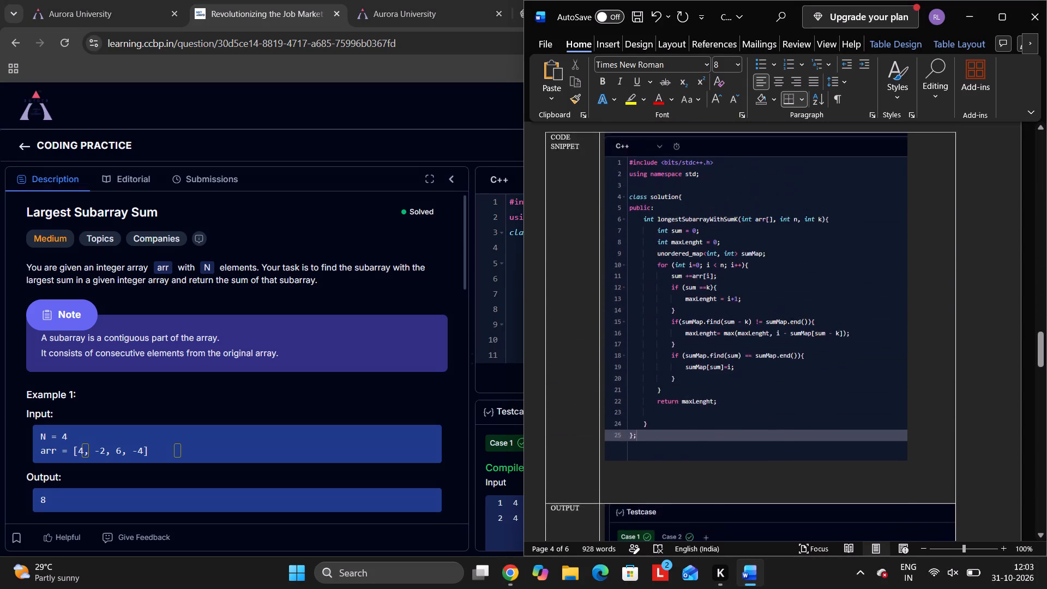
scroll(696, 192, up, 2)
click(649, 213)
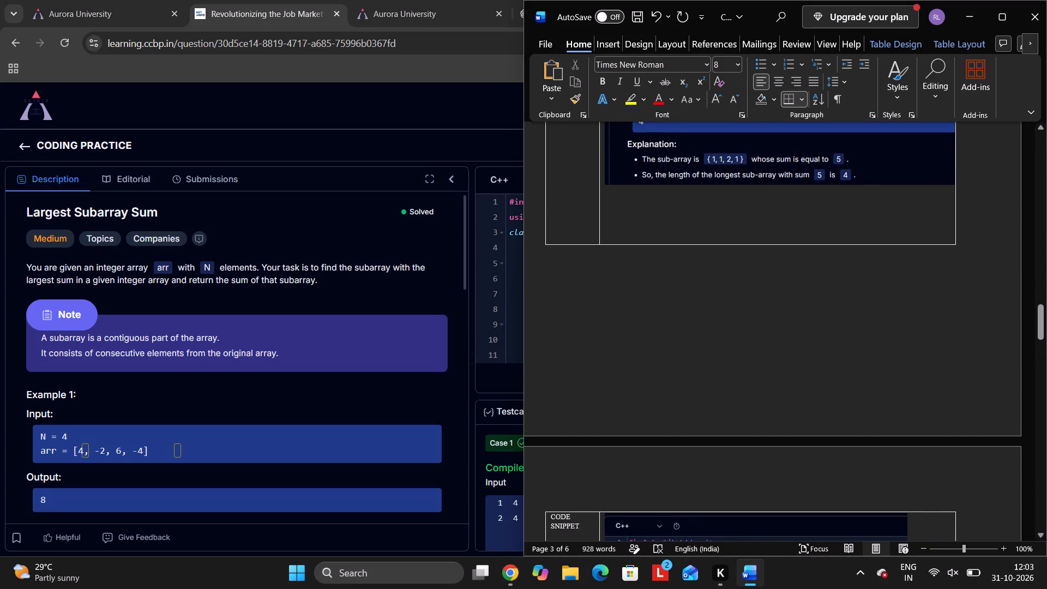
key(ctrl+v)
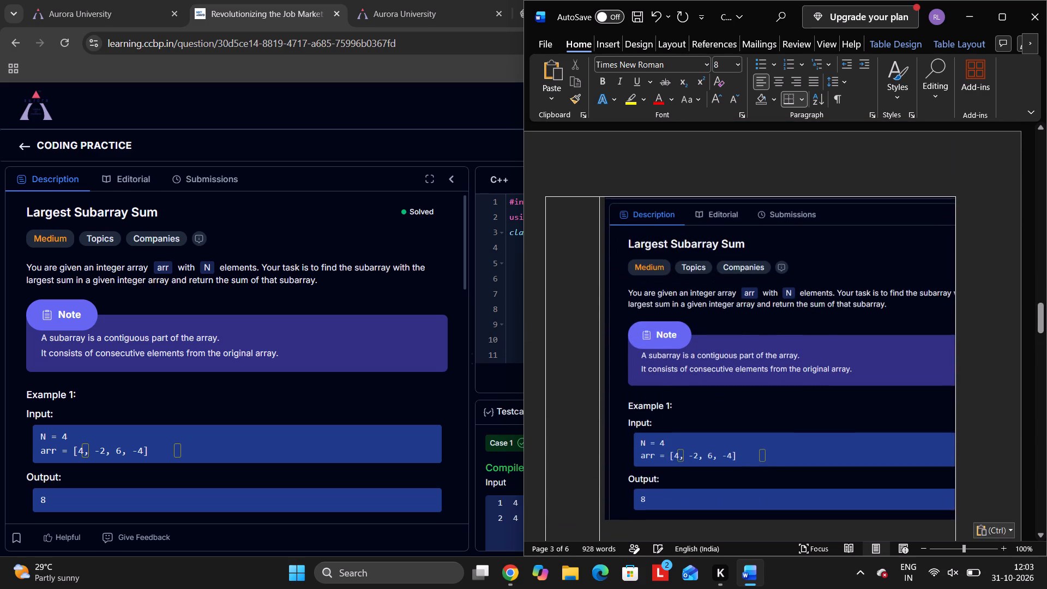
Place the insertion point on the empty line below the existing code screenshot in the CODE SNIPPET row.
scroll(649, 213, down, 4)
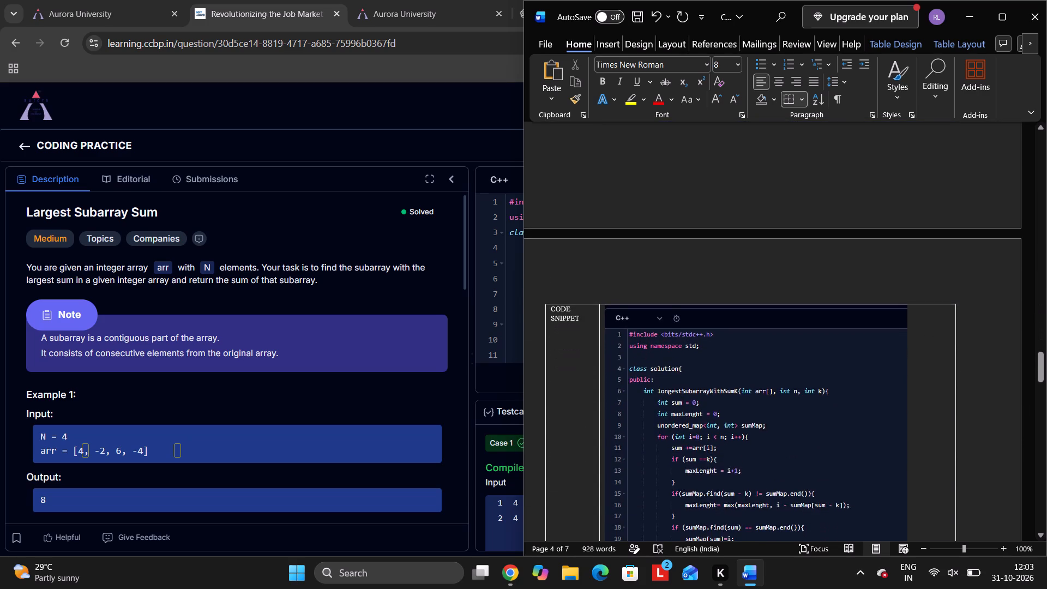
scroll(696, 352, down, 2)
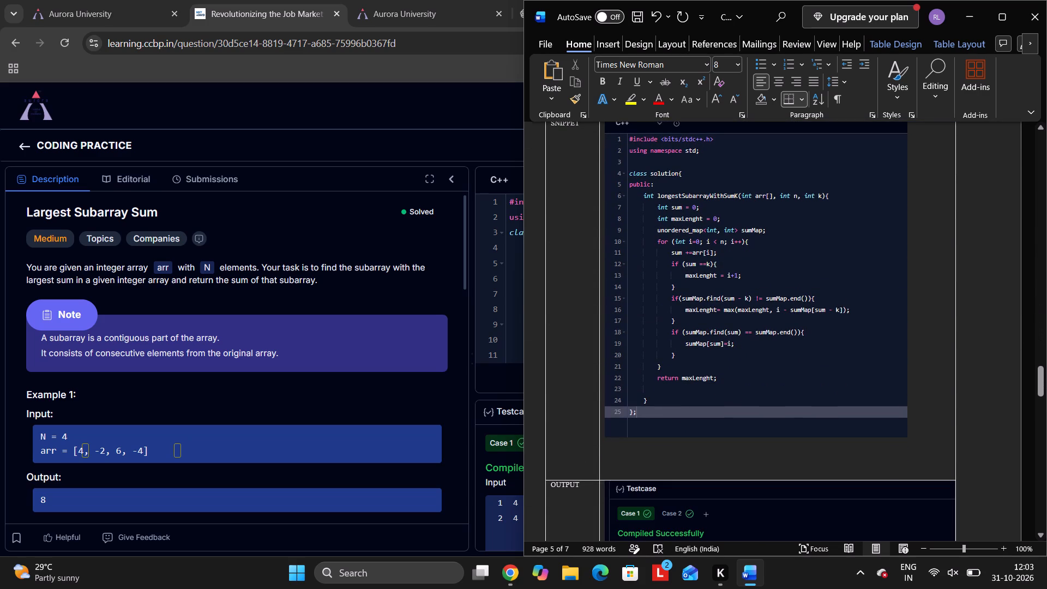
click(628, 455)
Back in Chrome, enlarge the code editor by shrinking the Testcase pane and capture a rectangular screenshot of all 17 code lines.
click(436, 357)
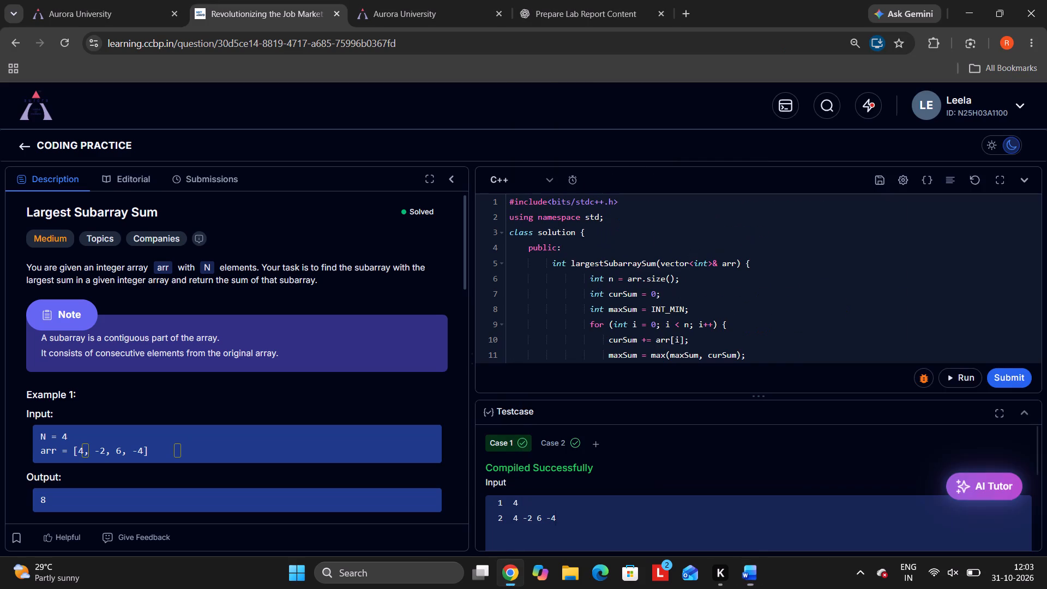
drag(757, 398, 831, 588)
scroll(819, 458, up, 1)
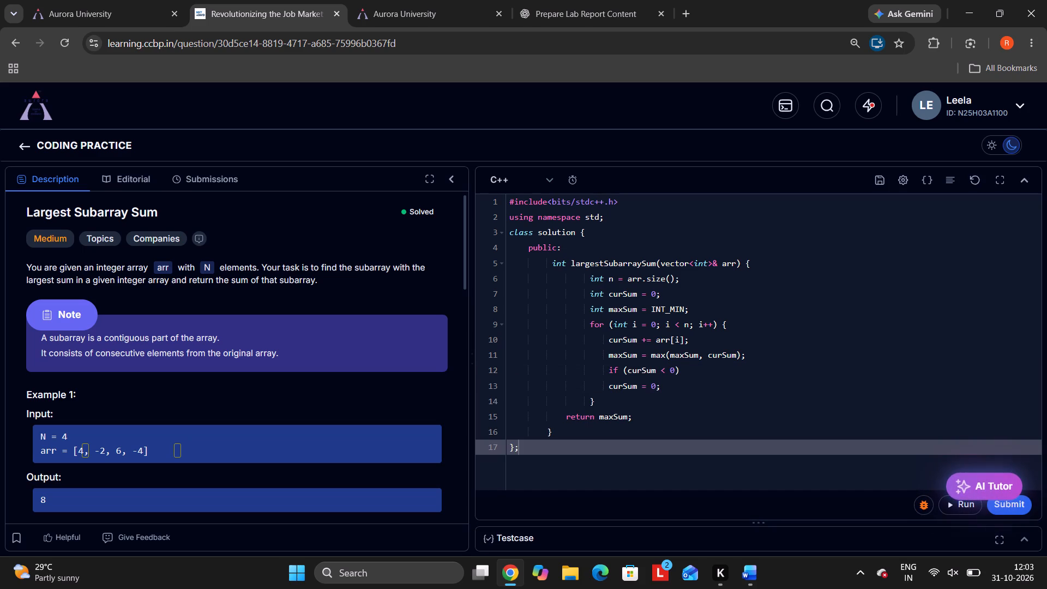
key(shift+super+s)
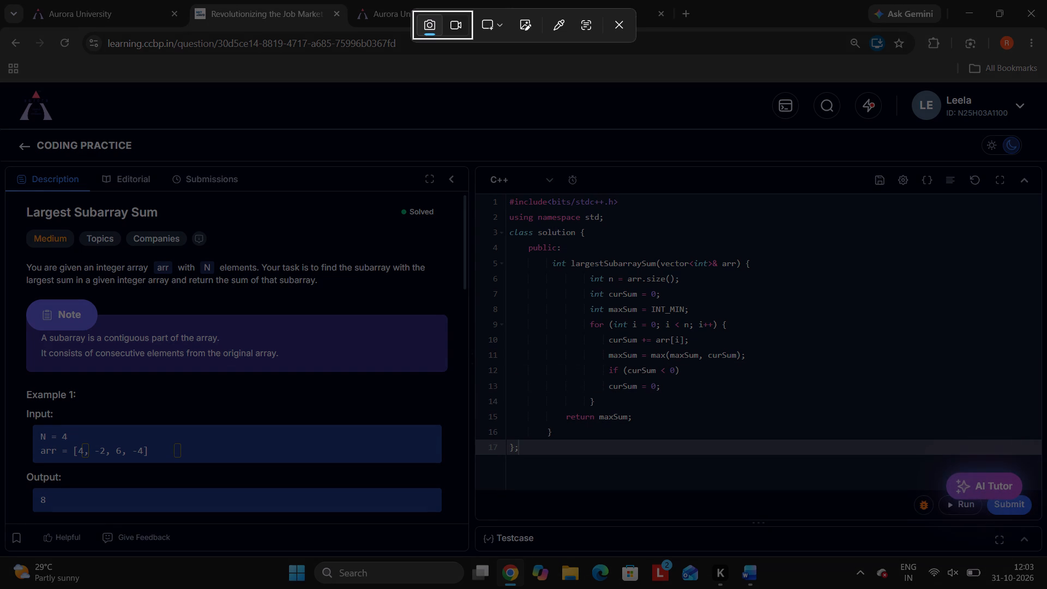
drag(473, 161, 609, 334)
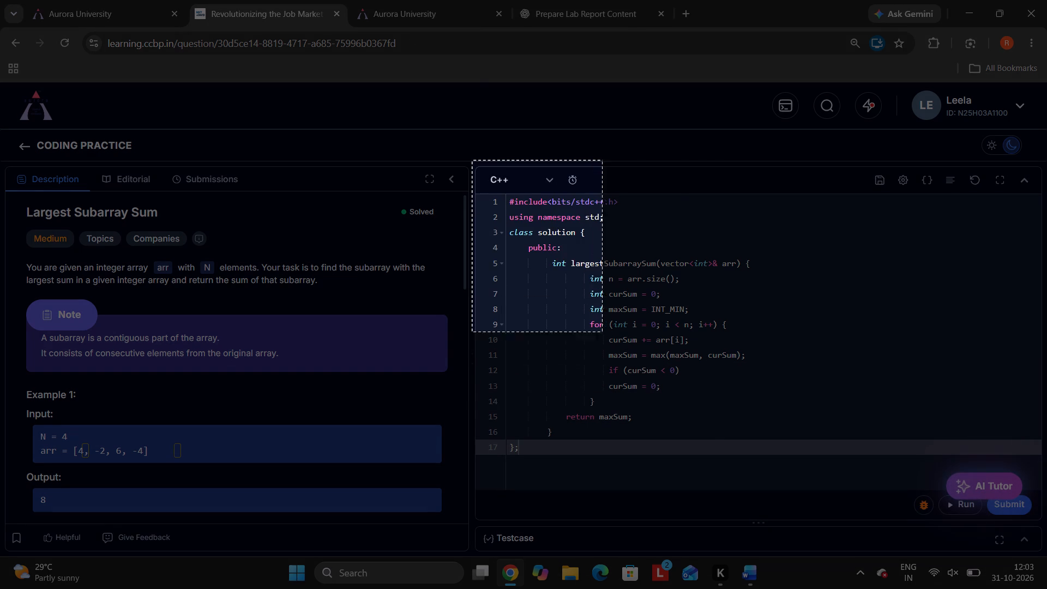
drag(609, 334, 814, 443)
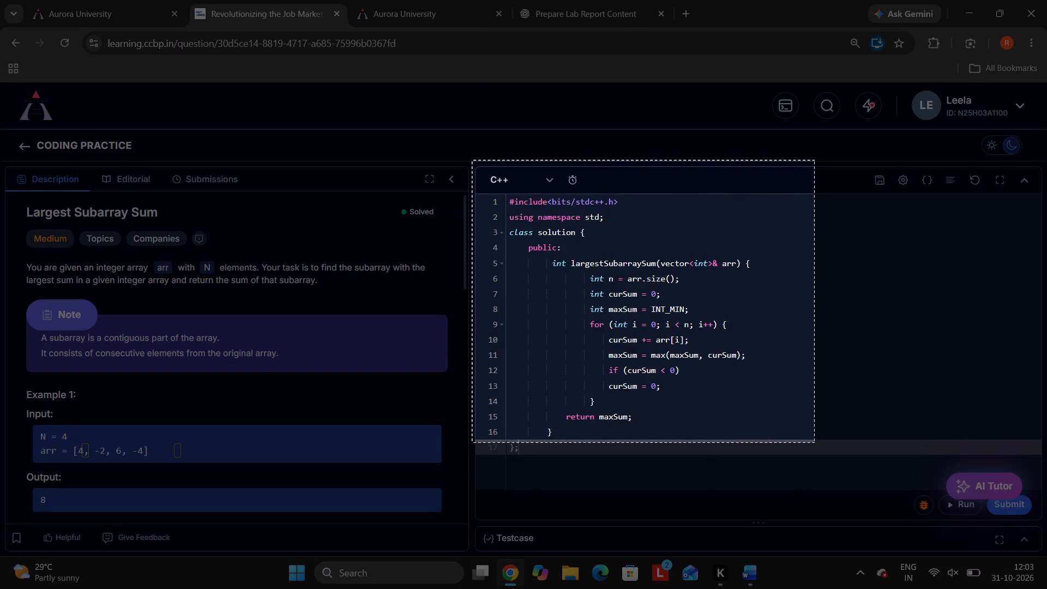
drag(814, 443, 792, 456)
Switch to Word and paste the Largest Subarray Sum code screenshot below the existing one in the CODE SNIPPET row.
click(751, 568)
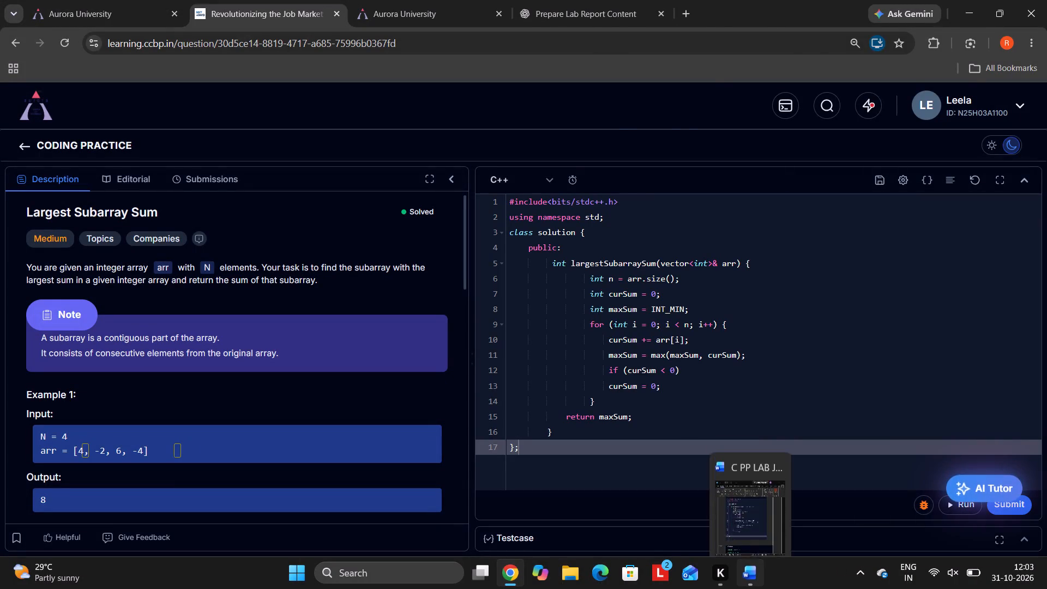
scroll(726, 424, down, 1)
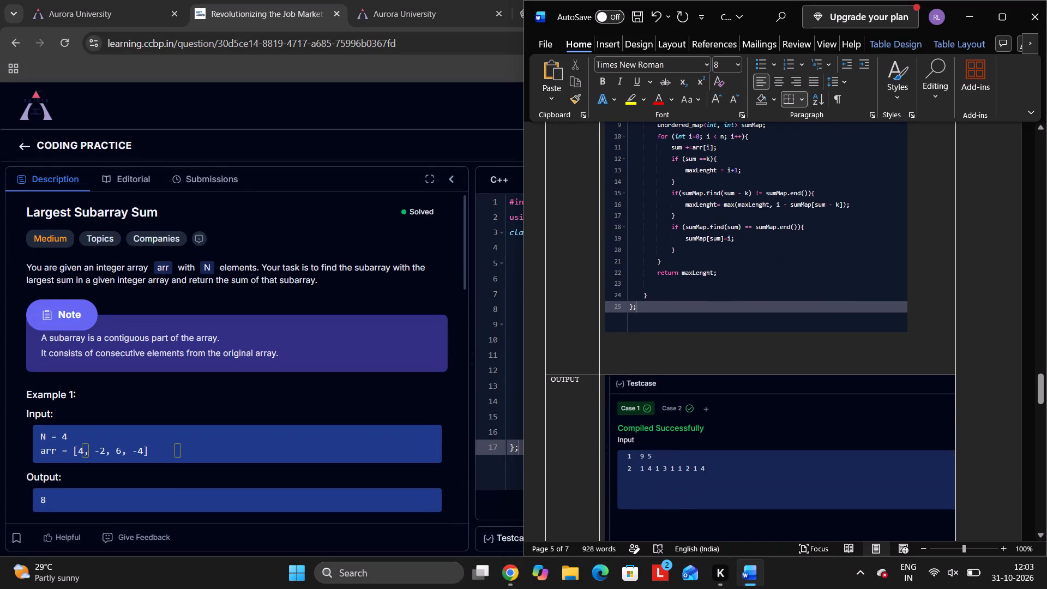
key(ctrl+v)
Place the insertion point on the empty line below the test case screenshot in the OUTPUT row.
scroll(726, 424, down, 2)
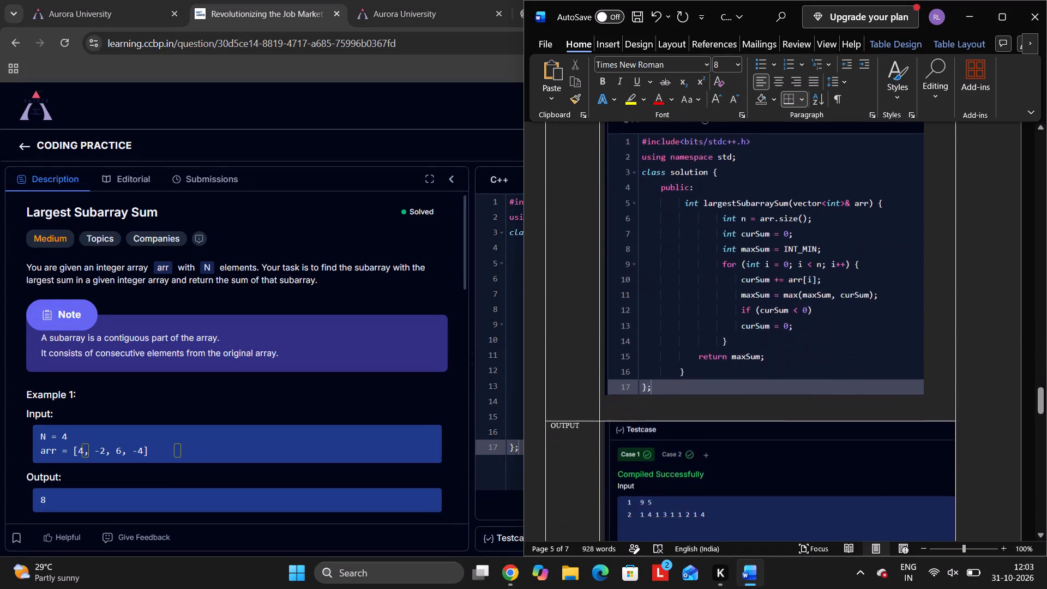
scroll(726, 424, down, 1)
click(625, 342)
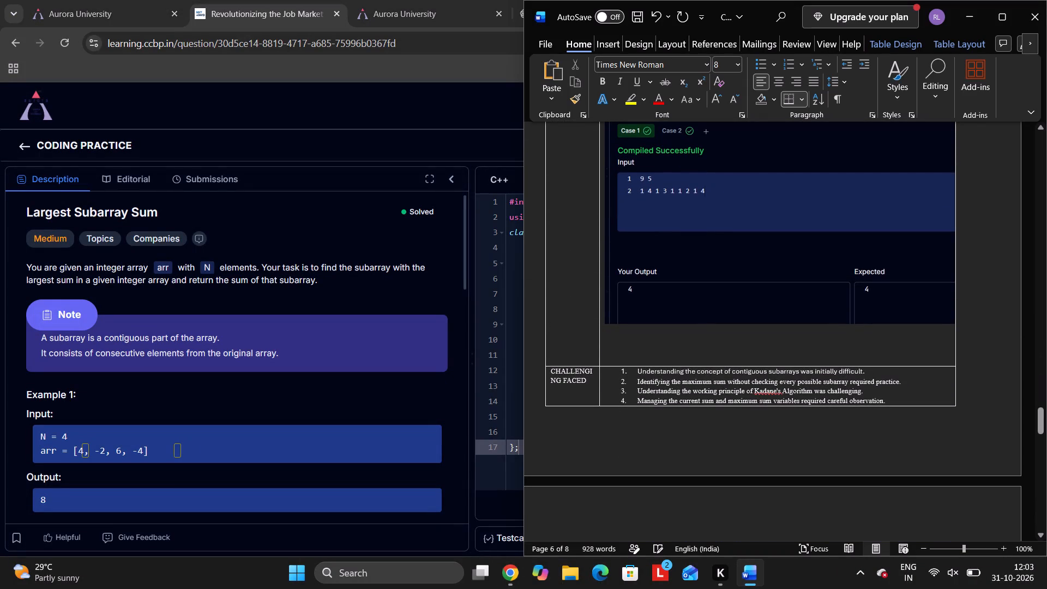
Back in Chrome, enlarge the Testcase pane and capture a rectangular screenshot of Case 1 with its input, output and expected result.
click(365, 375)
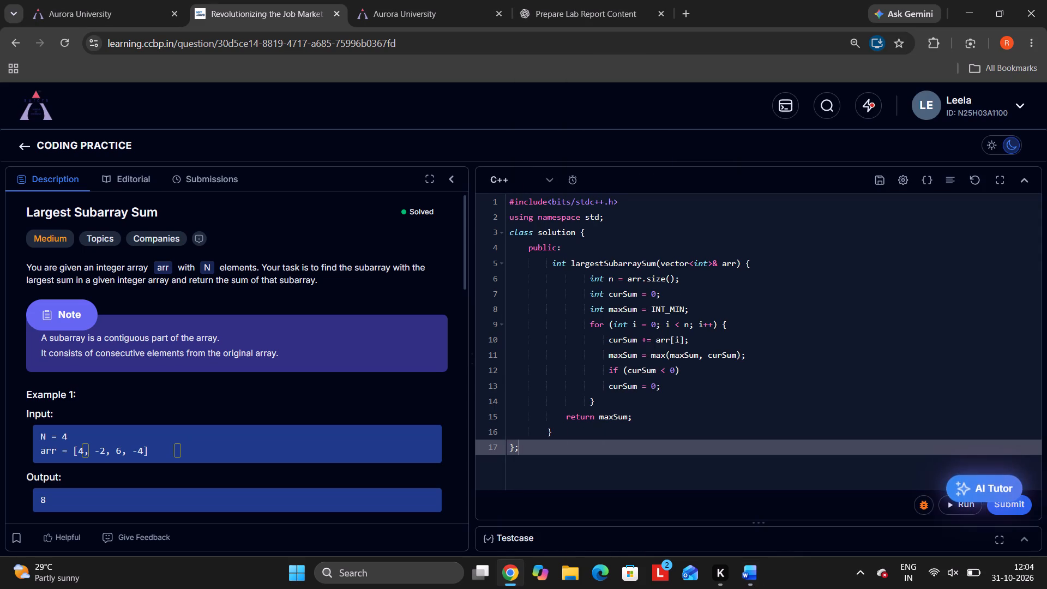
drag(759, 526, 696, 313)
drag(761, 309, 761, 299)
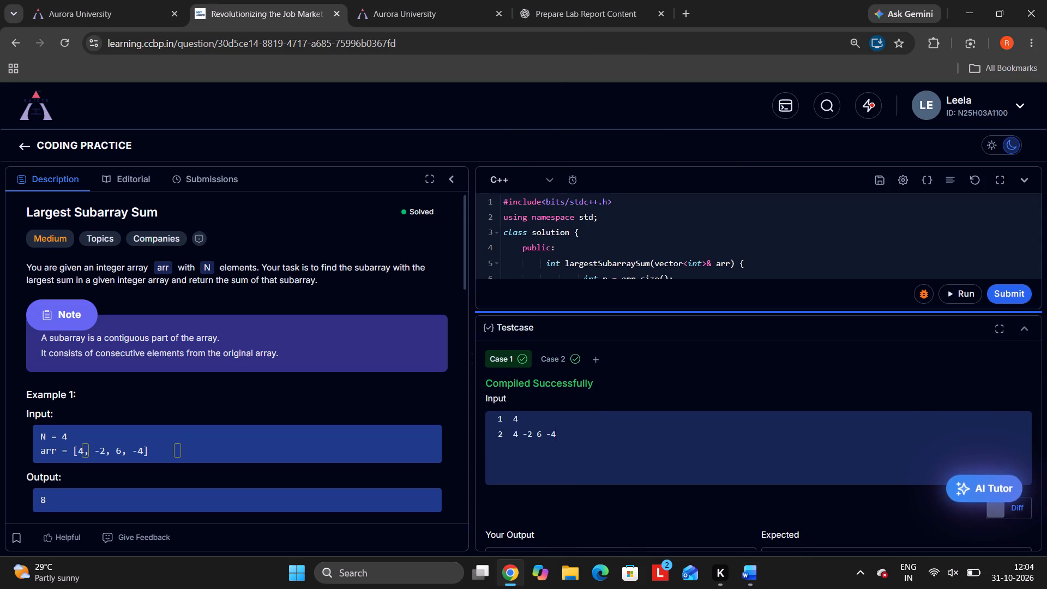
drag(761, 299, 759, 230)
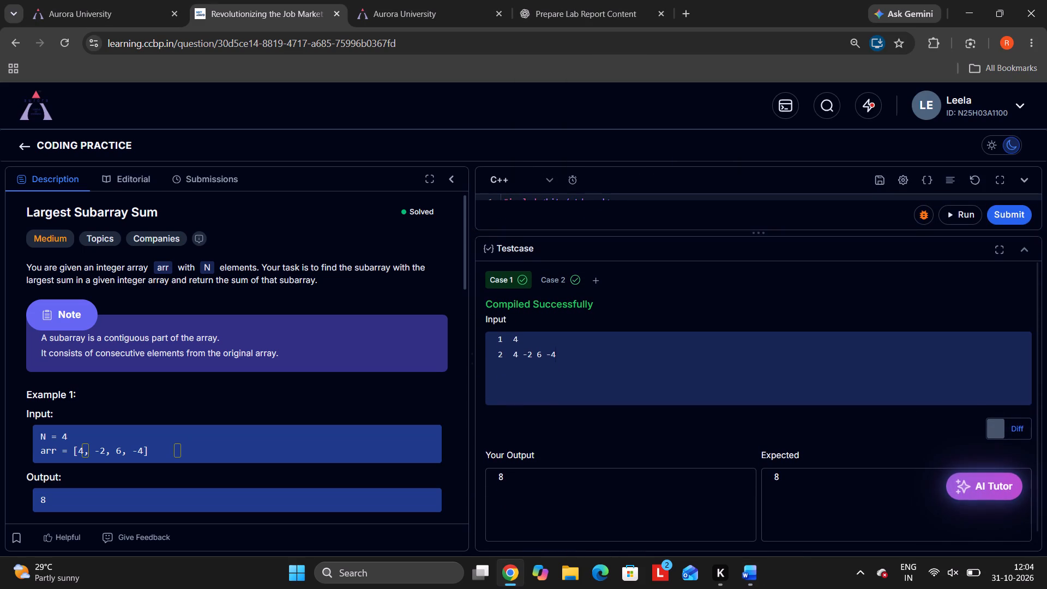
key(shift+super+s)
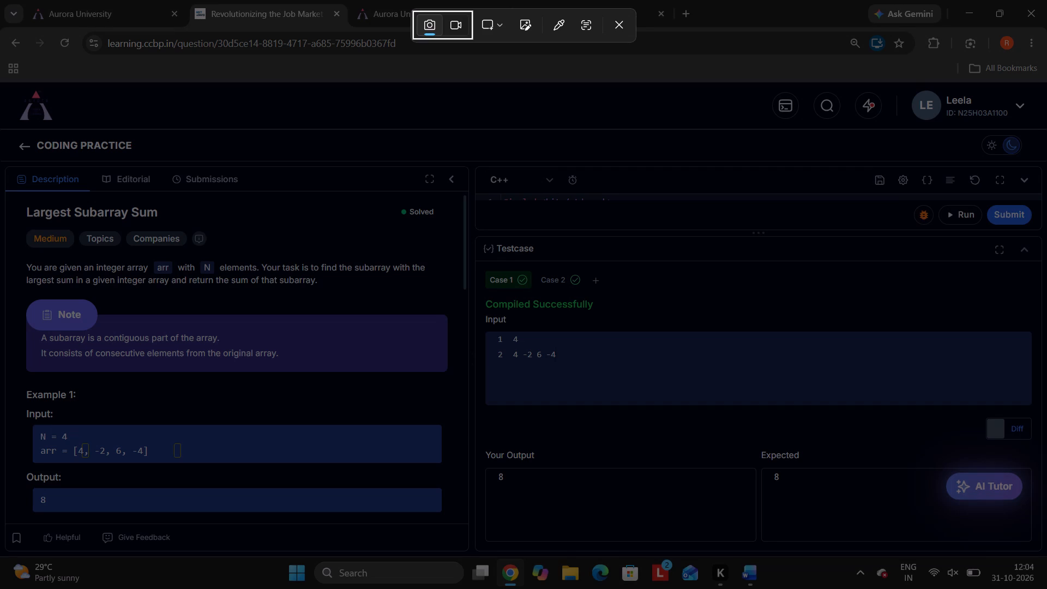
drag(473, 236, 771, 465)
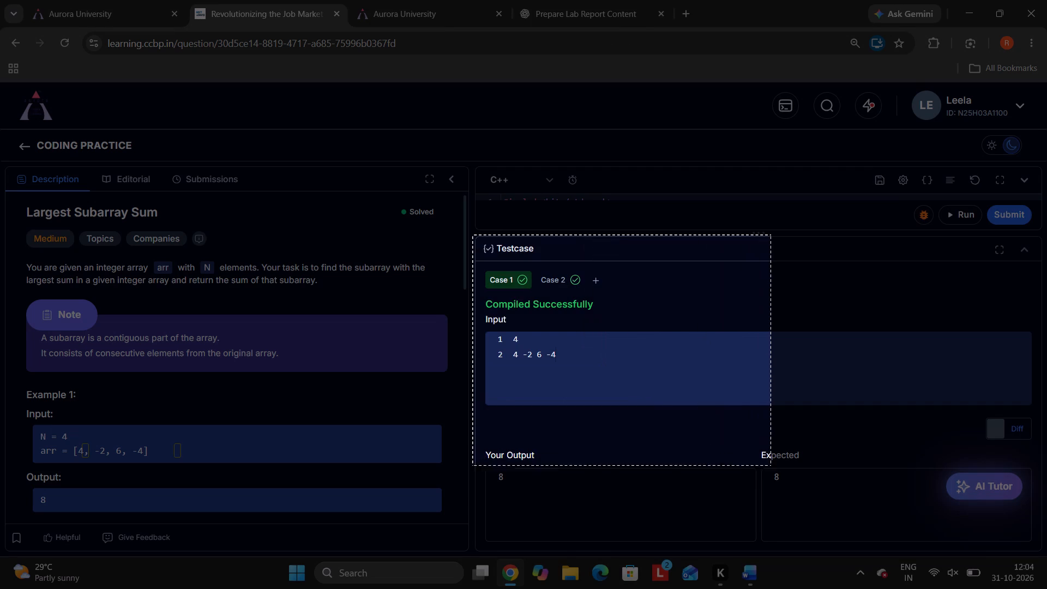
drag(771, 465, 882, 502)
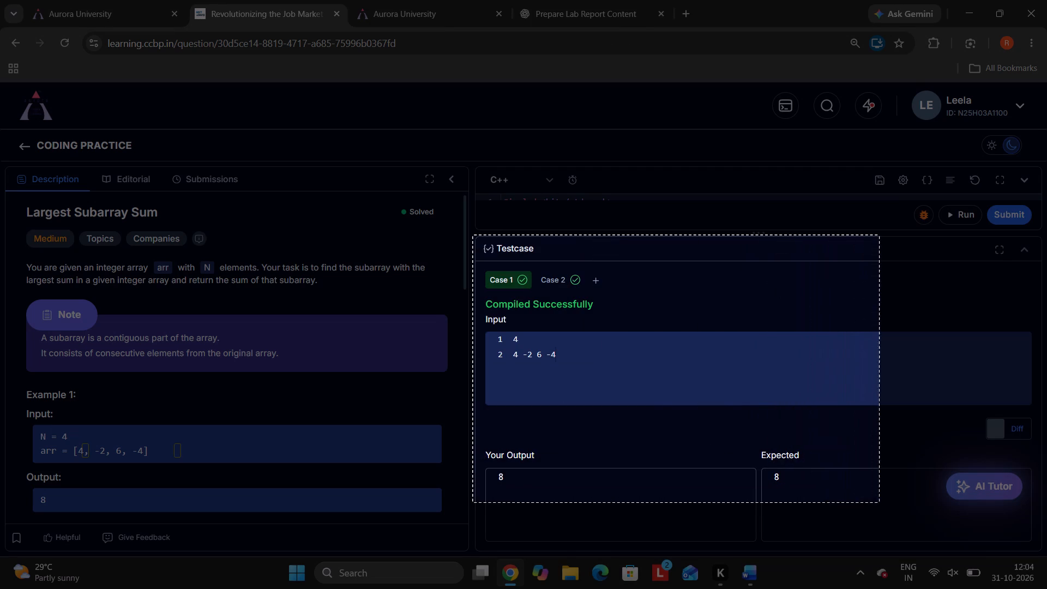
drag(882, 502, 934, 552)
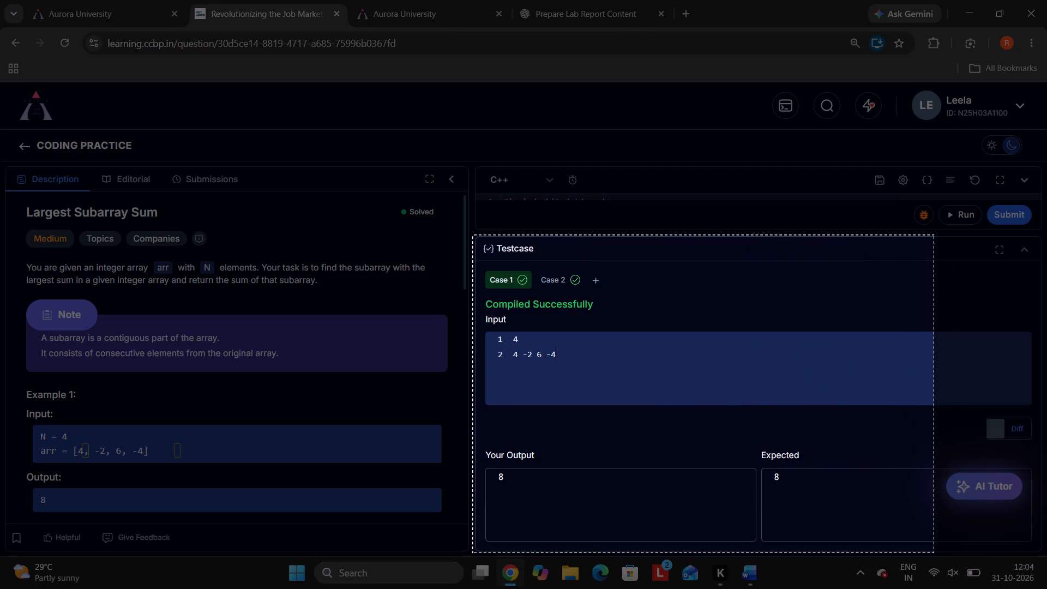
drag(934, 552, 938, 542)
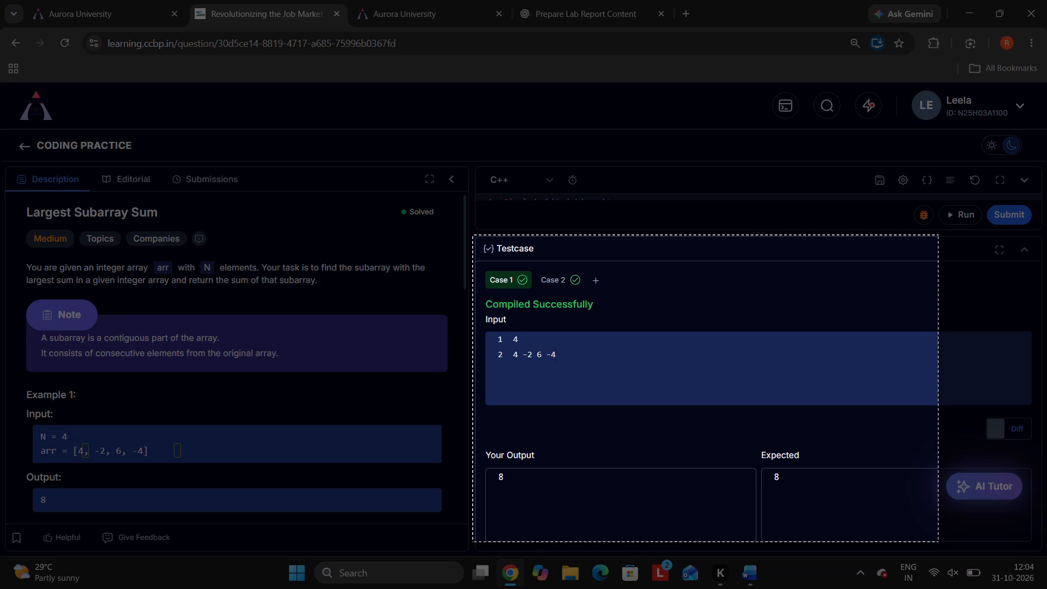
drag(938, 542, 938, 517)
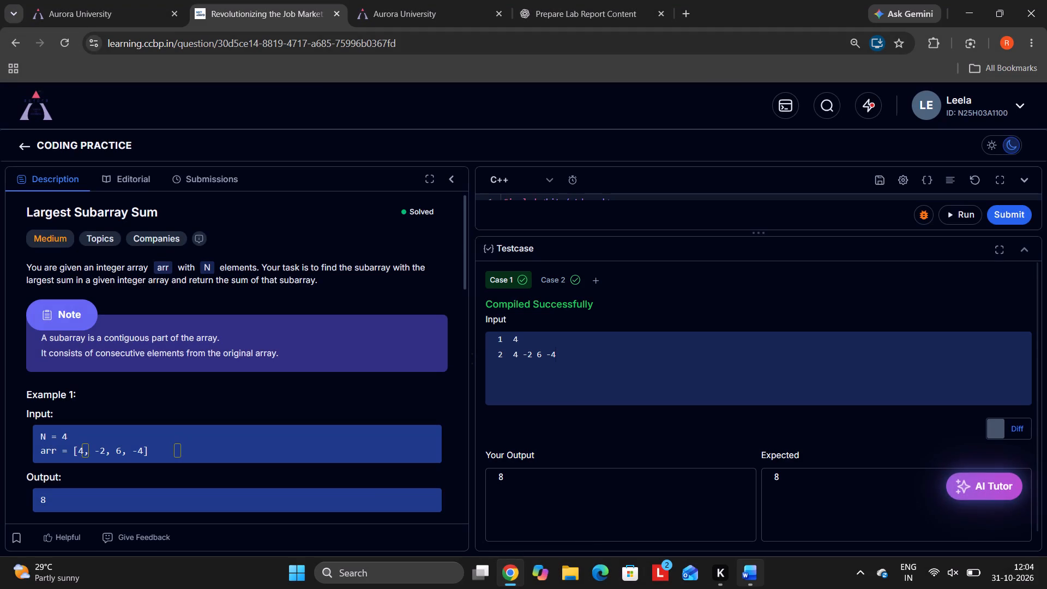
Switch to Word and paste the Largest Subarray Sum test case screenshot below the existing one in the OUTPUT row.
click(753, 568)
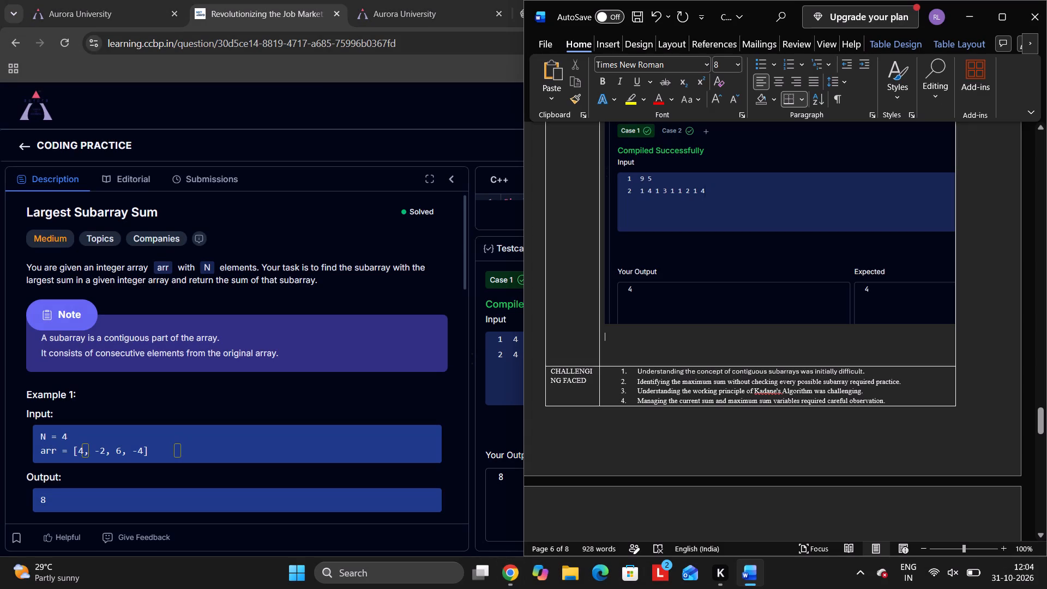
key(ctrl+v)
scroll(710, 491, up, 2)
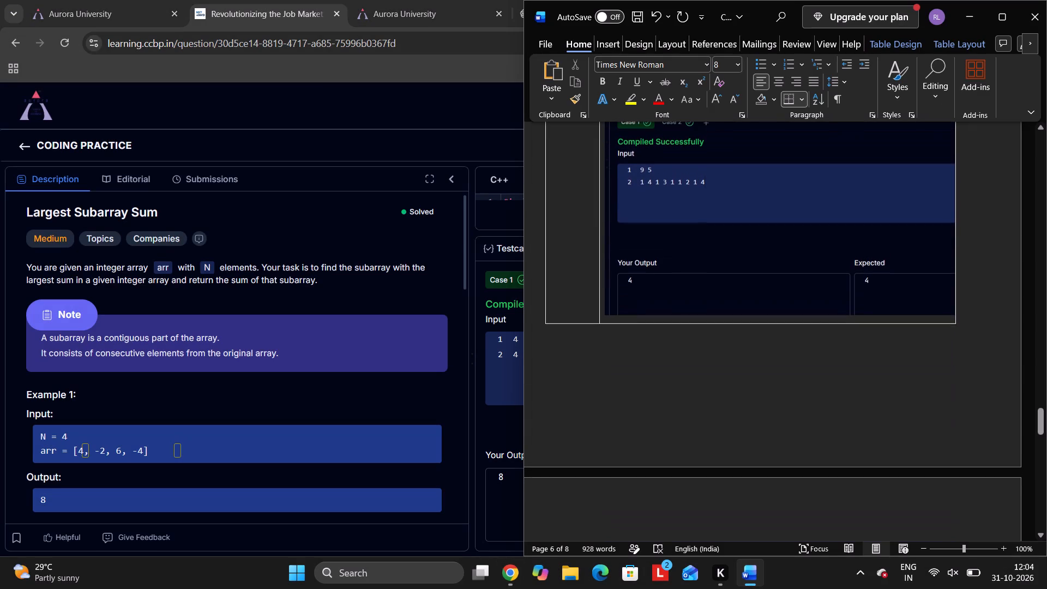
click(495, 117)
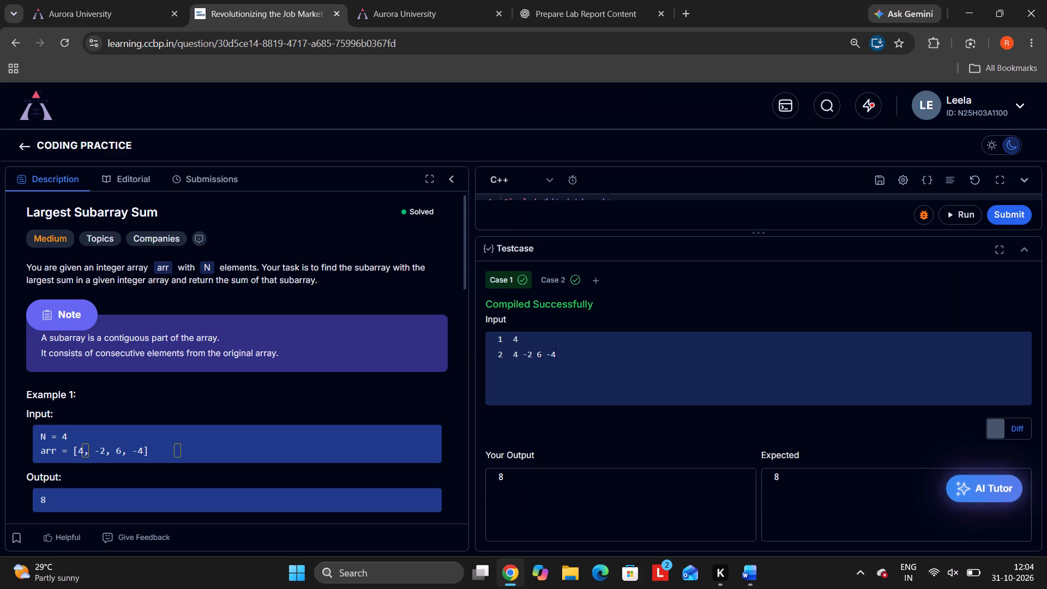
click(749, 566)
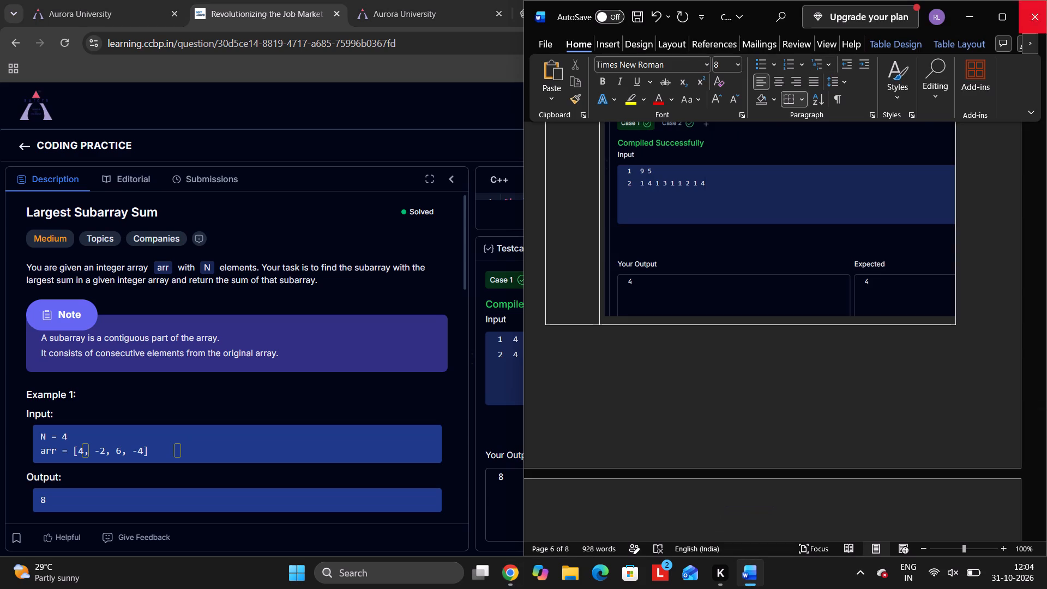
Maximize the Word window and change the heading above the table to C++ LAB JOURNAL 1.
click(1005, 17)
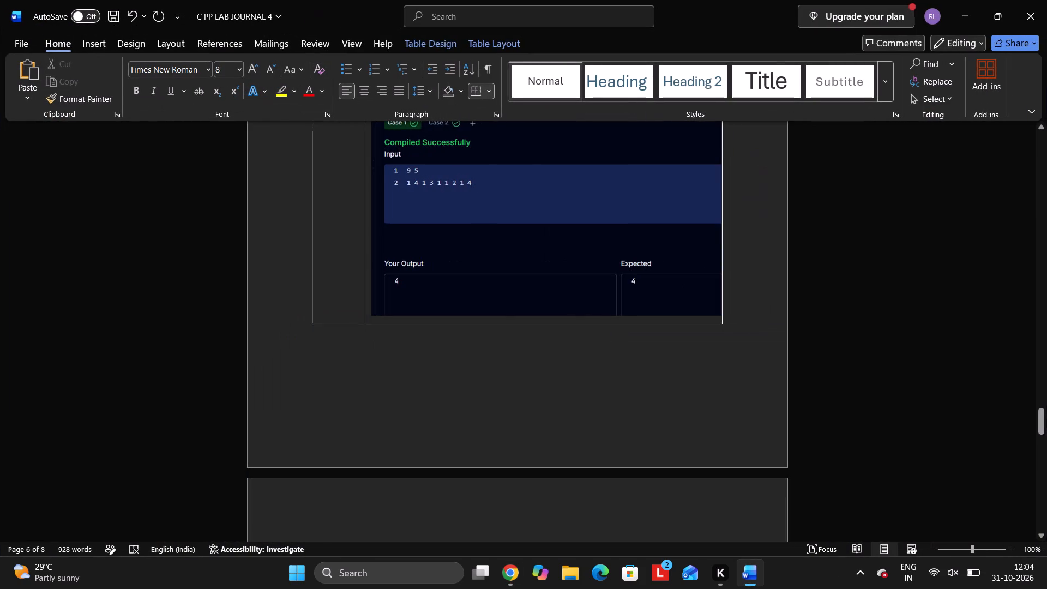
scroll(580, 191, up, 10)
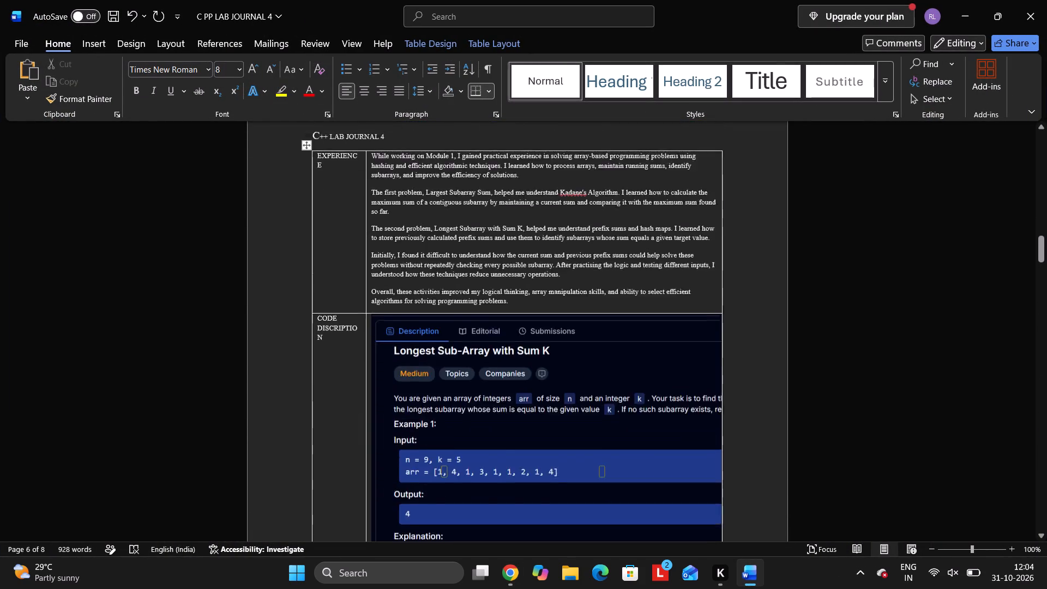
scroll(580, 191, up, 3)
scroll(580, 191, down, 1)
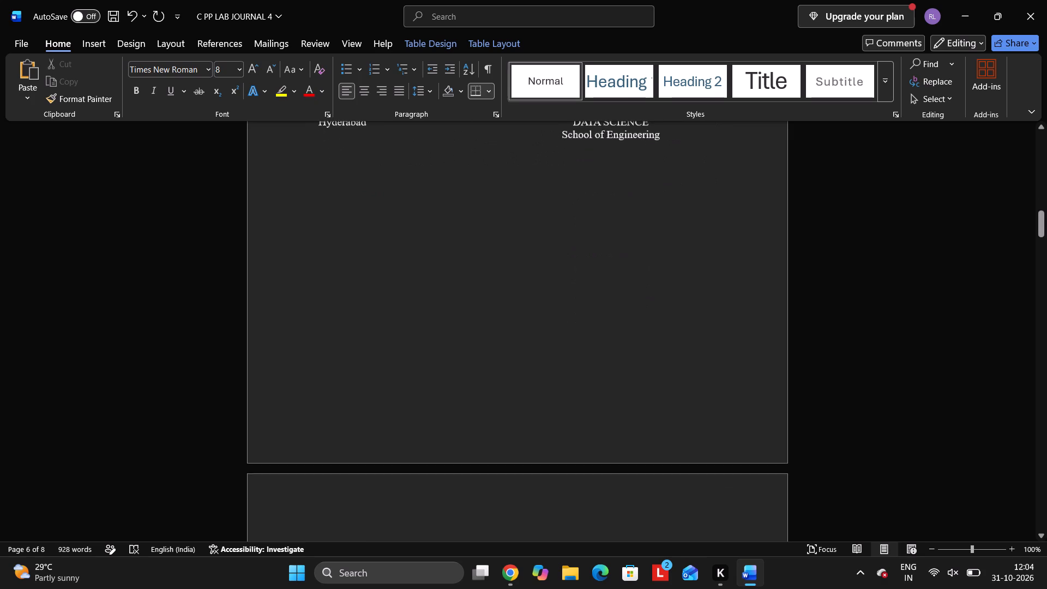
scroll(580, 191, down, 1)
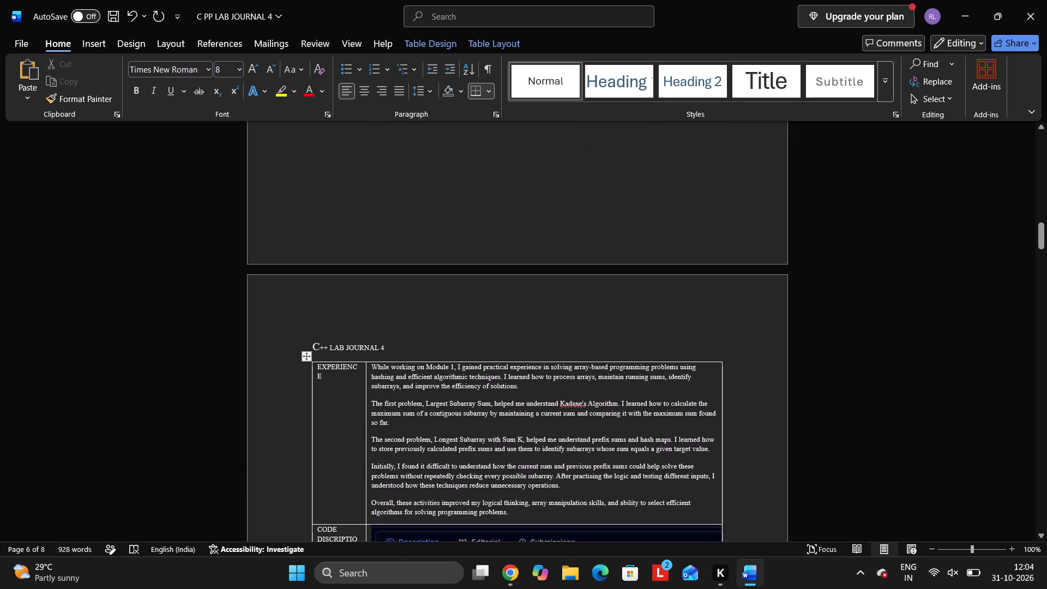
click(391, 349)
key(BackSpace)
key(End)
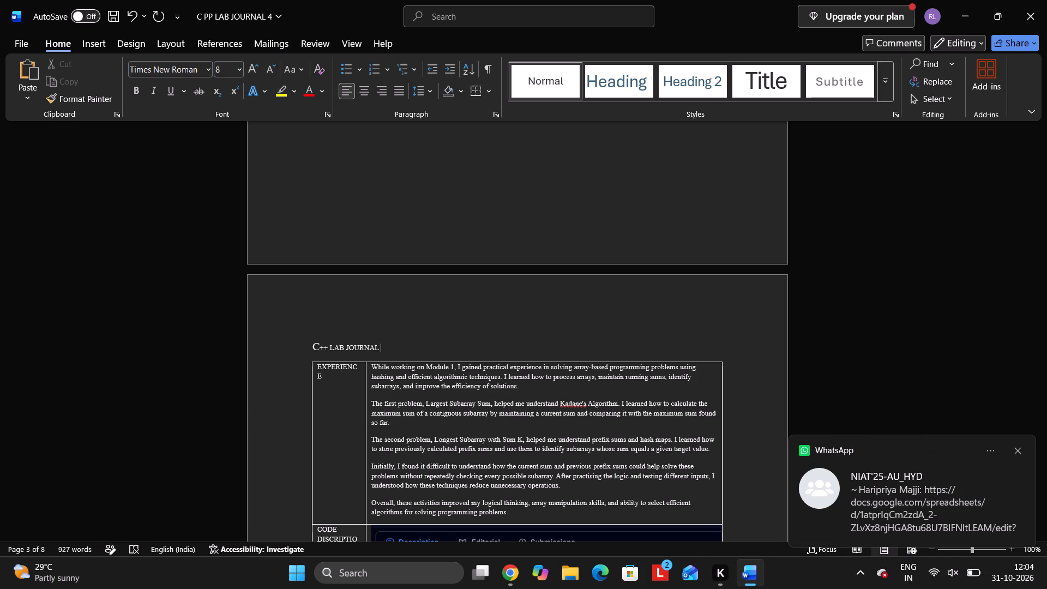
key(1)
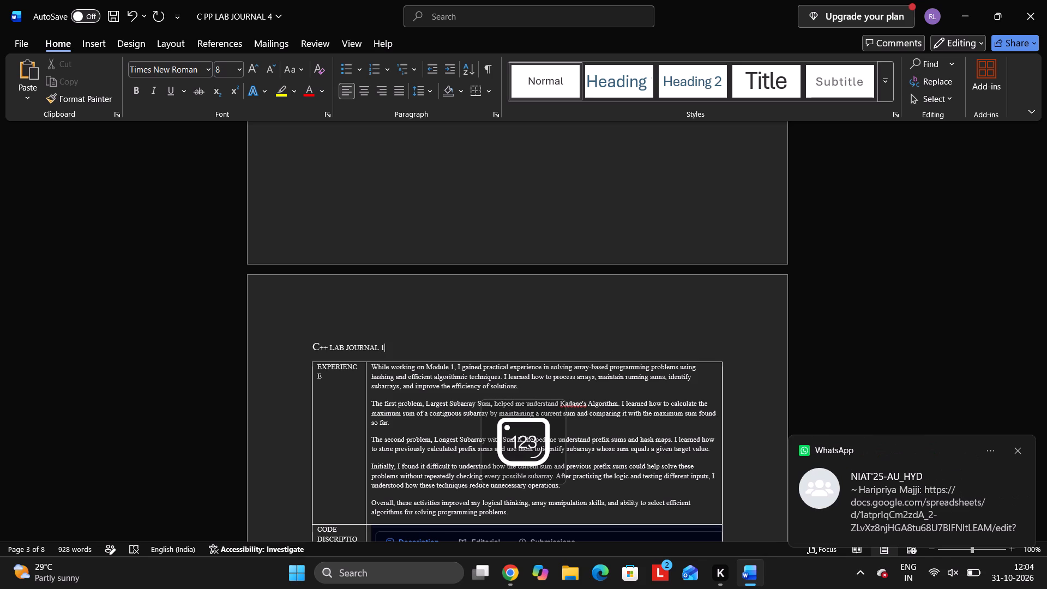
Format everything from the C++ LAB JOURNAL 1 heading to the end of the document in 12-point Times New Roman.
drag(312, 339, 340, 412)
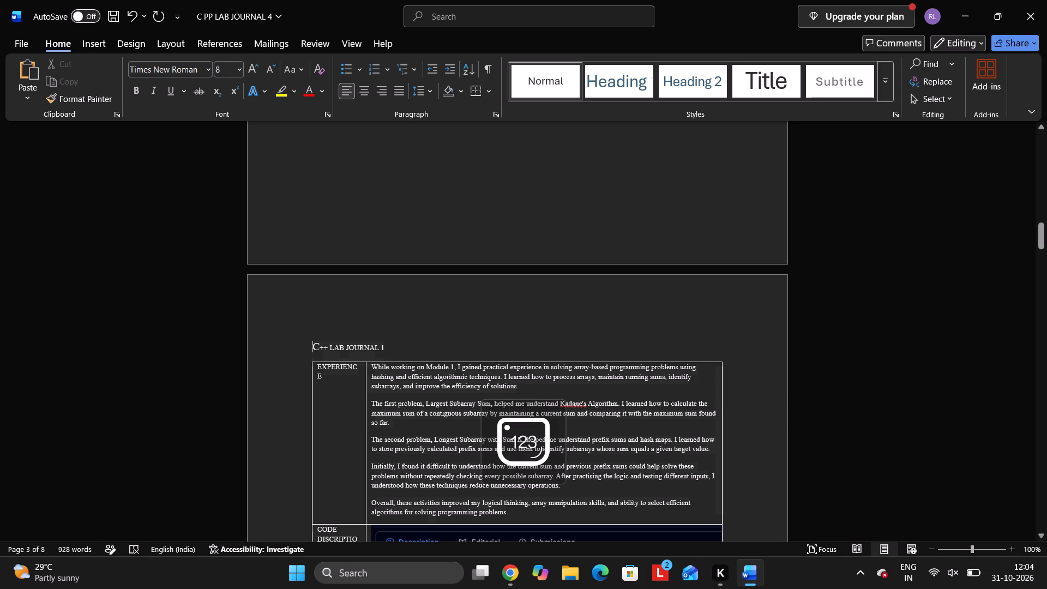
drag(340, 412, 380, 588)
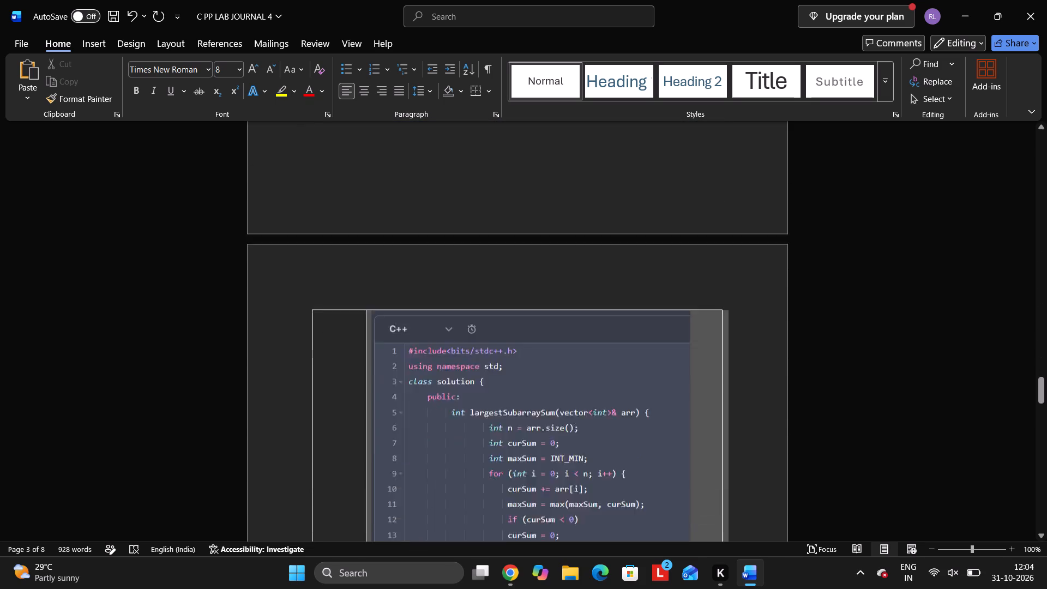
drag(380, 588, 345, 515)
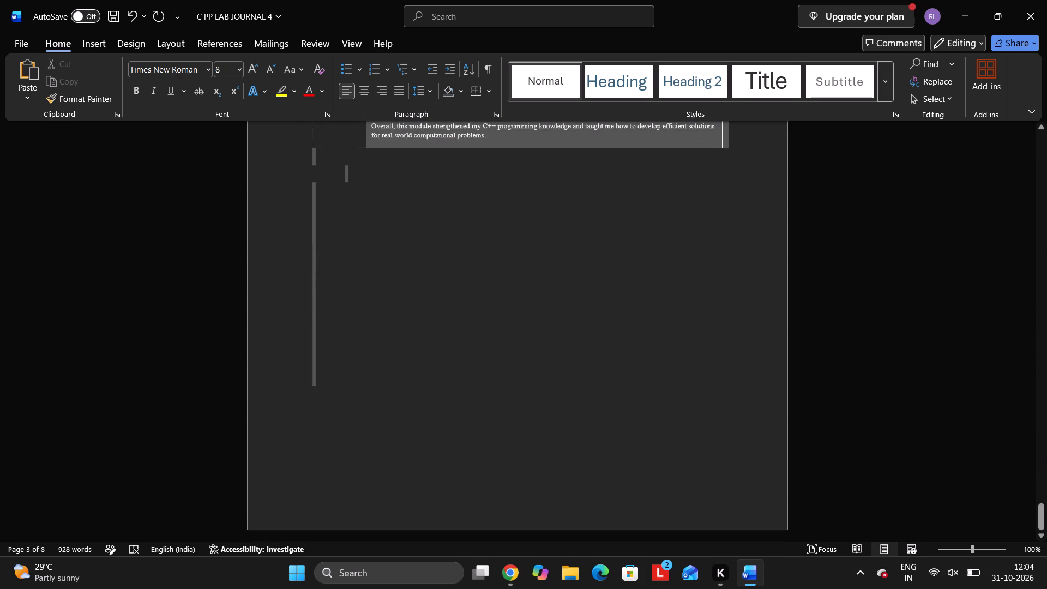
drag(345, 515, 342, 389)
click(229, 64)
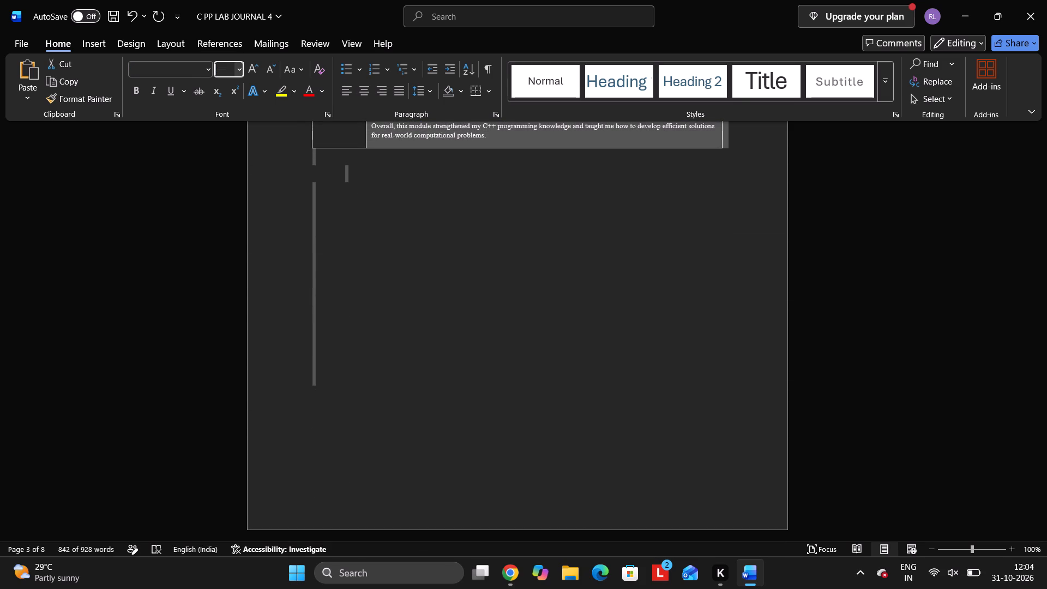
click(237, 65)
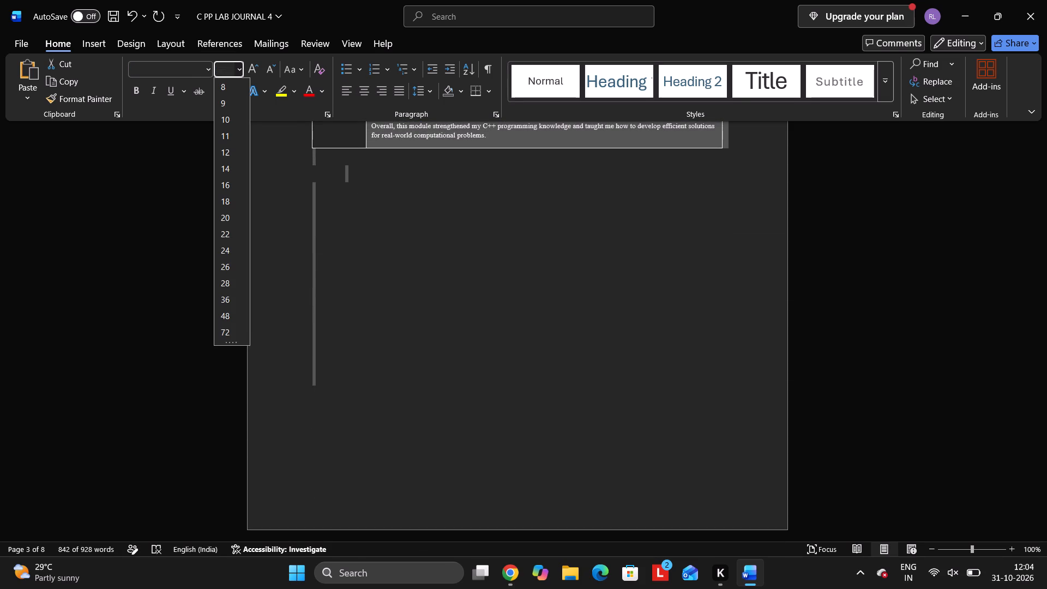
click(225, 148)
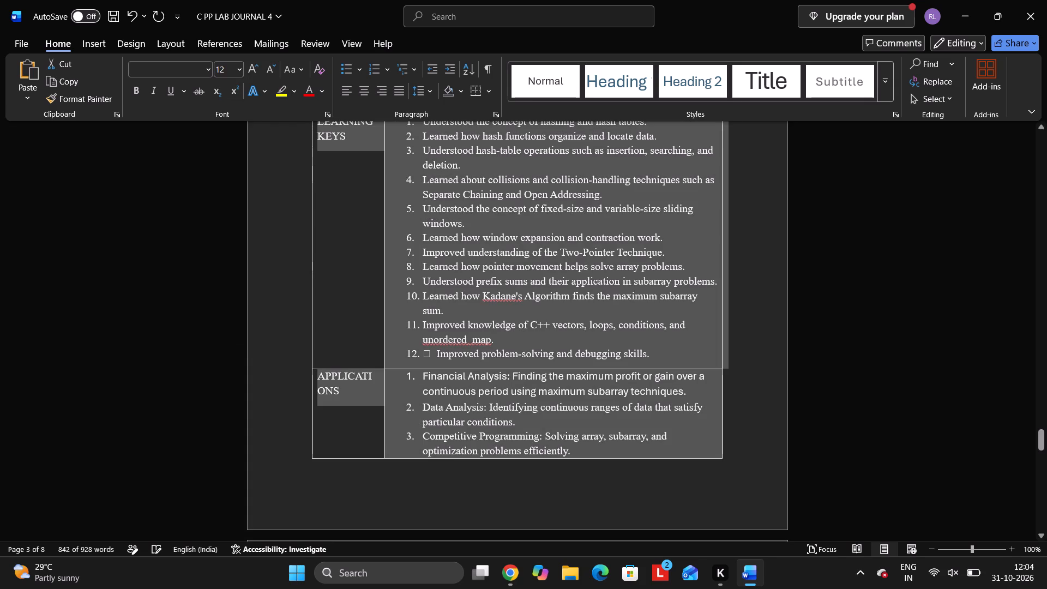
click(206, 71)
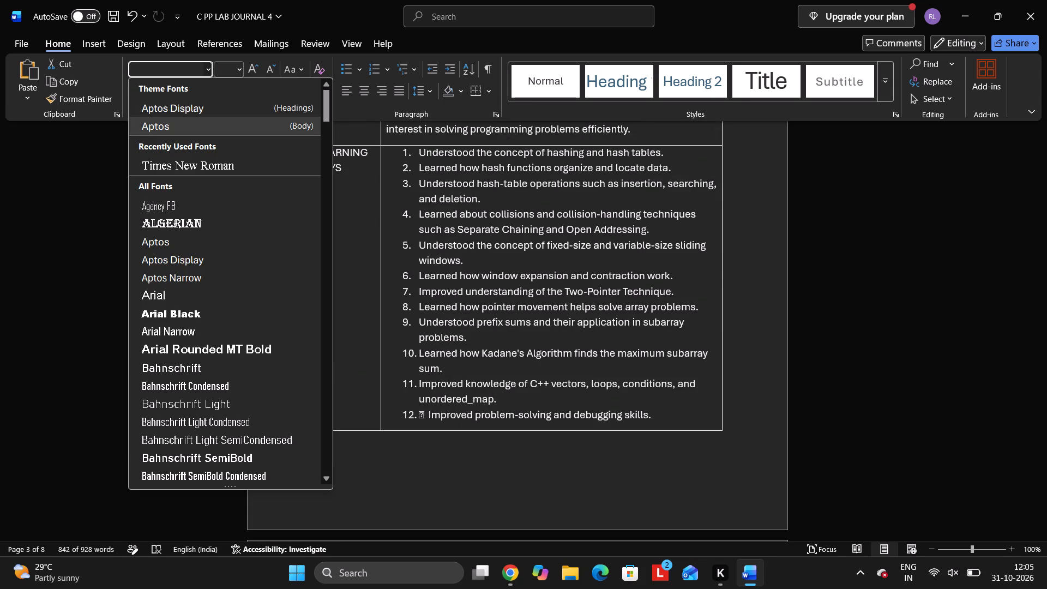
click(167, 164)
click(308, 220)
scroll(308, 220, up, 1)
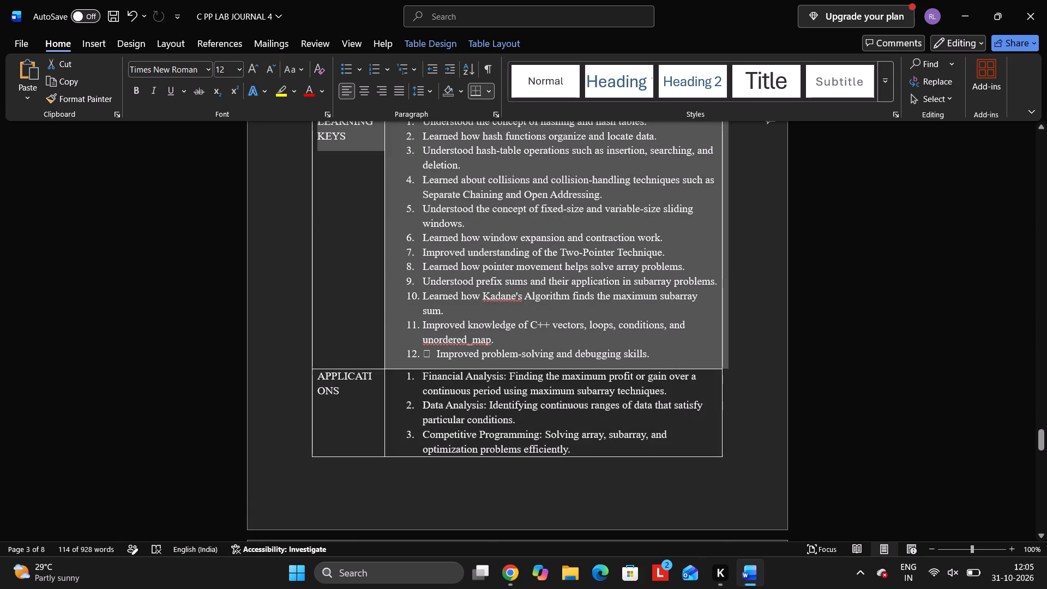
scroll(308, 220, up, 1)
click(561, 229)
Review the reformatted journal table from the LEARNING KEYS row back up to the heading and EXPERIENCE row.
scroll(589, 278, up, 1)
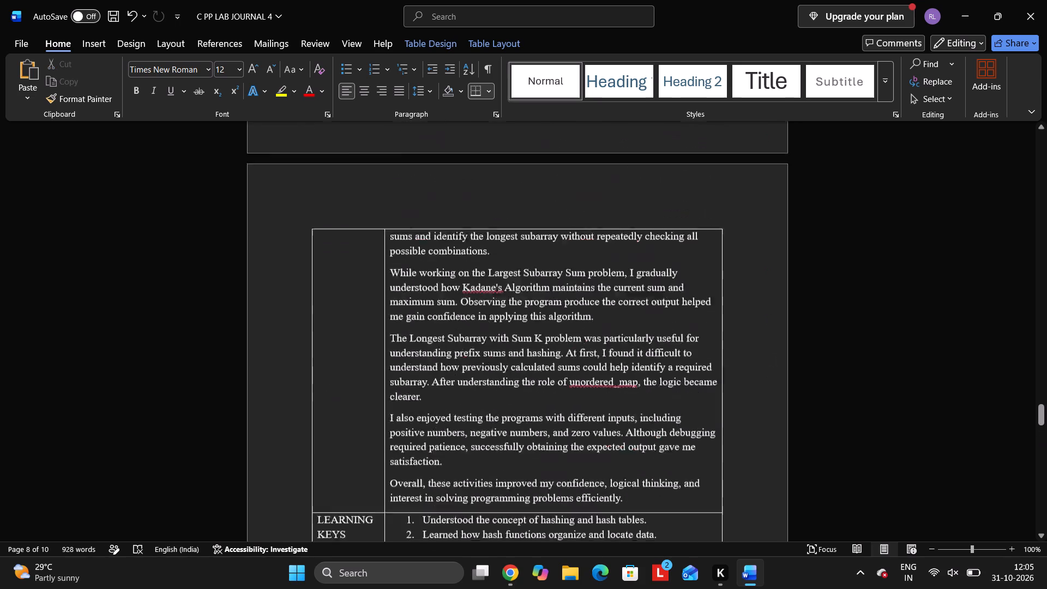
scroll(589, 278, up, 3)
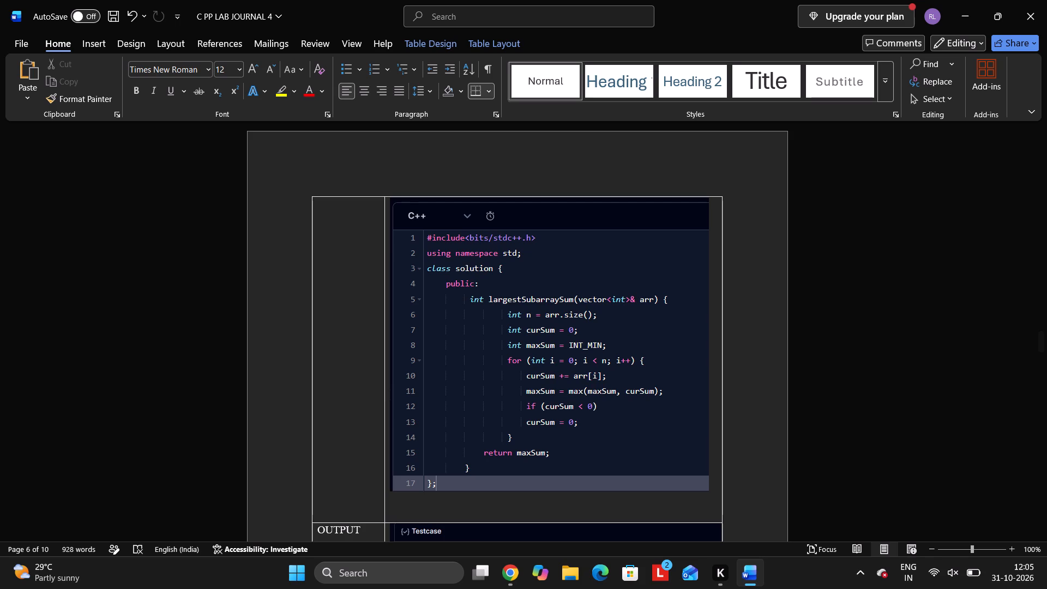
scroll(589, 278, up, 2)
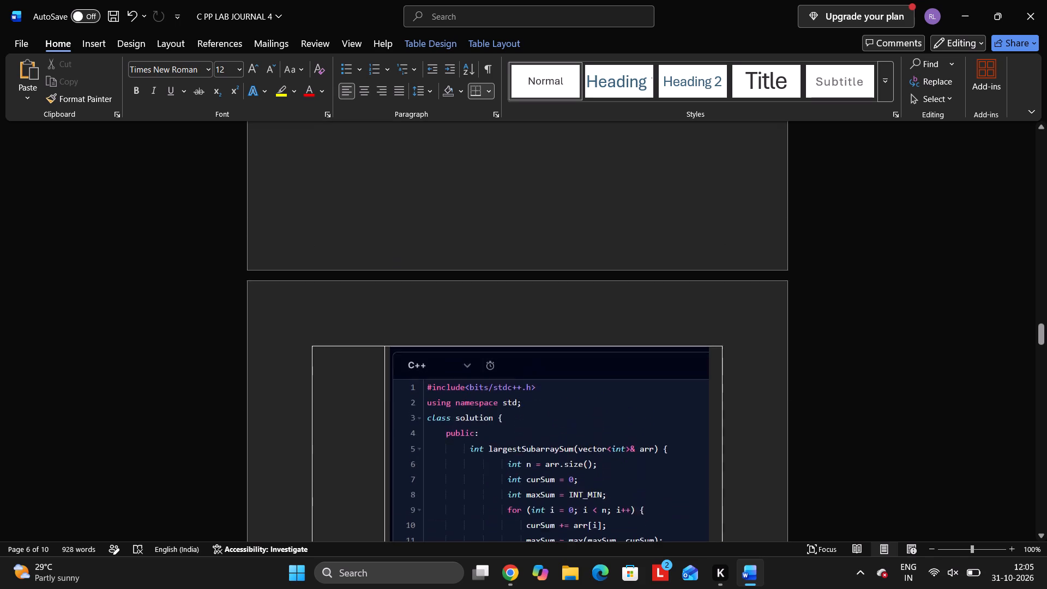
scroll(589, 278, up, 5)
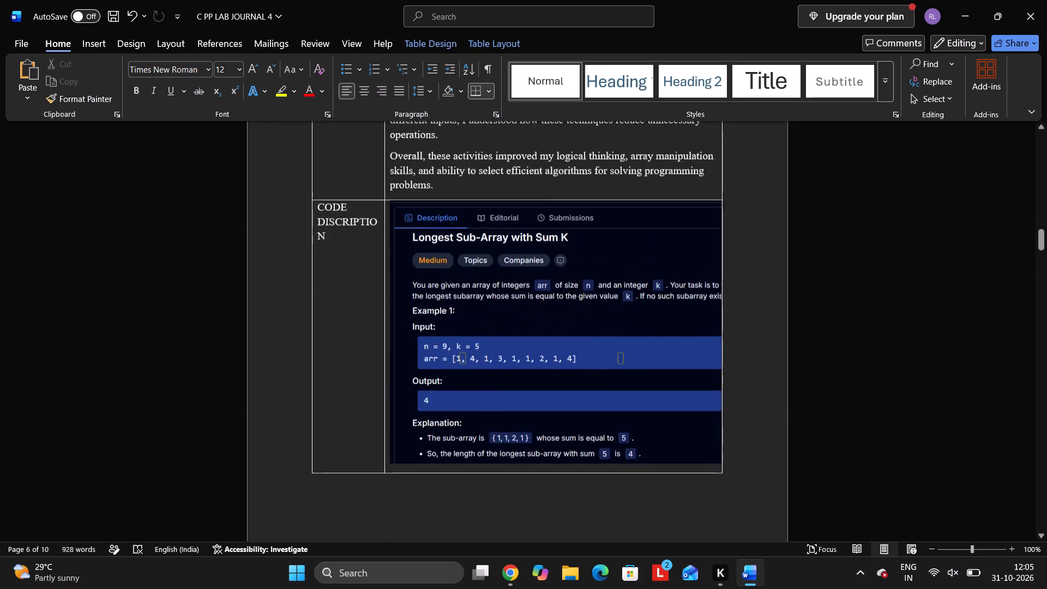
scroll(589, 278, up, 4)
scroll(589, 278, down, 1)
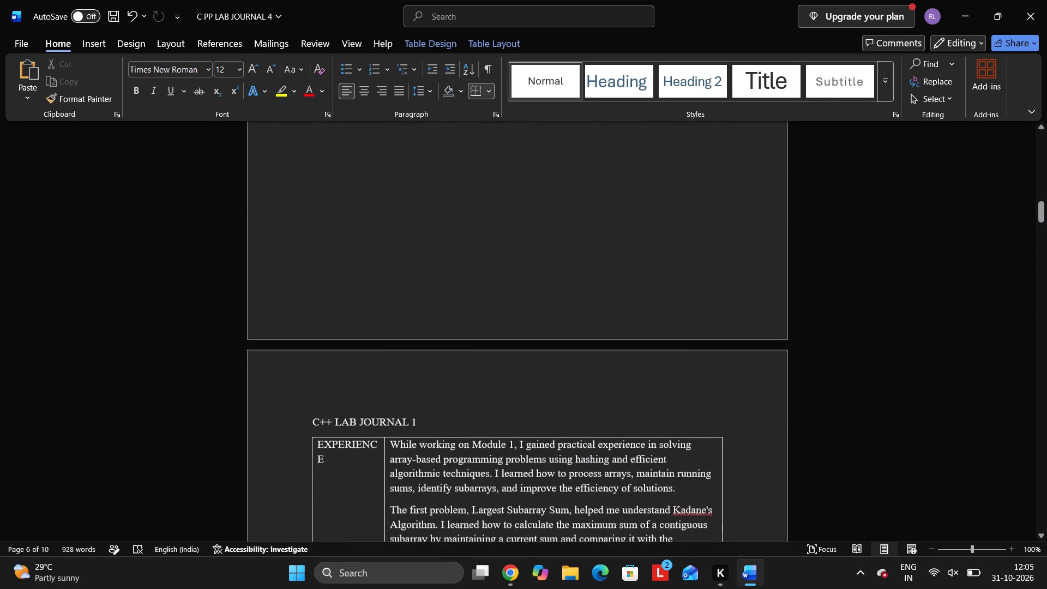
scroll(589, 278, down, 1)
scroll(496, 363, down, 2)
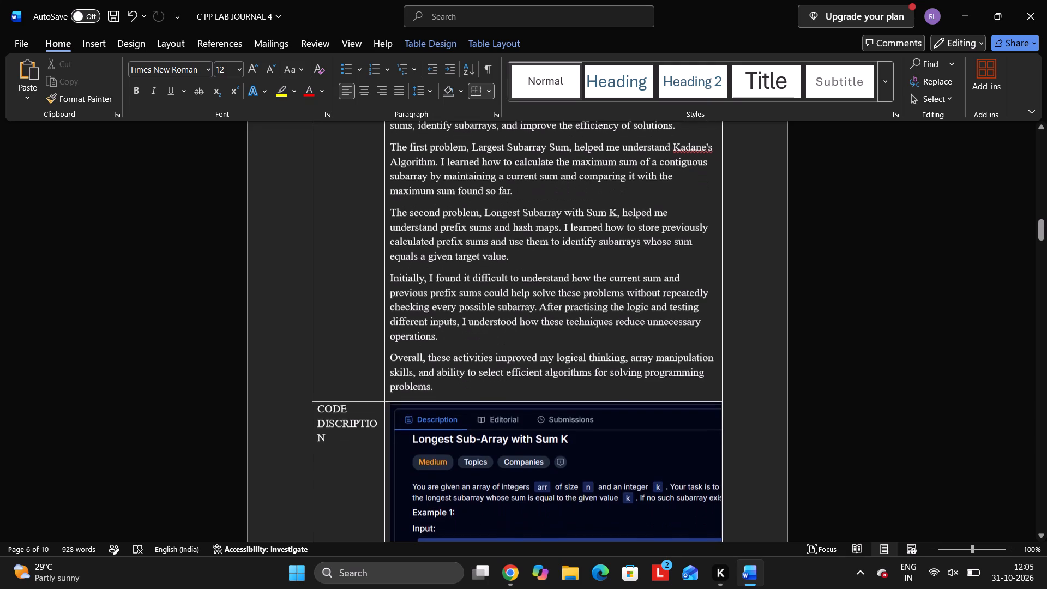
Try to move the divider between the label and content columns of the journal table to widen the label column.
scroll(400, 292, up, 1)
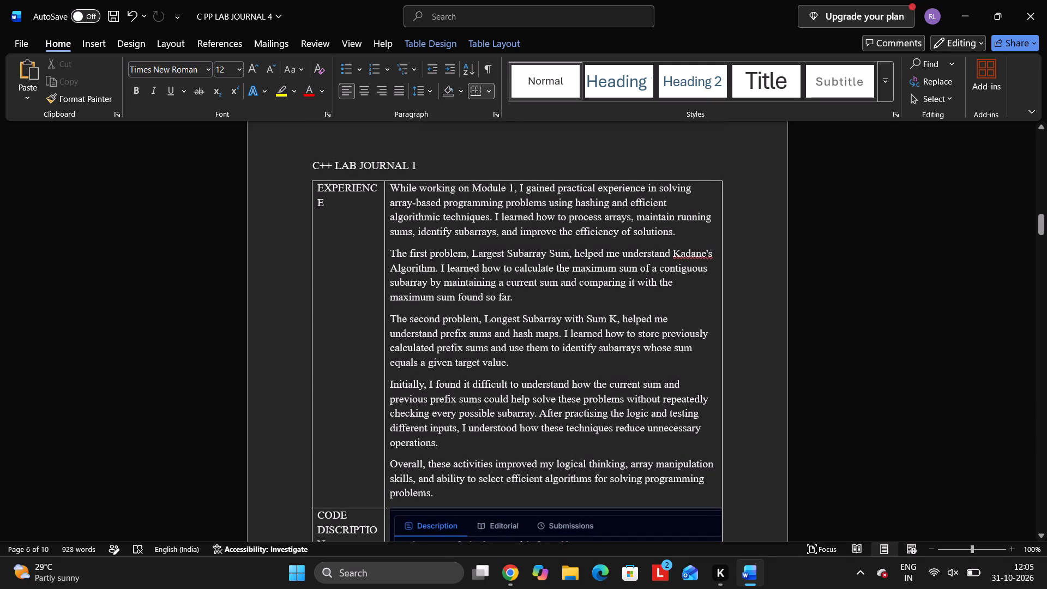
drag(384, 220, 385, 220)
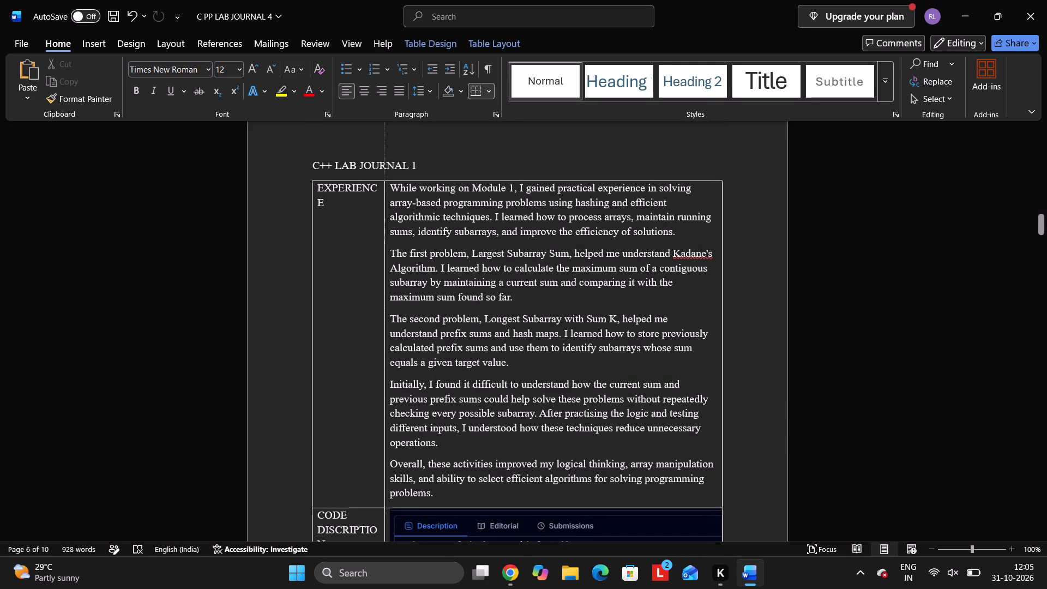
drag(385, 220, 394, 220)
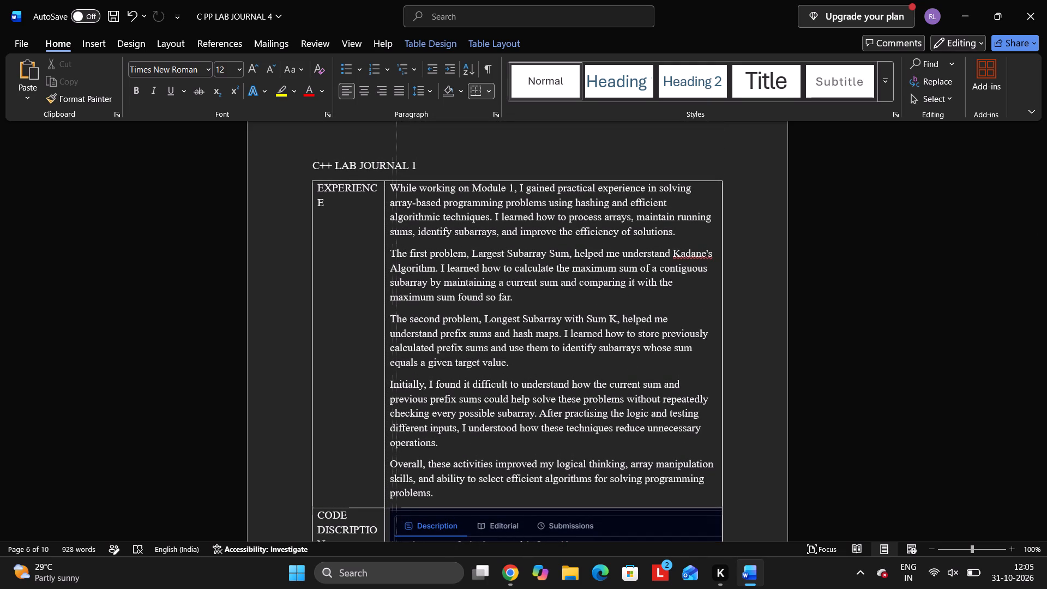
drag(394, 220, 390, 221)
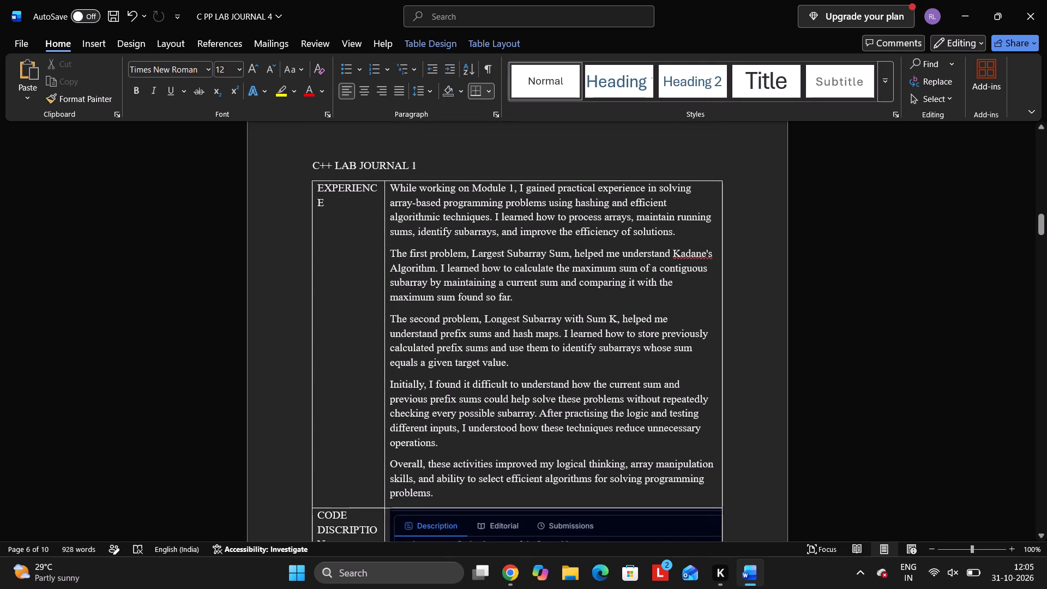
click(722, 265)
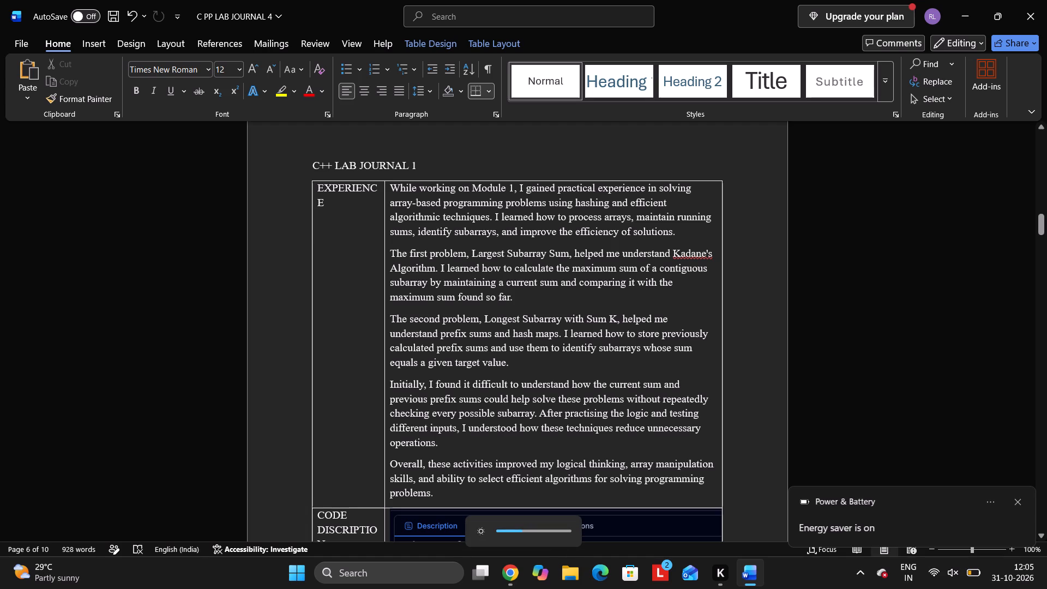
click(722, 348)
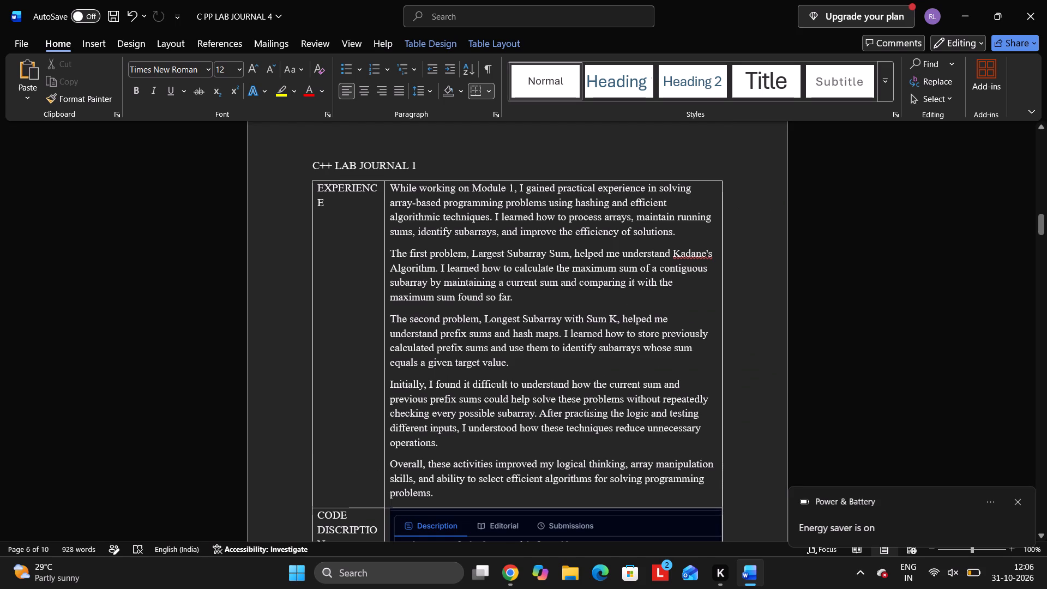
Widen the journal table by moving its left and right borders outward beyond the page margins.
scroll(334, 306, down, 1)
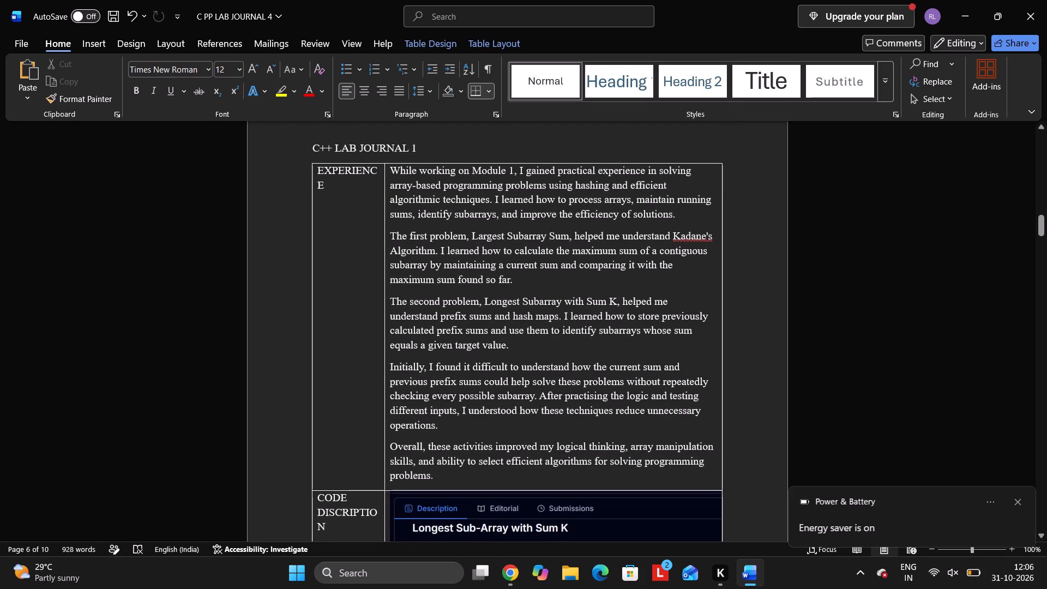
drag(312, 224, 310, 224)
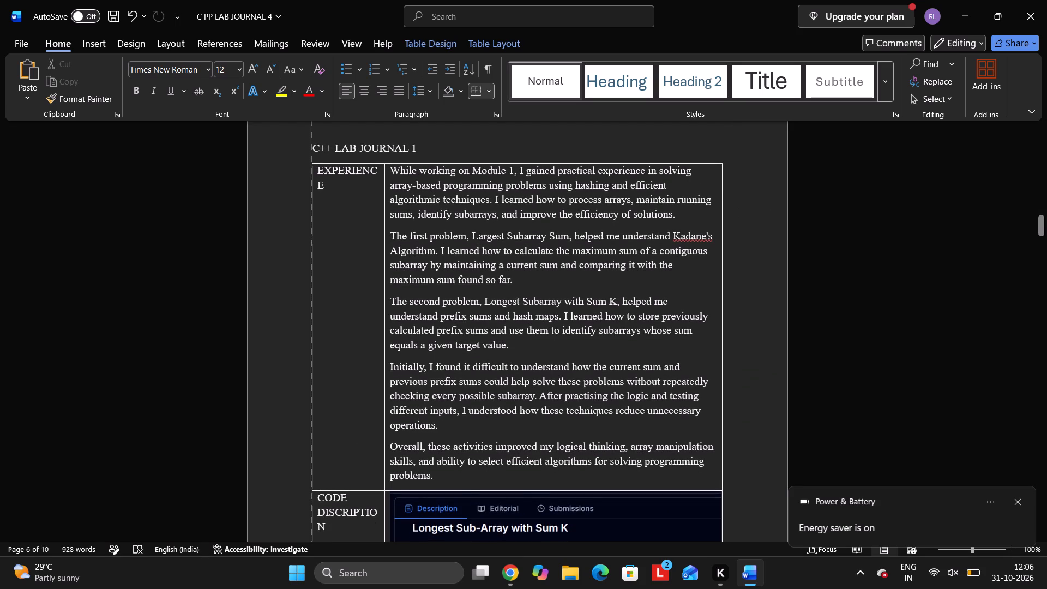
drag(310, 224, 300, 226)
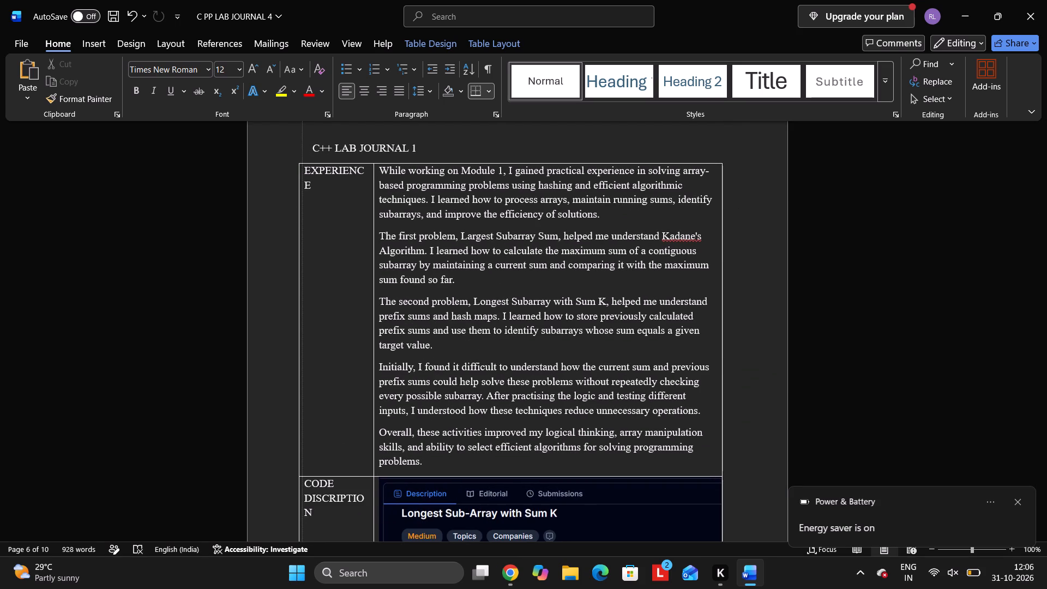
drag(300, 226, 297, 229)
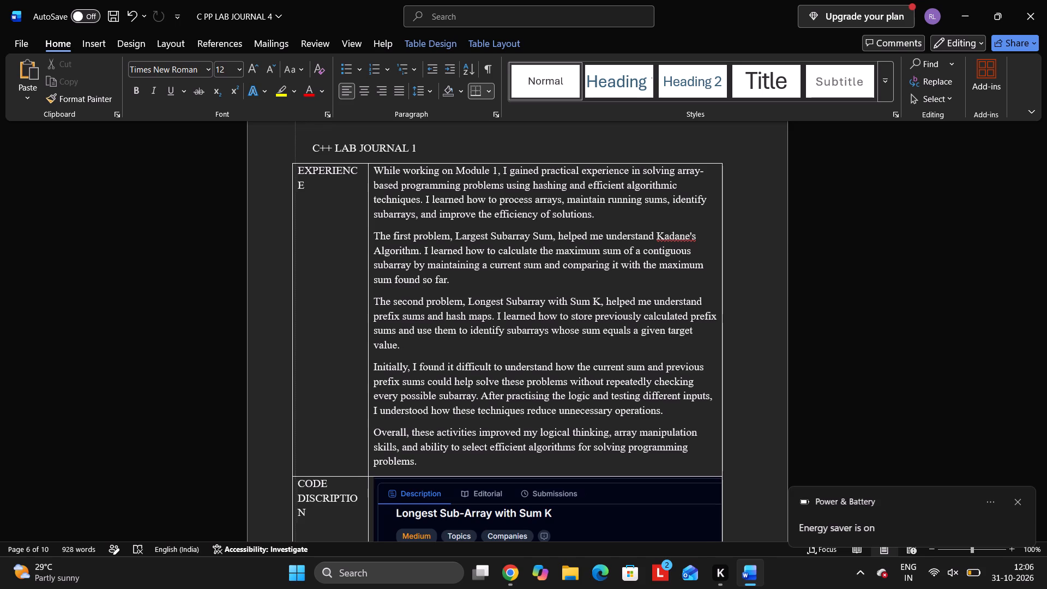
drag(297, 229, 298, 226)
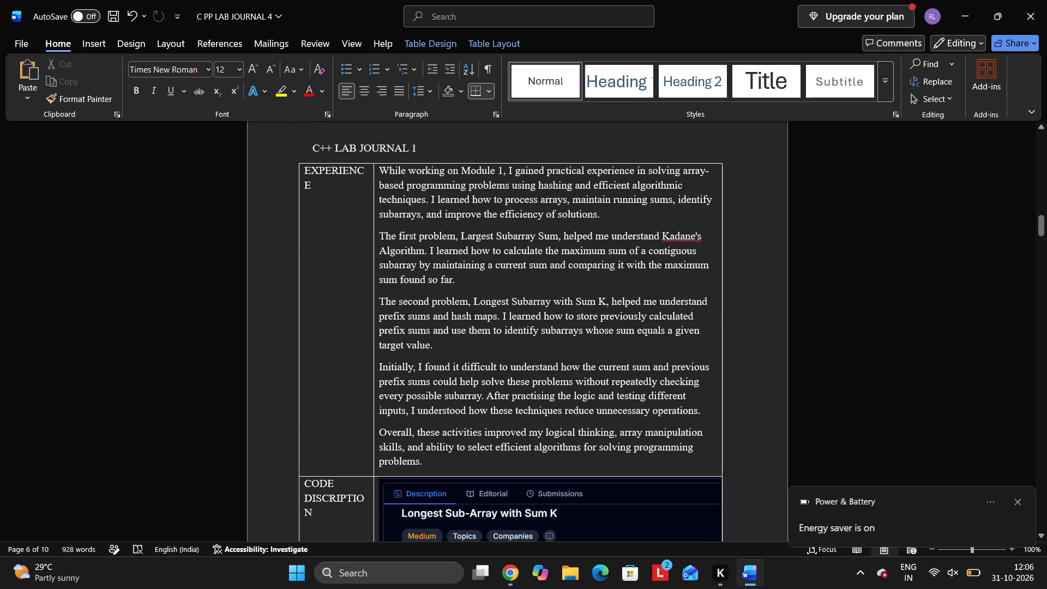
drag(720, 355, 730, 353)
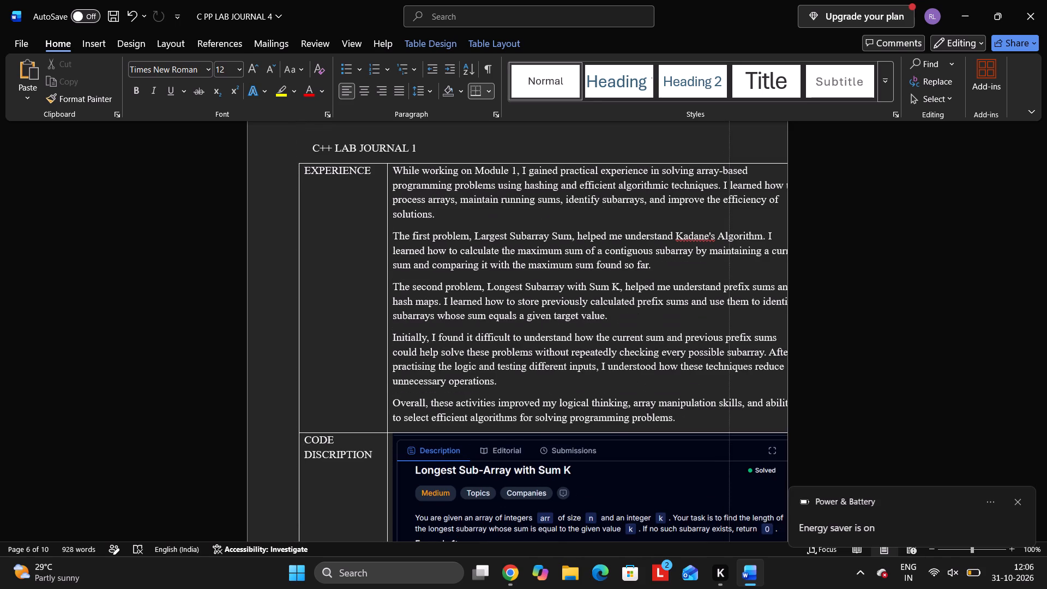
drag(730, 353, 729, 352)
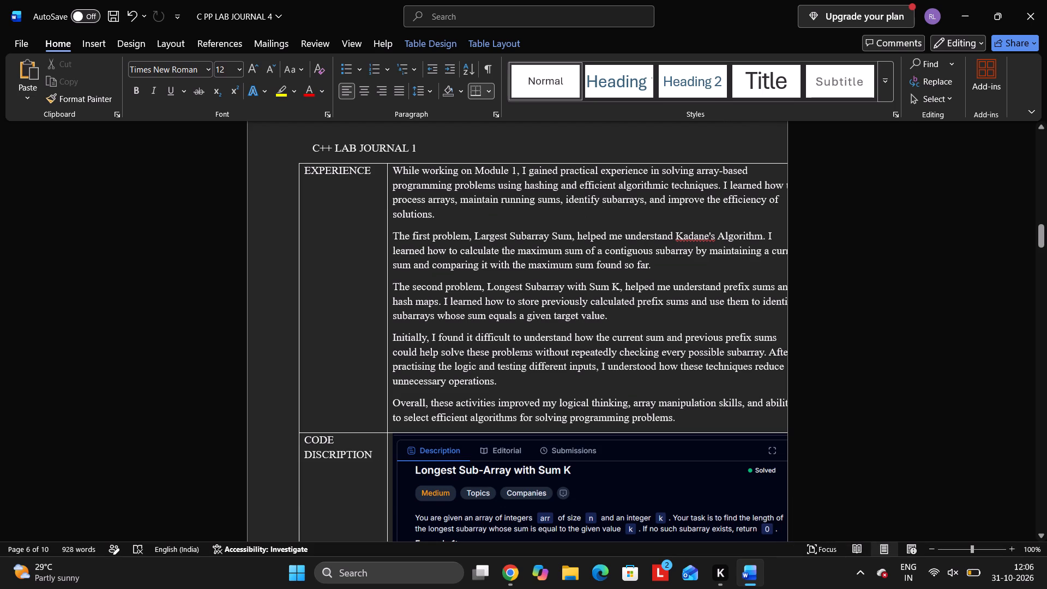
drag(298, 389, 295, 389)
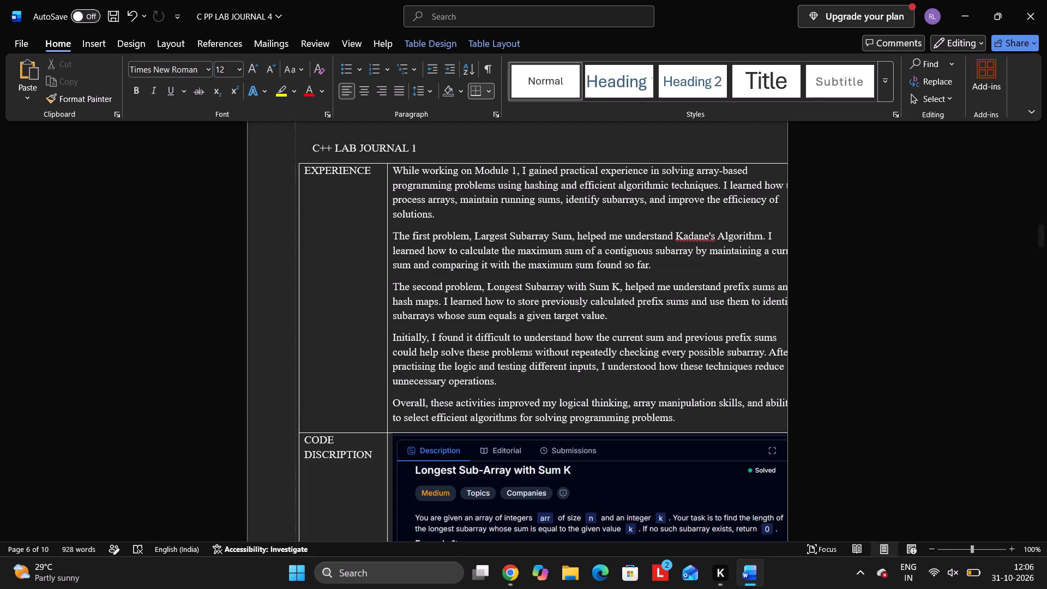
drag(295, 389, 283, 390)
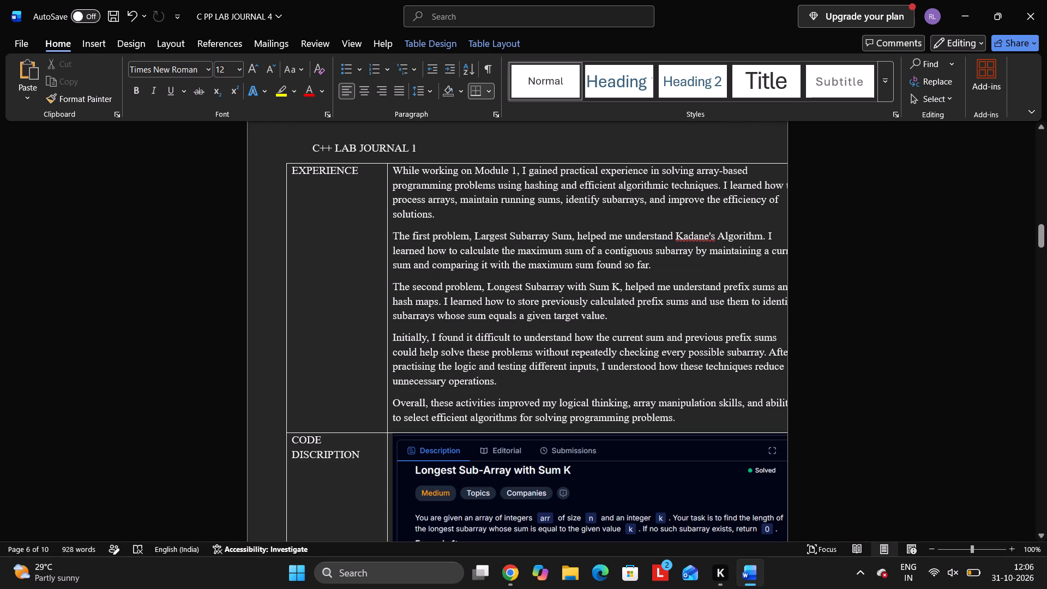
Narrow the label column by moving its divider closer to the labels, keeping EXPERIENCE on one line.
drag(387, 406, 369, 408)
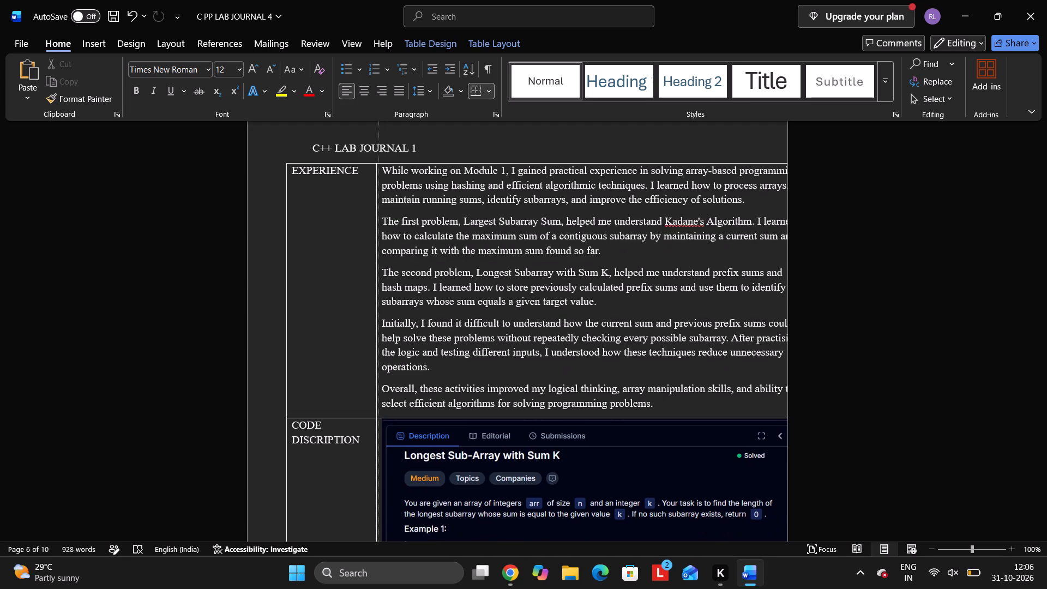
drag(369, 408, 357, 410)
drag(375, 411, 366, 411)
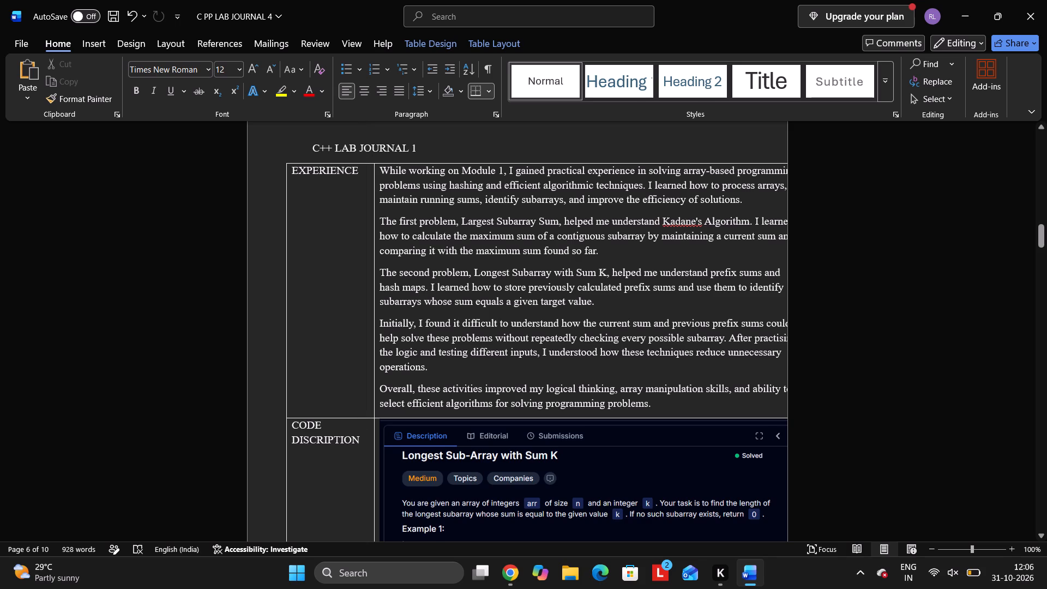
drag(374, 411, 368, 411)
drag(368, 411, 364, 411)
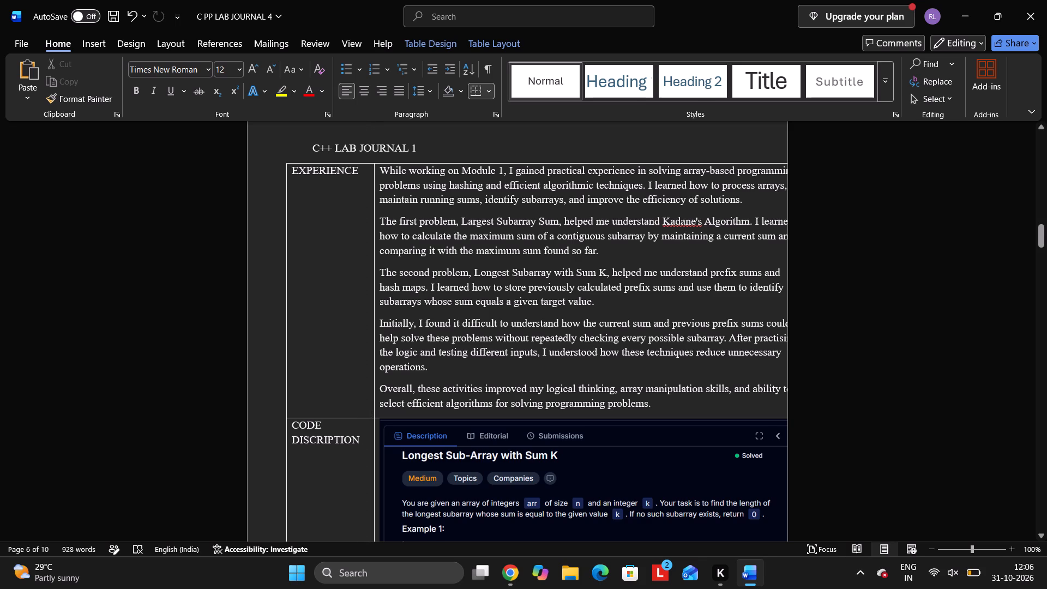
drag(374, 389, 368, 389)
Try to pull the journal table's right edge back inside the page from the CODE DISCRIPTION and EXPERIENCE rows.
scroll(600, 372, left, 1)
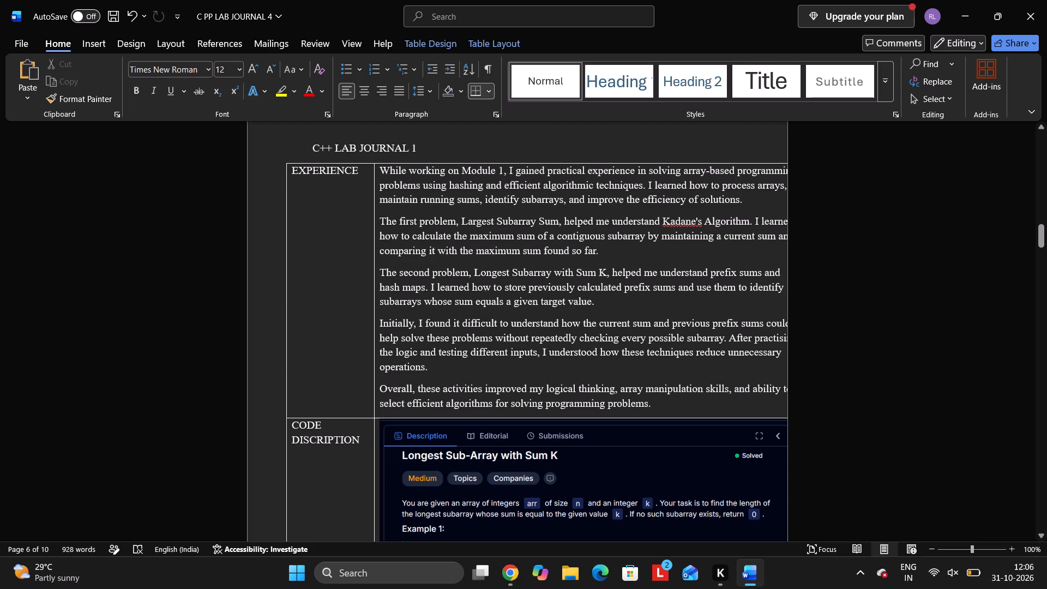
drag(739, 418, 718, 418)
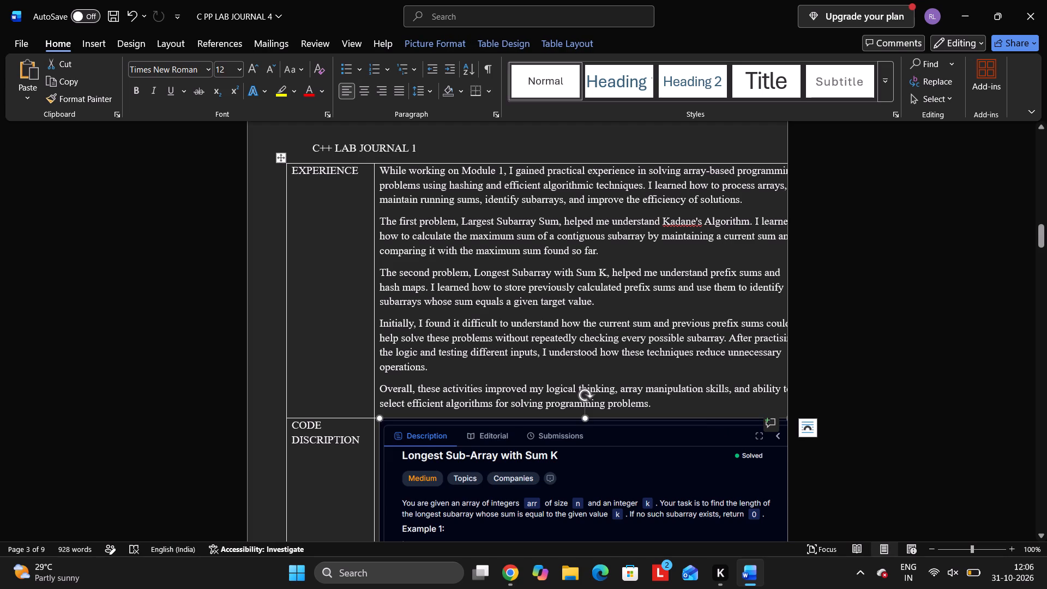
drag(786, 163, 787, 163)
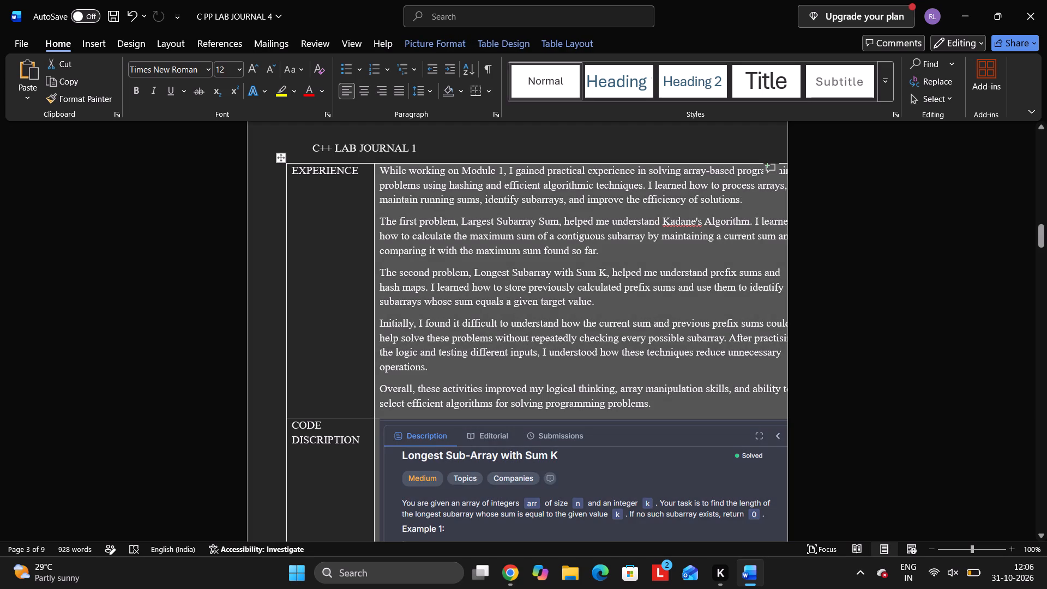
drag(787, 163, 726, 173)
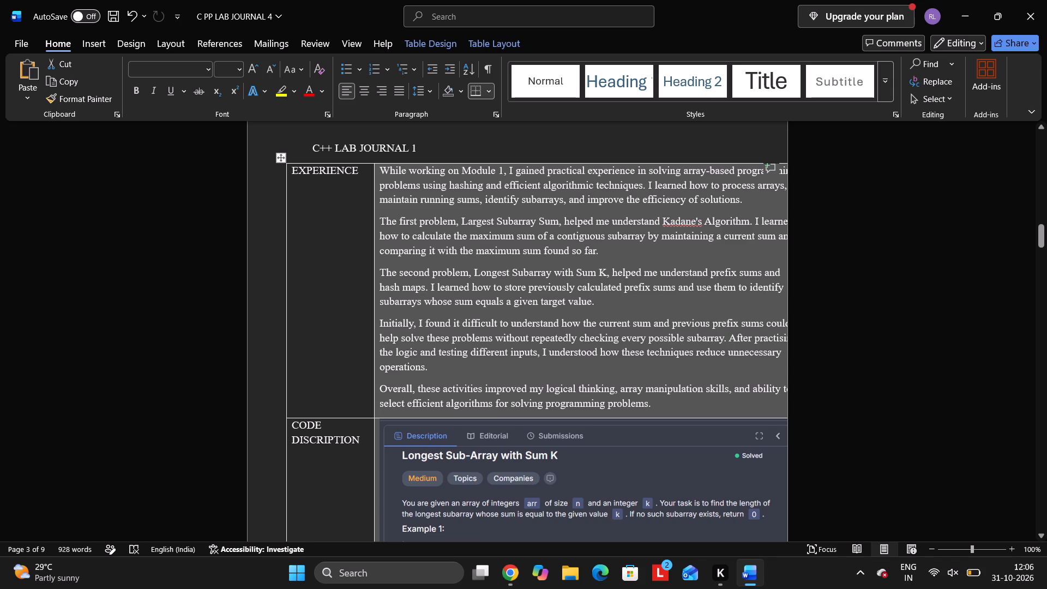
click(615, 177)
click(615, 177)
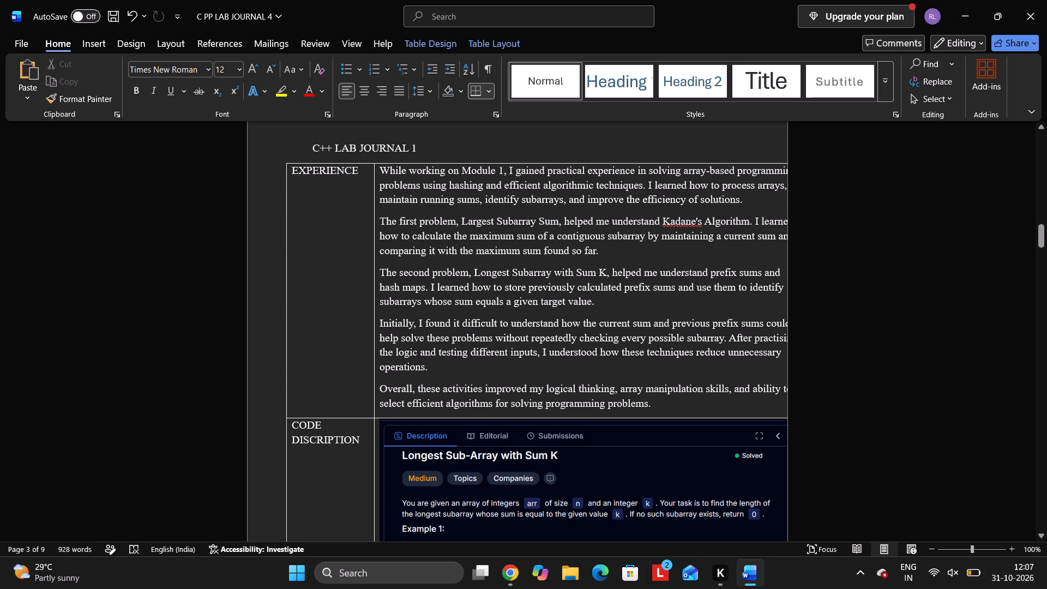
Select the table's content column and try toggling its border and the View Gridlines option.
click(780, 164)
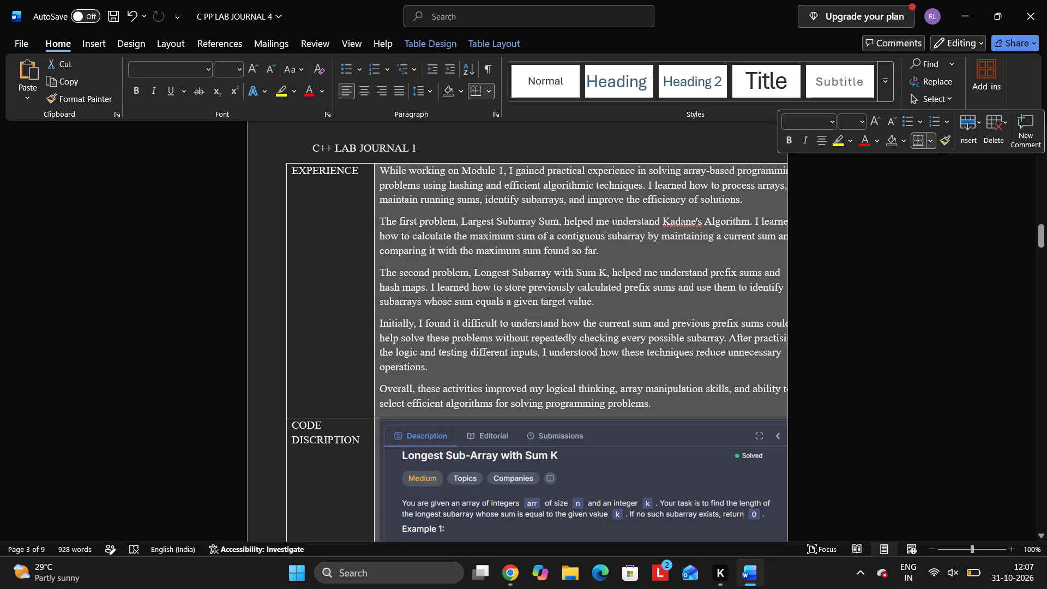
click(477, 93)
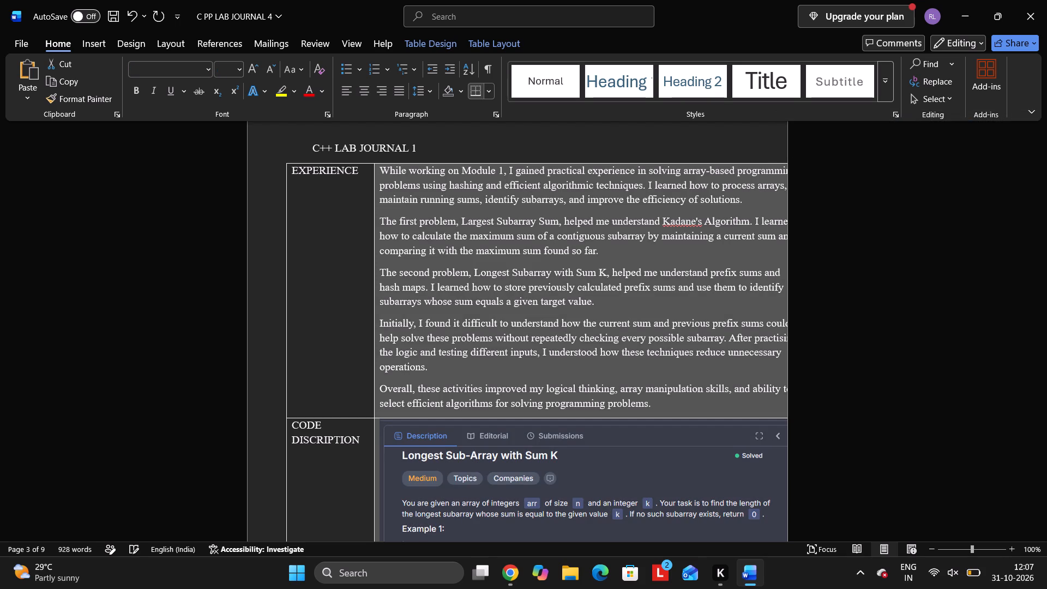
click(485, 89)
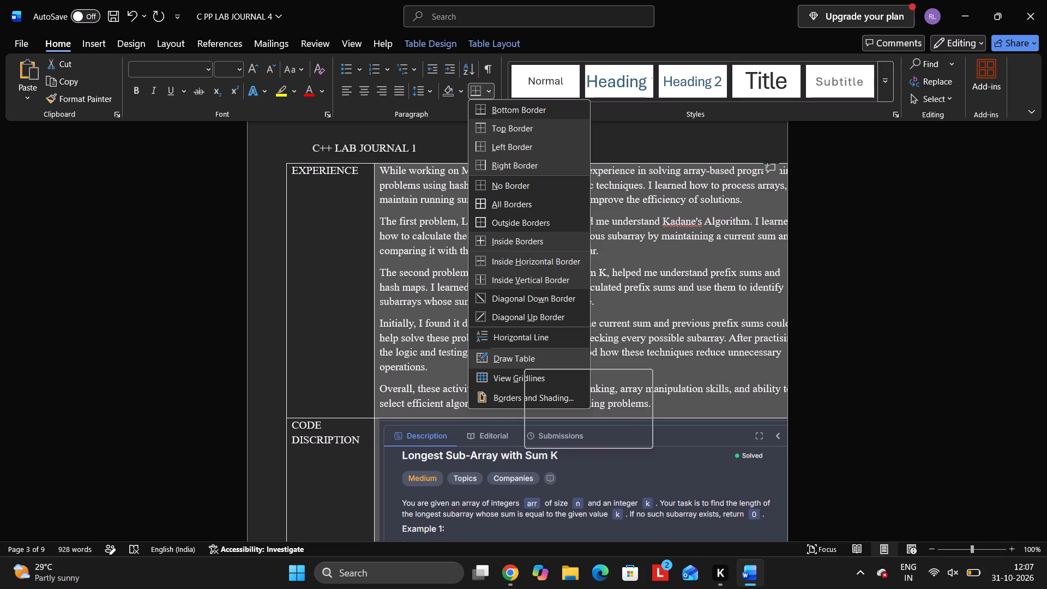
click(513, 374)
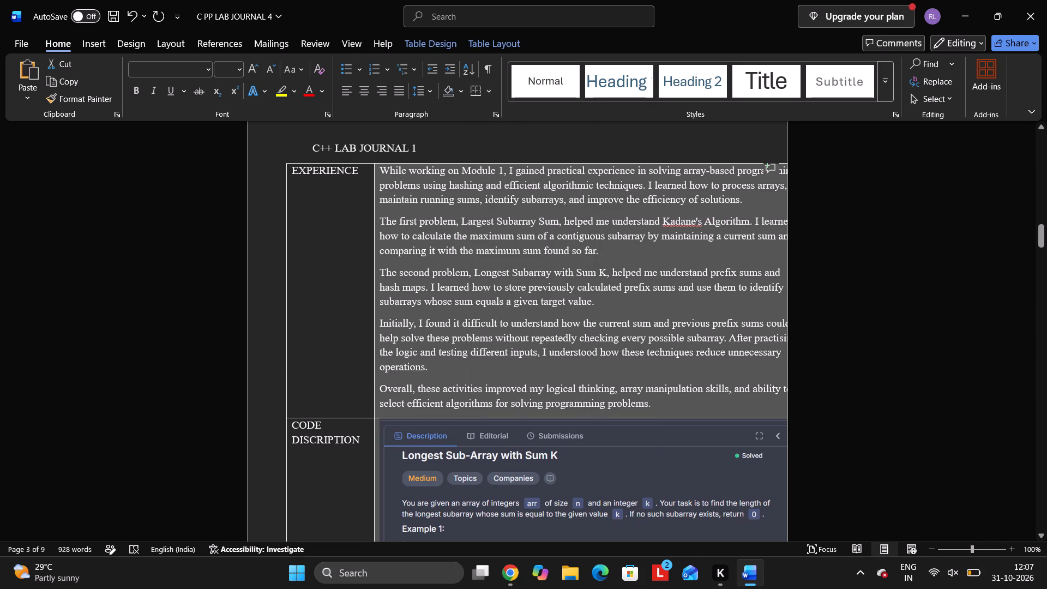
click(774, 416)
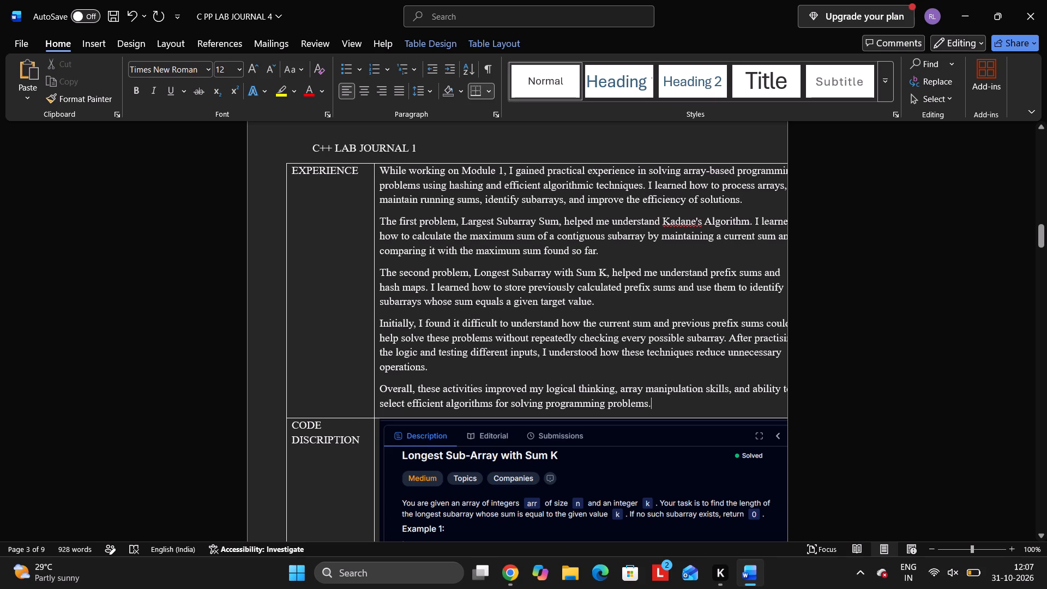
Undo the most recent changes made to the journal table.
click(128, 9)
click(128, 9)
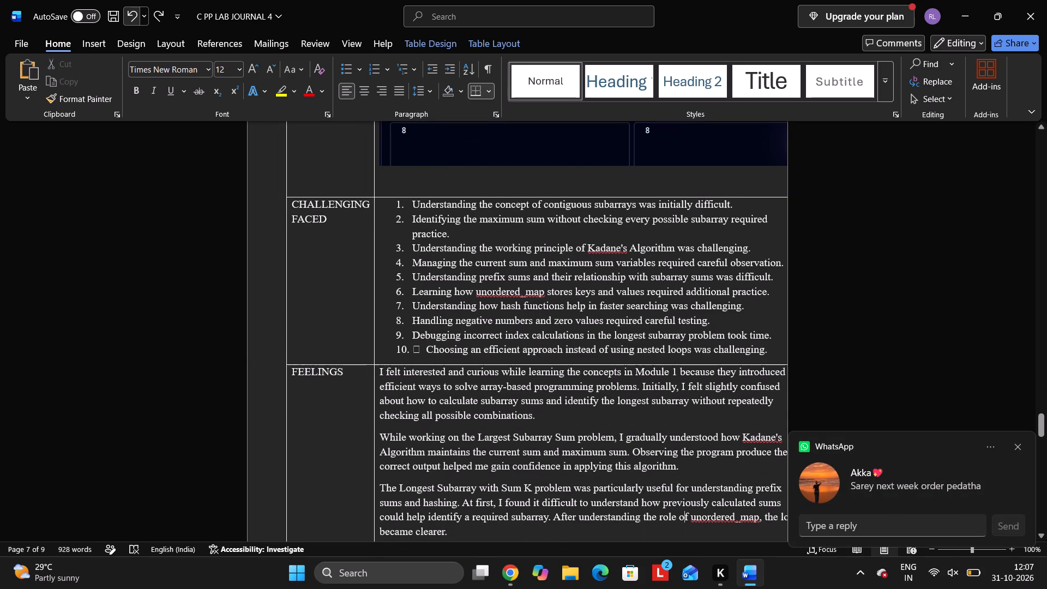
drag(251, 124, 342, 219)
scroll(351, 257, up, 2)
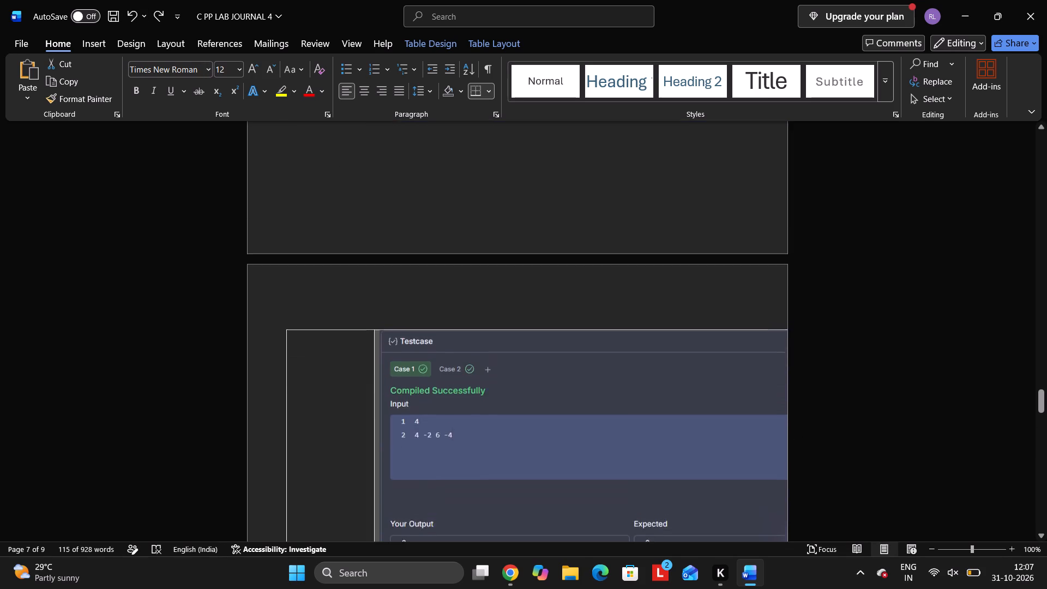
scroll(351, 257, up, 3)
scroll(467, 372, up, 2)
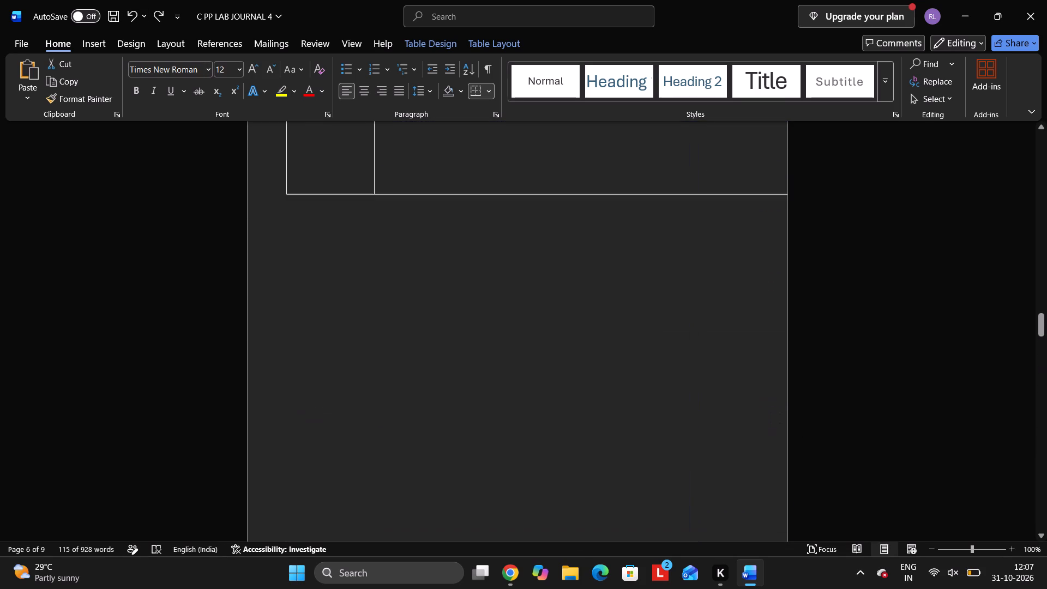
scroll(467, 372, up, 2)
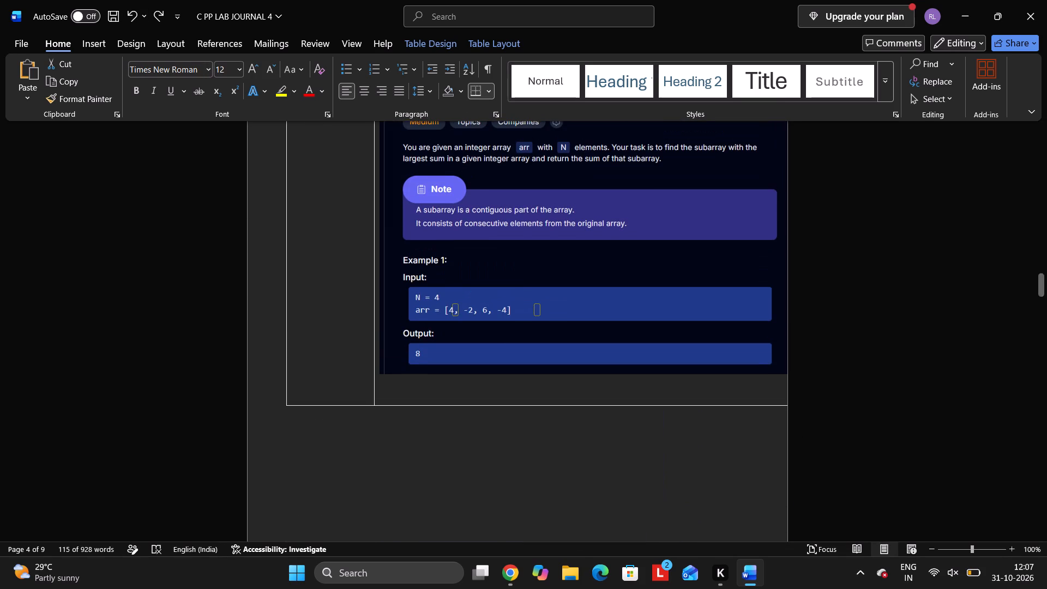
click(135, 14)
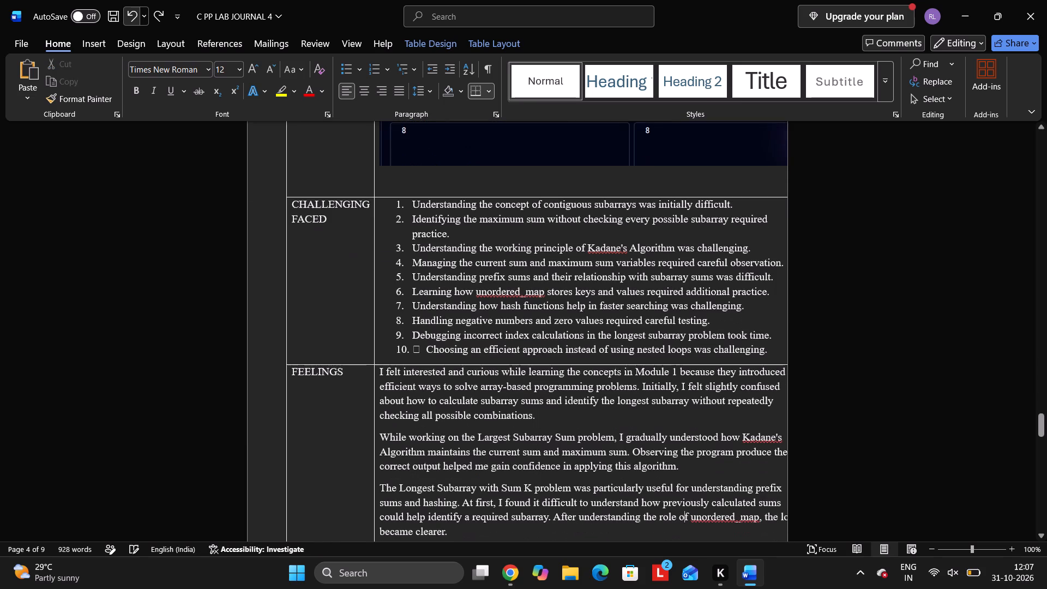
Move the whole journal table up and toward the page's left edge so its full width fits on the page.
scroll(387, 274, up, 6)
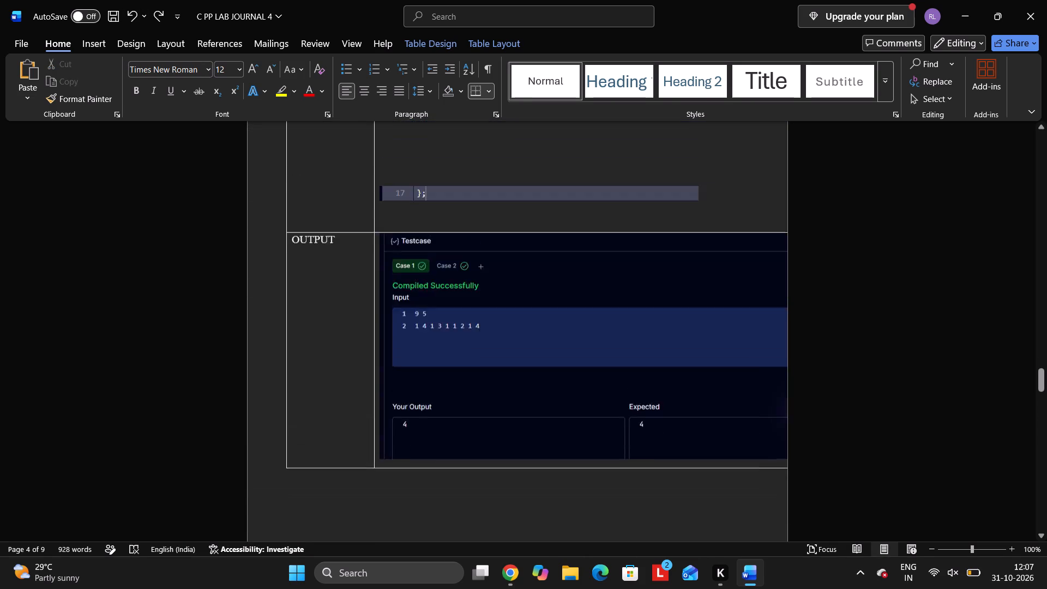
scroll(387, 274, up, 7)
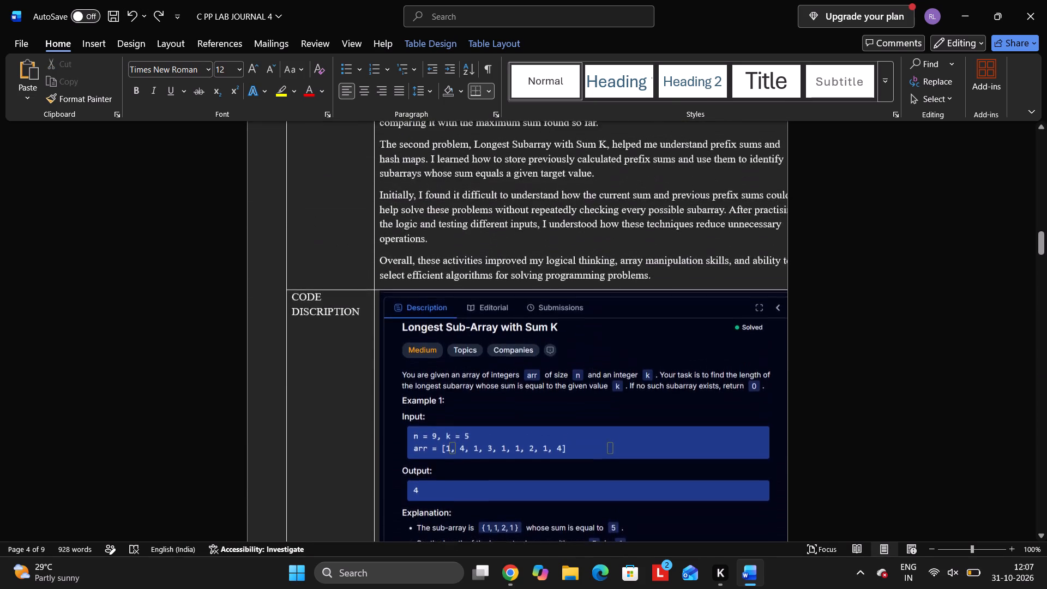
scroll(387, 274, up, 2)
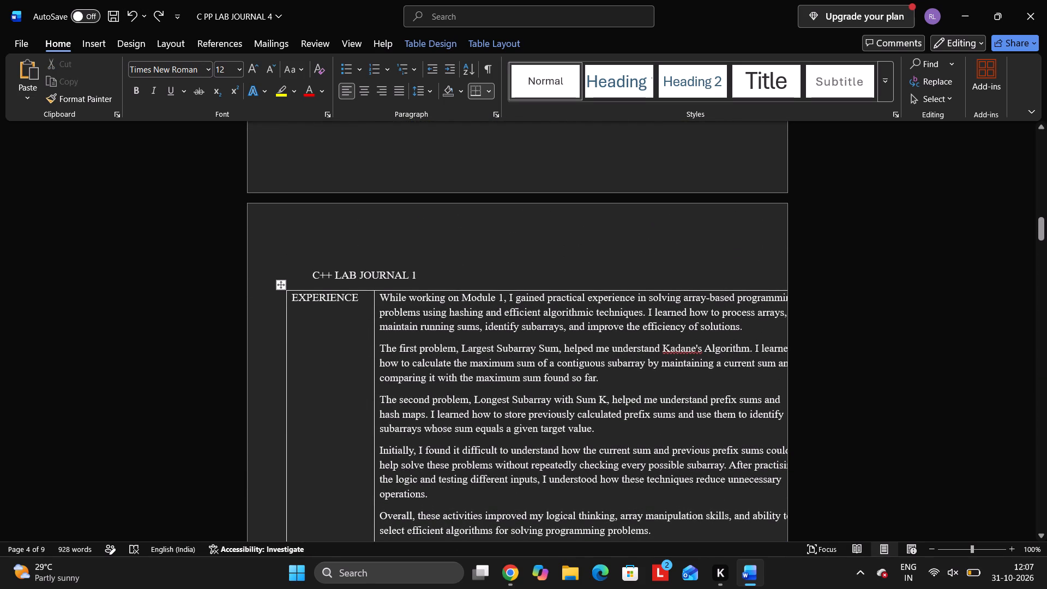
drag(279, 285, 262, 236)
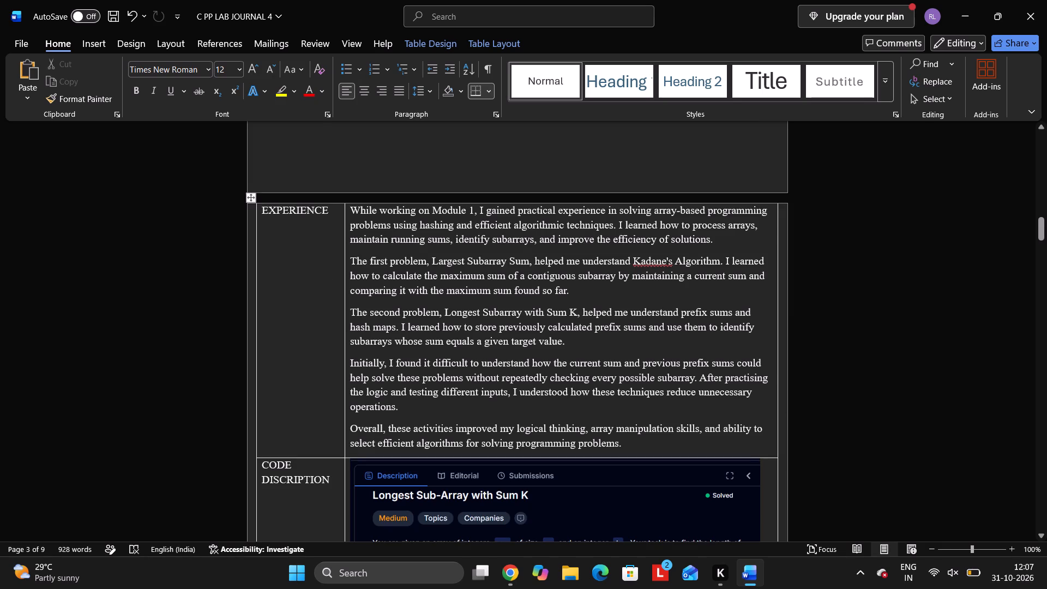
Narrow the journal table by moving its right border inward in small increments, leaving a clear gap to the page edge.
drag(777, 449, 766, 451)
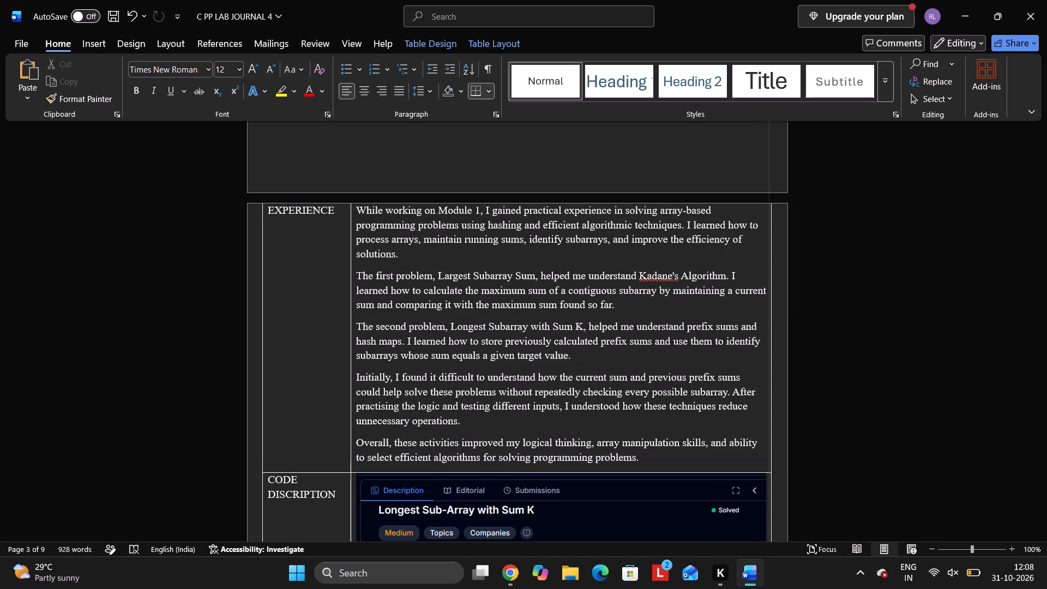
drag(766, 451, 759, 454)
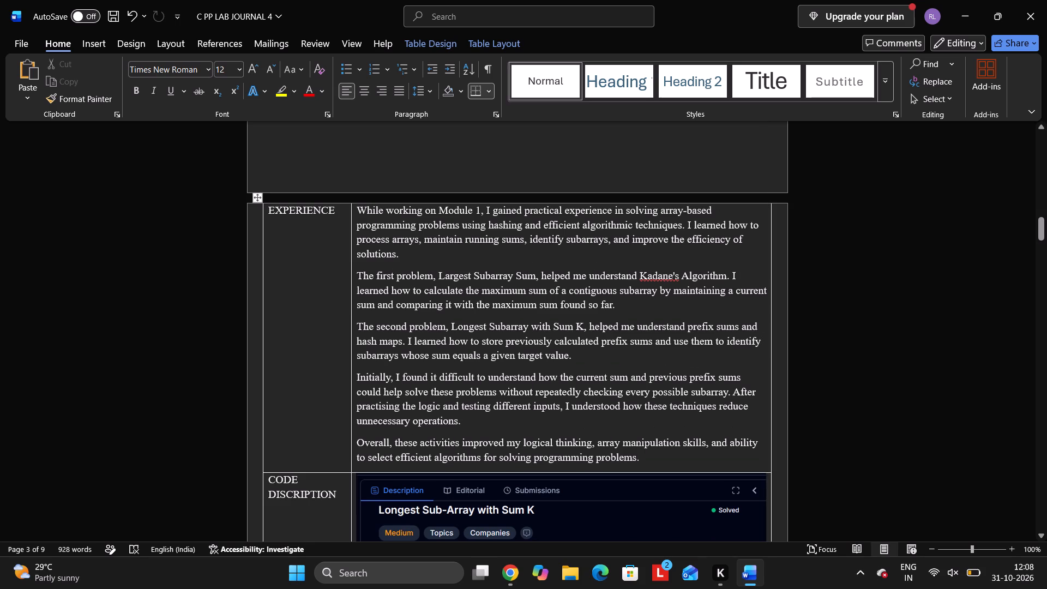
drag(770, 450, 759, 452)
drag(771, 457, 770, 457)
drag(770, 457, 761, 458)
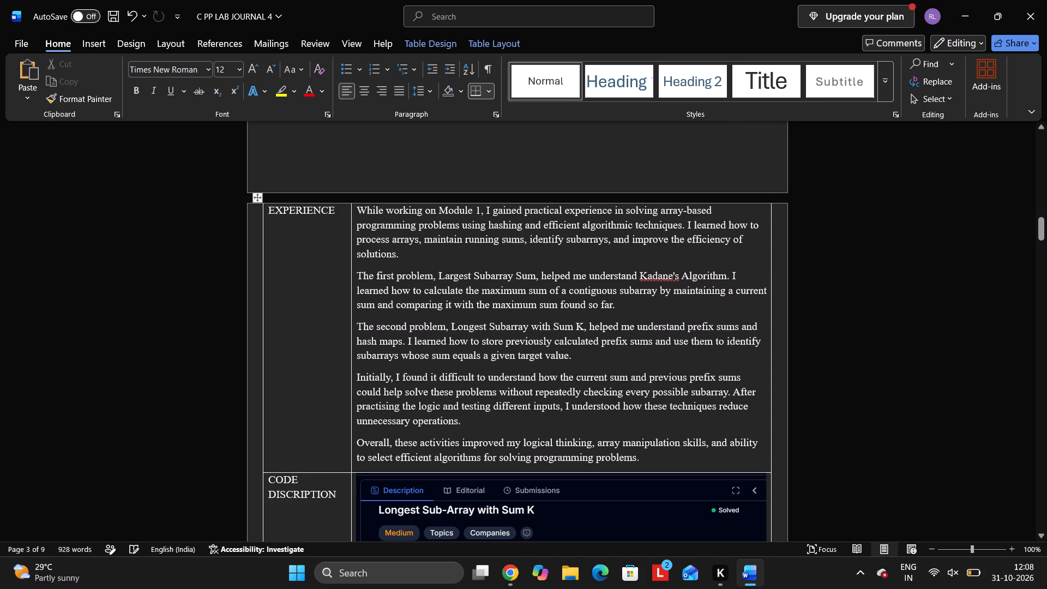
drag(771, 475, 769, 475)
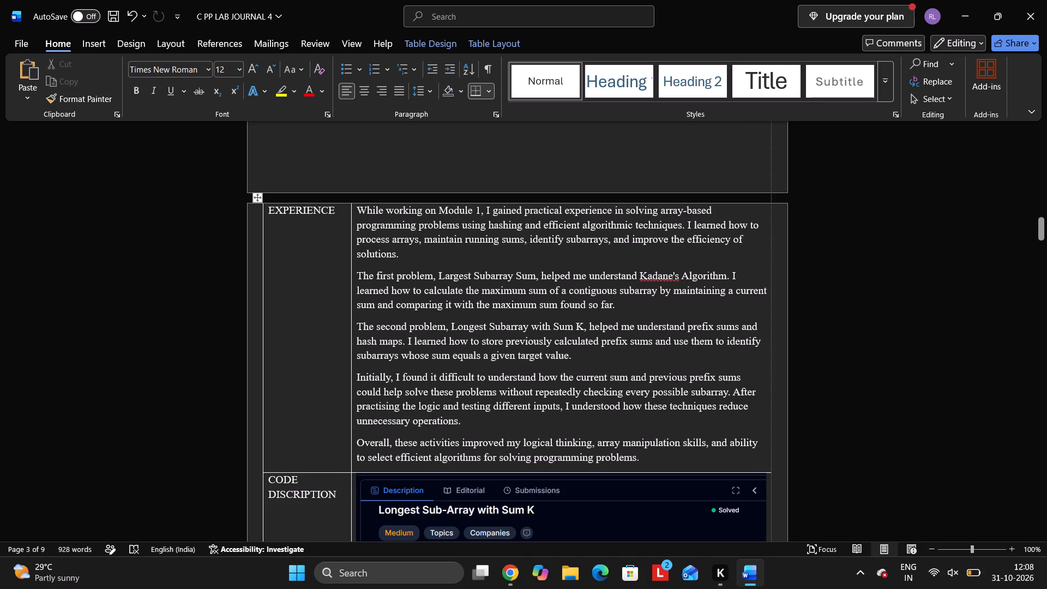
drag(769, 475, 761, 475)
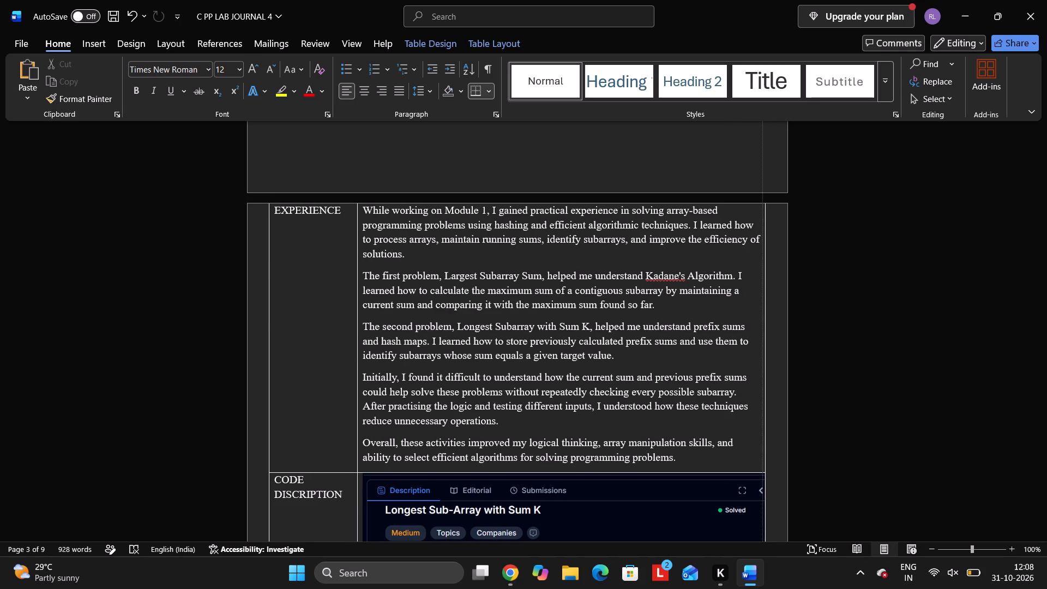
drag(761, 475, 748, 482)
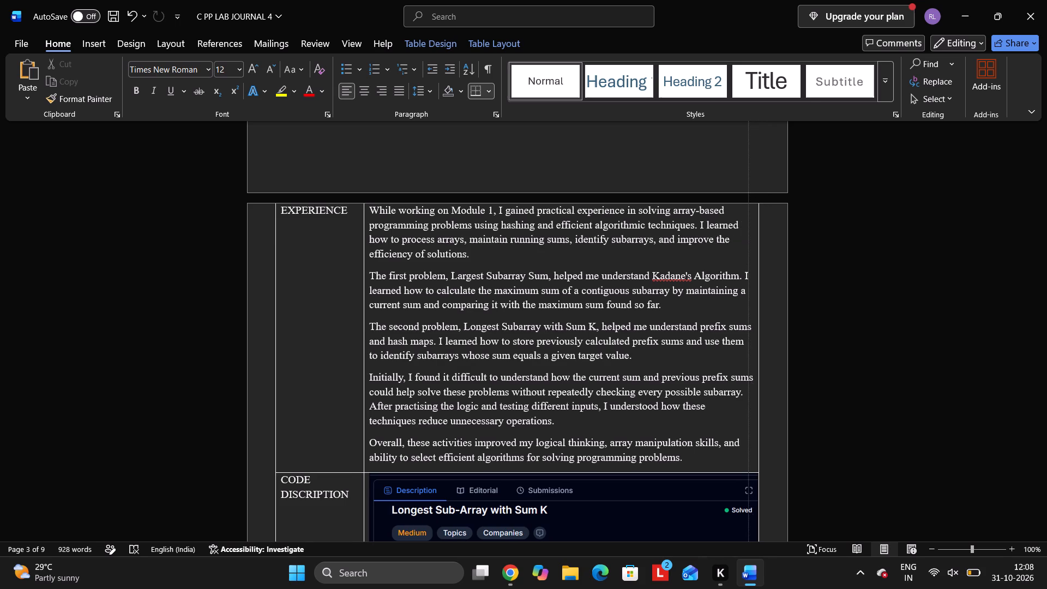
drag(748, 482, 743, 486)
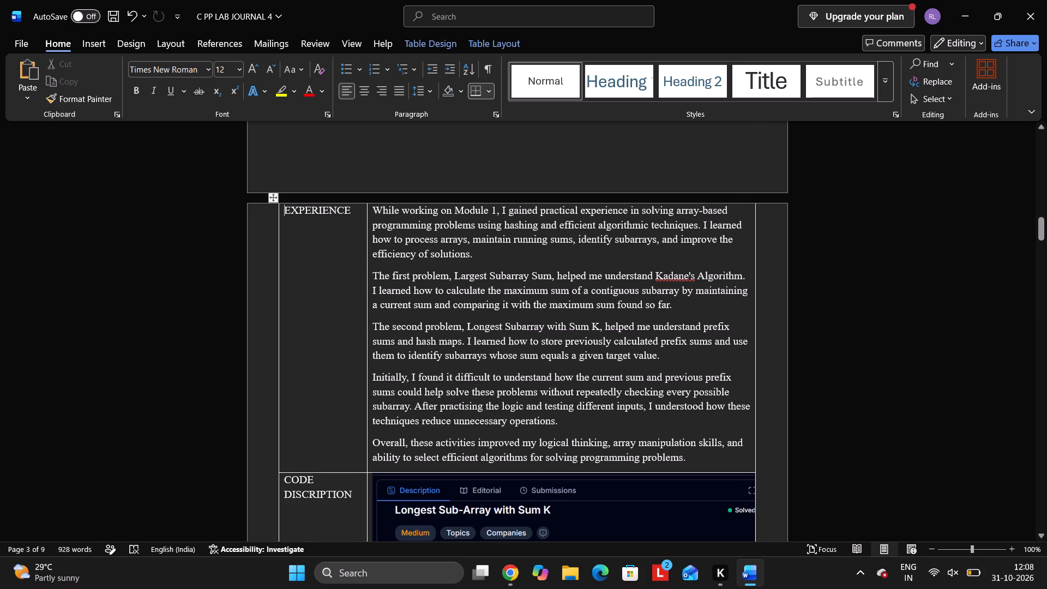
Auto-fit the first column of the faculty signature table on the CERTIFICATE page to its Date and Hyderabad text.
scroll(361, 323, up, 3)
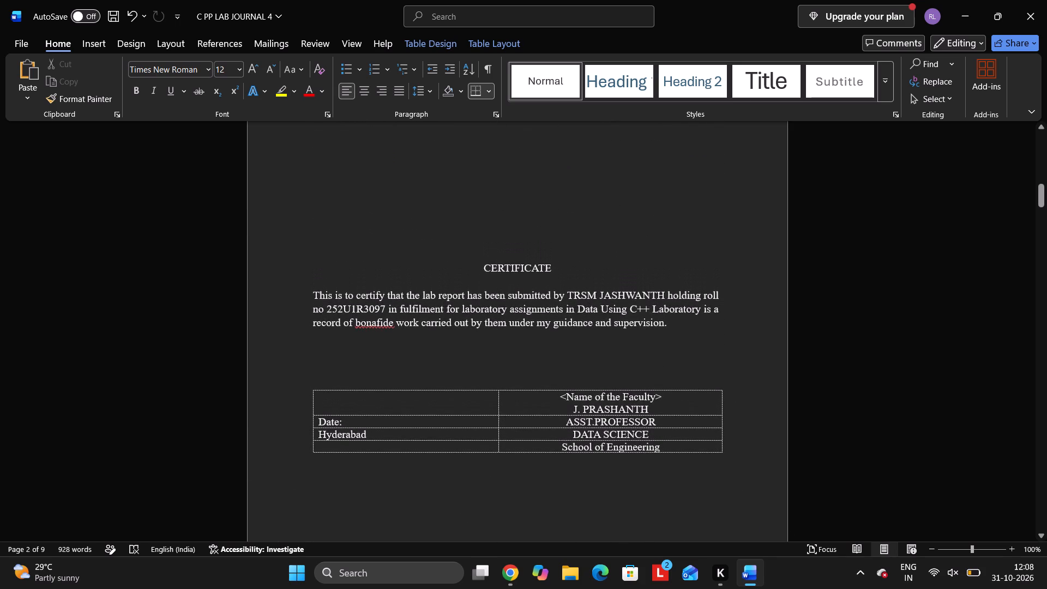
scroll(361, 323, up, 1)
click(460, 462)
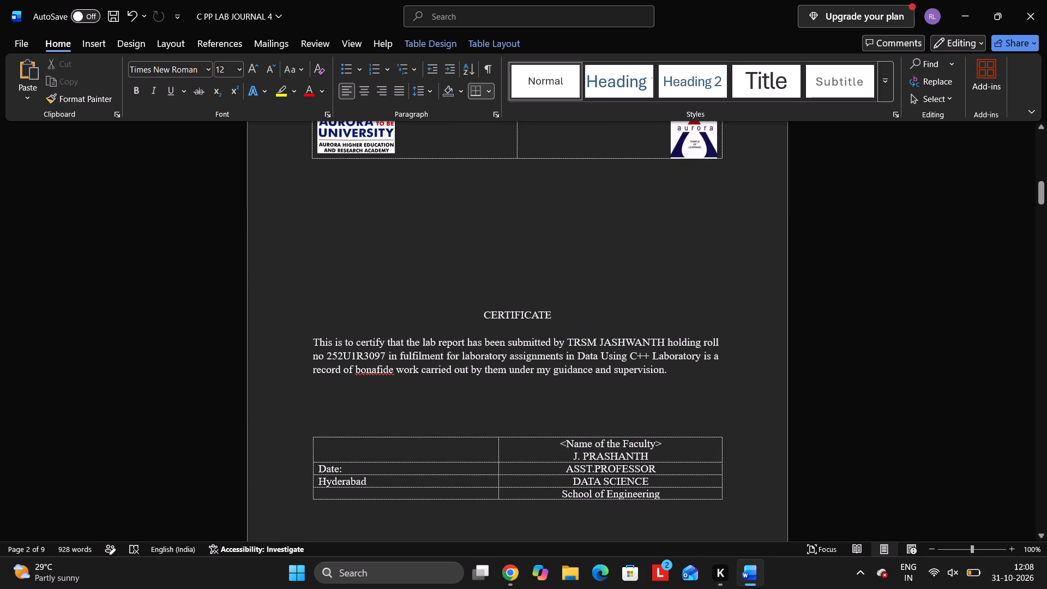
click(315, 437)
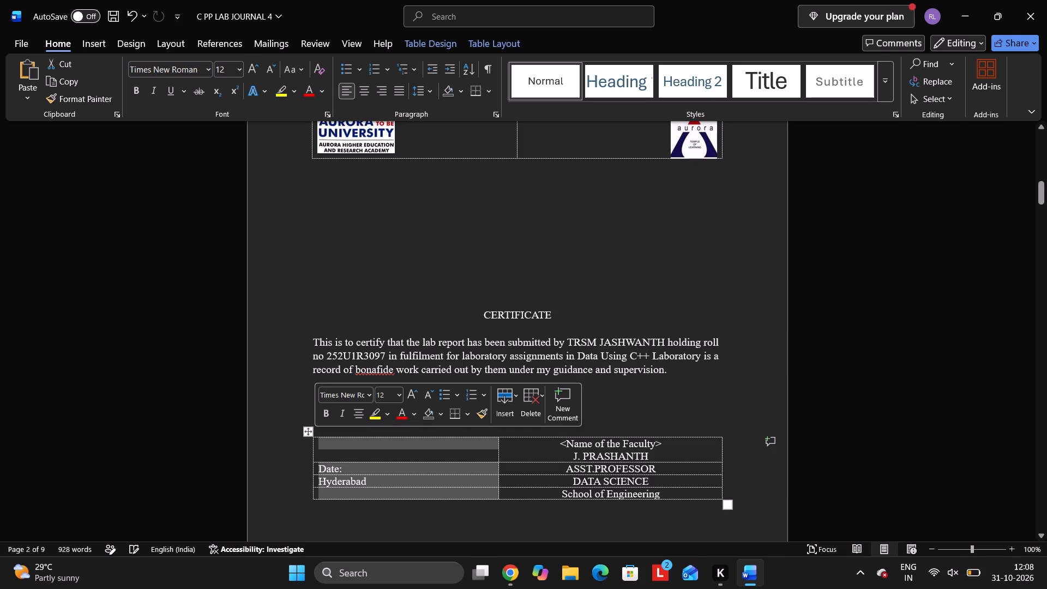
click(305, 434)
click(305, 434)
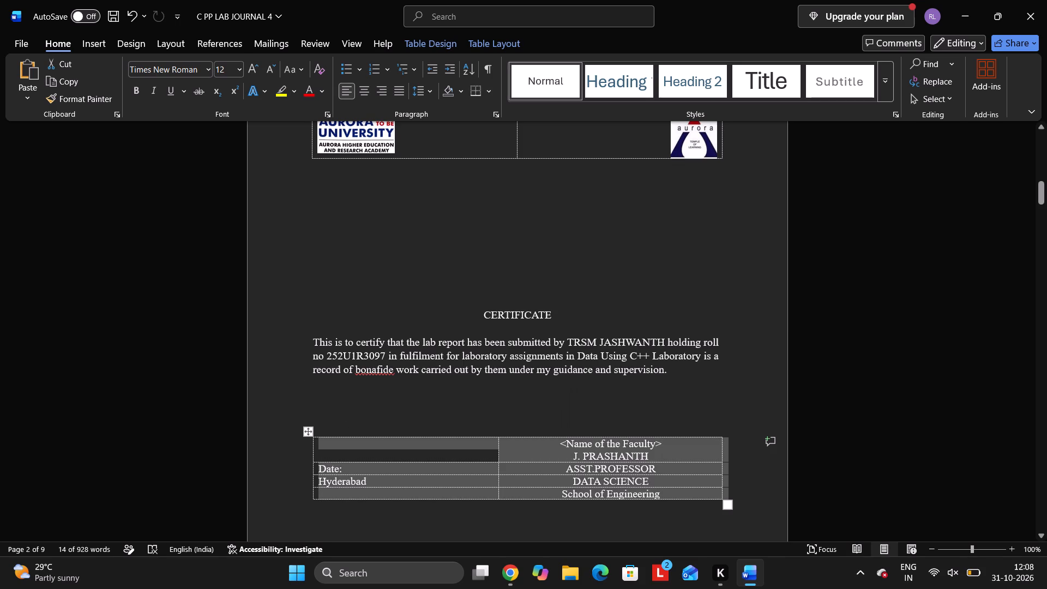
click(497, 466)
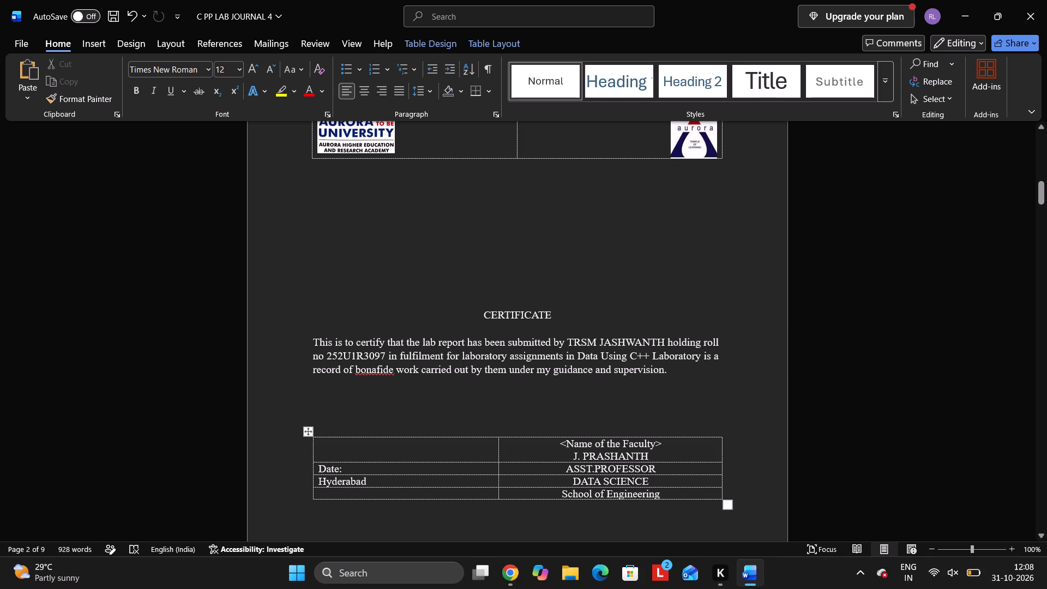
click(484, 463)
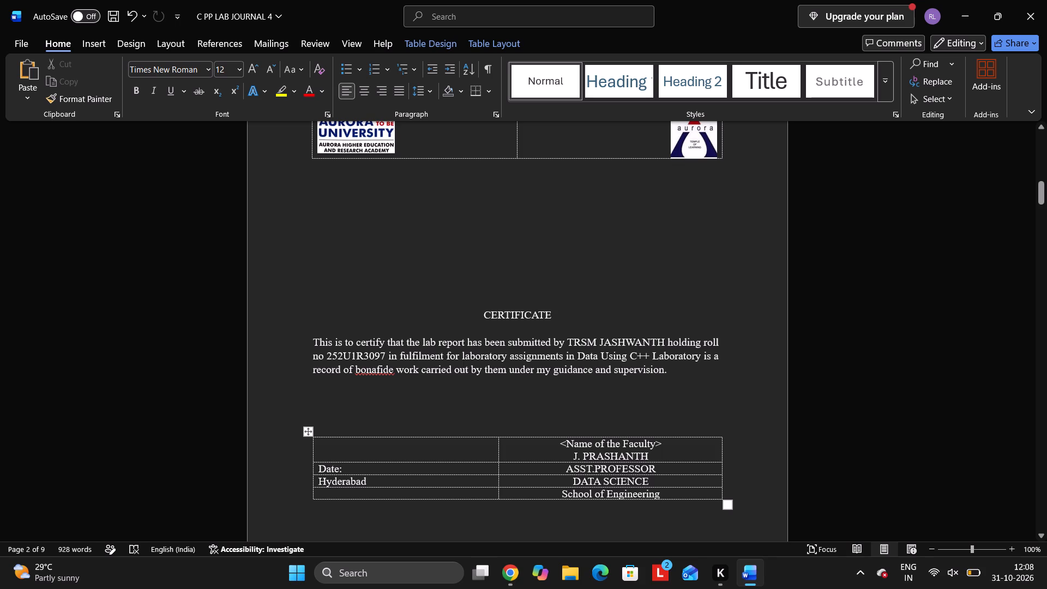
click(482, 461)
click(498, 461)
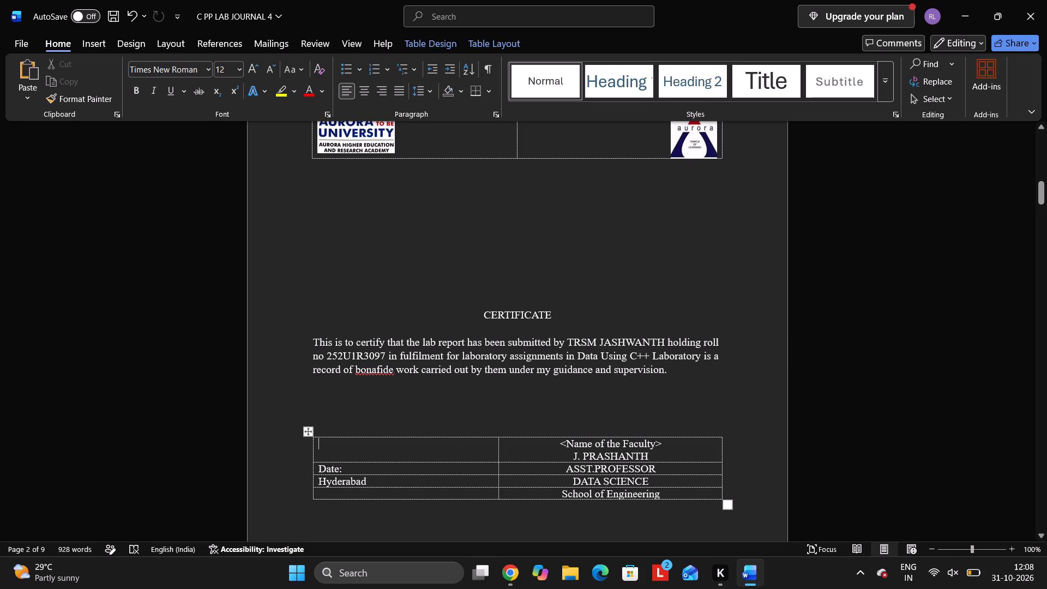
double_click(498, 461)
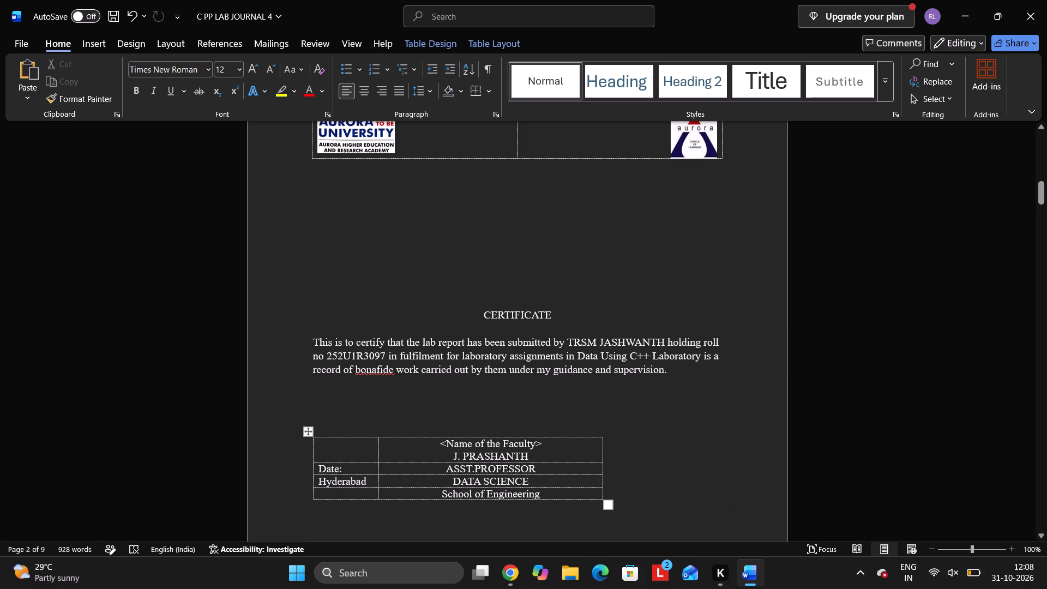
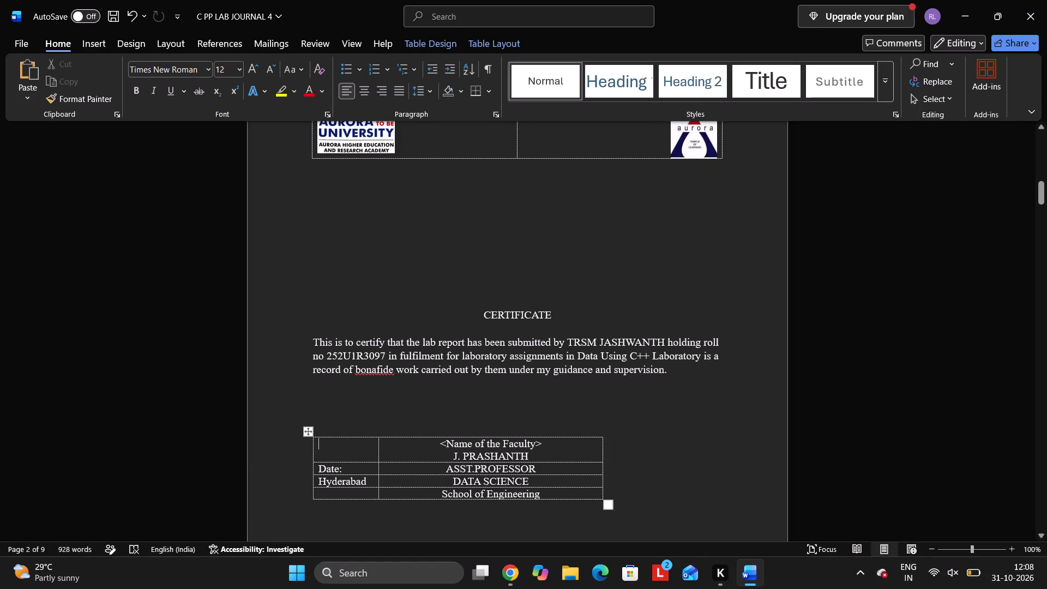
Widen the faculty signature table on the CERTIFICATE page, shifting its column divider right and its outer border out to the text margin.
drag(378, 448, 463, 452)
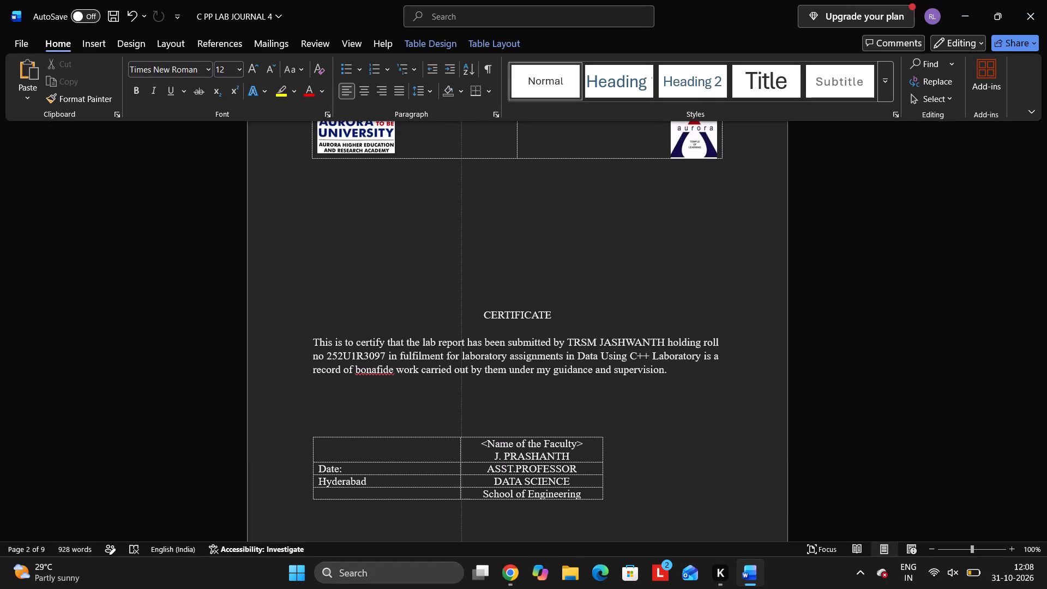
drag(463, 452, 481, 455)
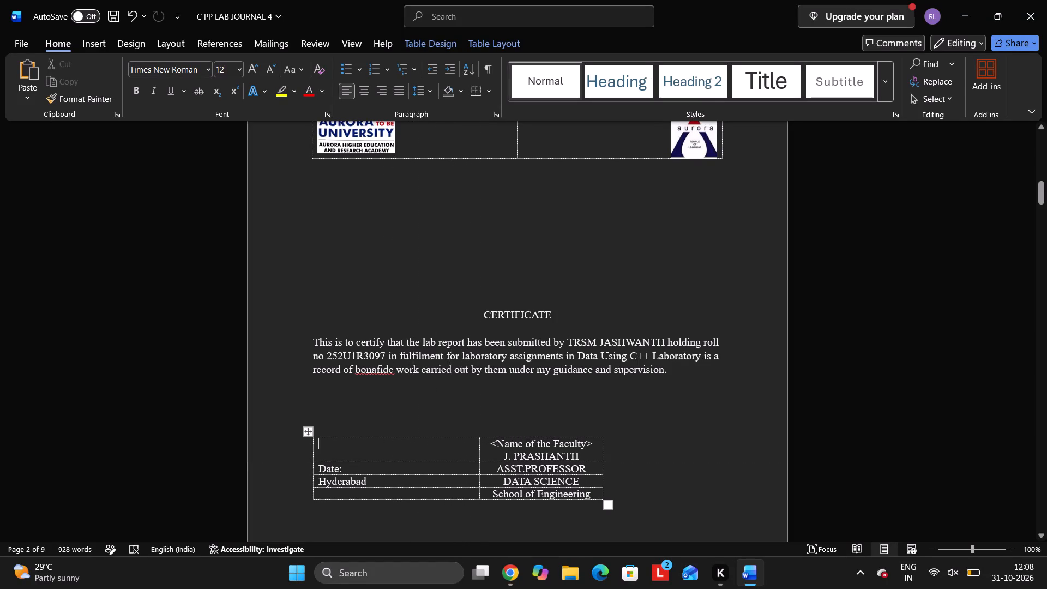
drag(602, 456, 677, 457)
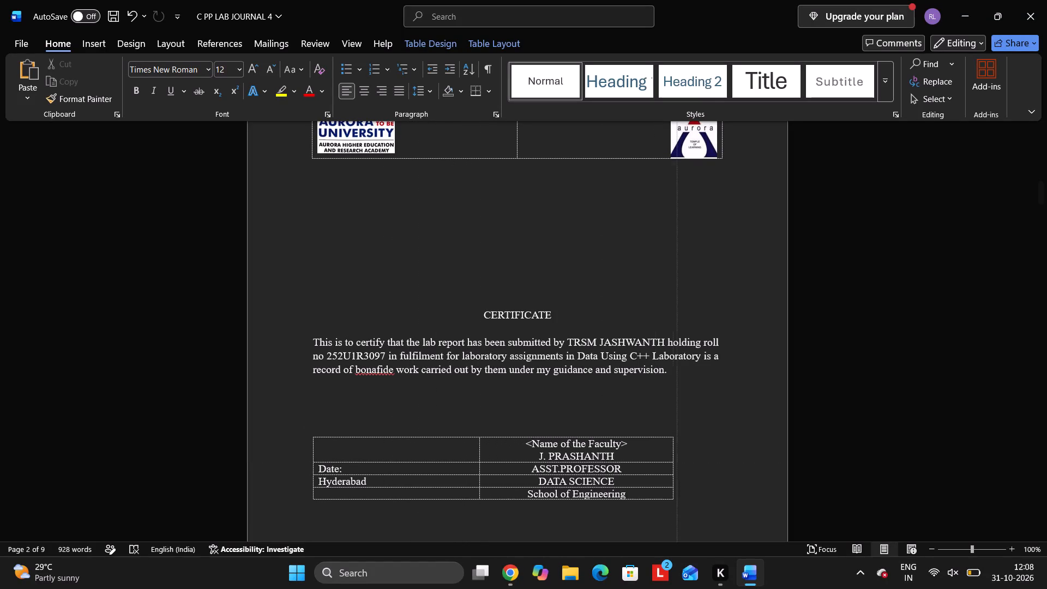
drag(677, 457, 727, 457)
Delete the "<Name of the Faculty>" placeholder text from the signature table.
click(658, 444)
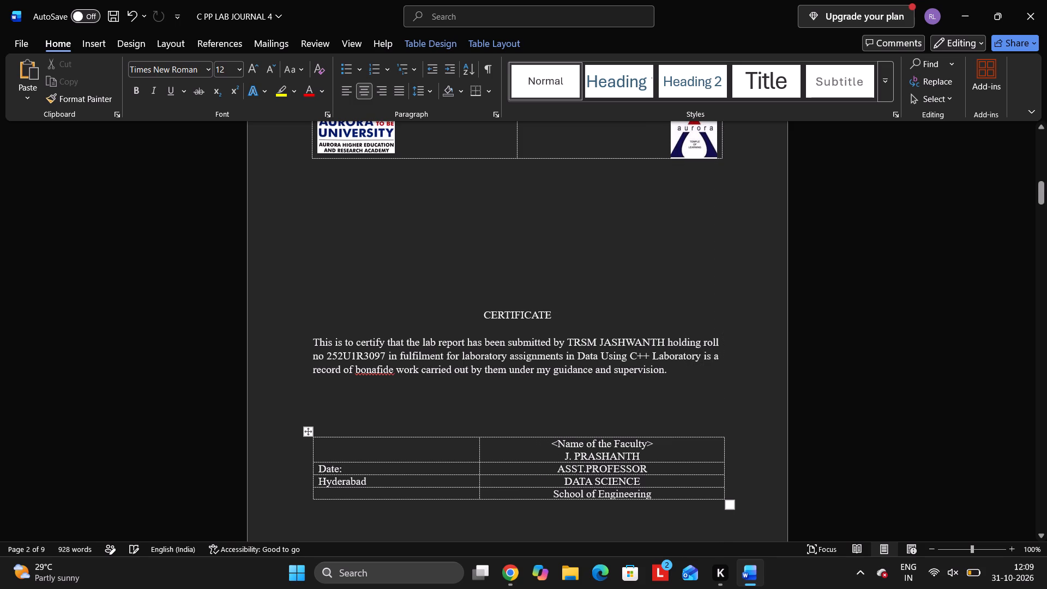
drag(656, 444, 574, 447)
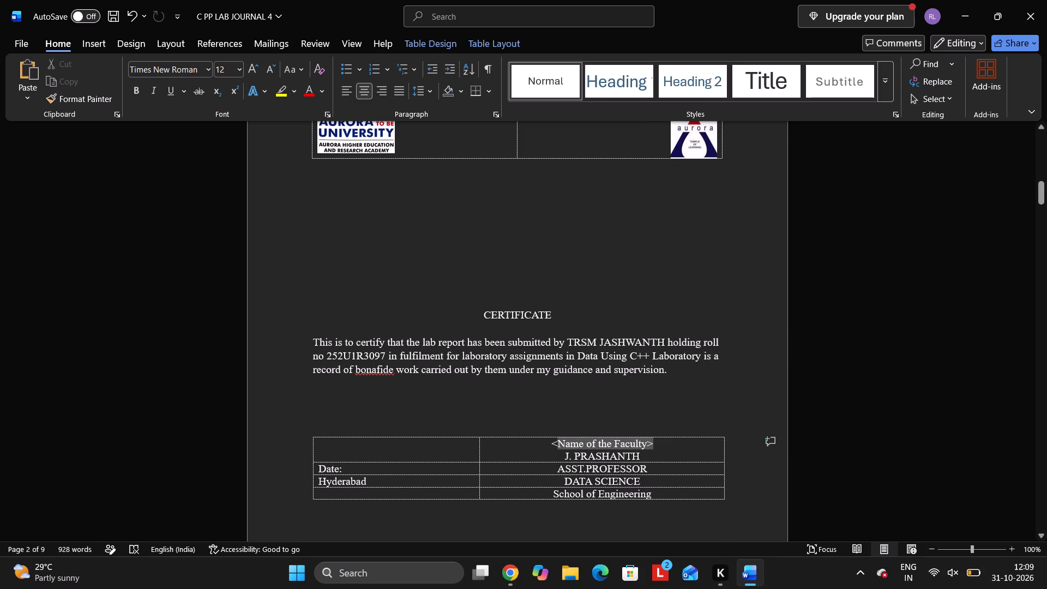
drag(574, 447, 573, 447)
key(BackSpace)
key(BackSpace)
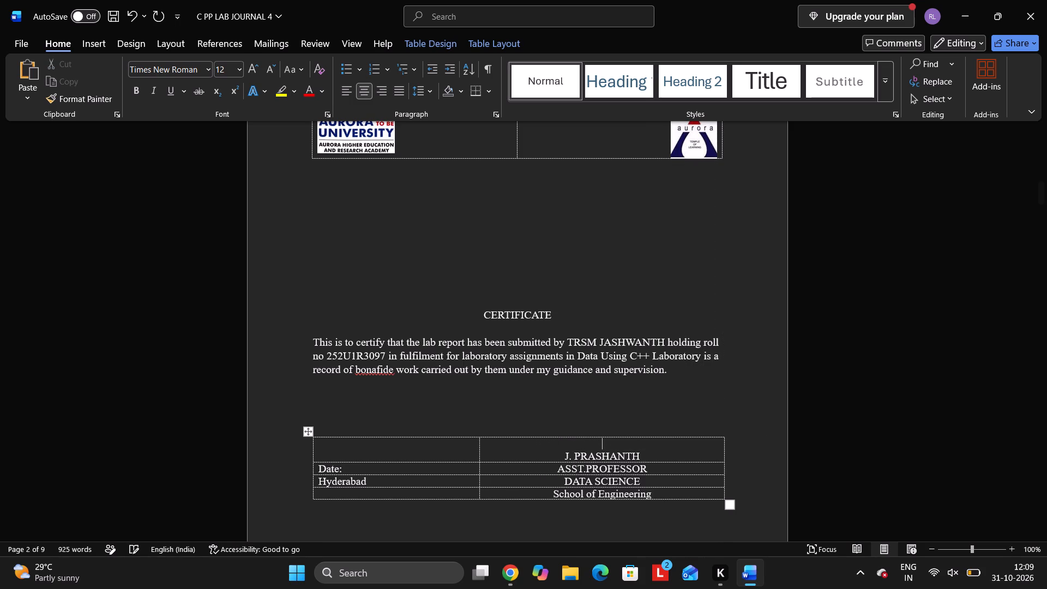
key(BackSpace)
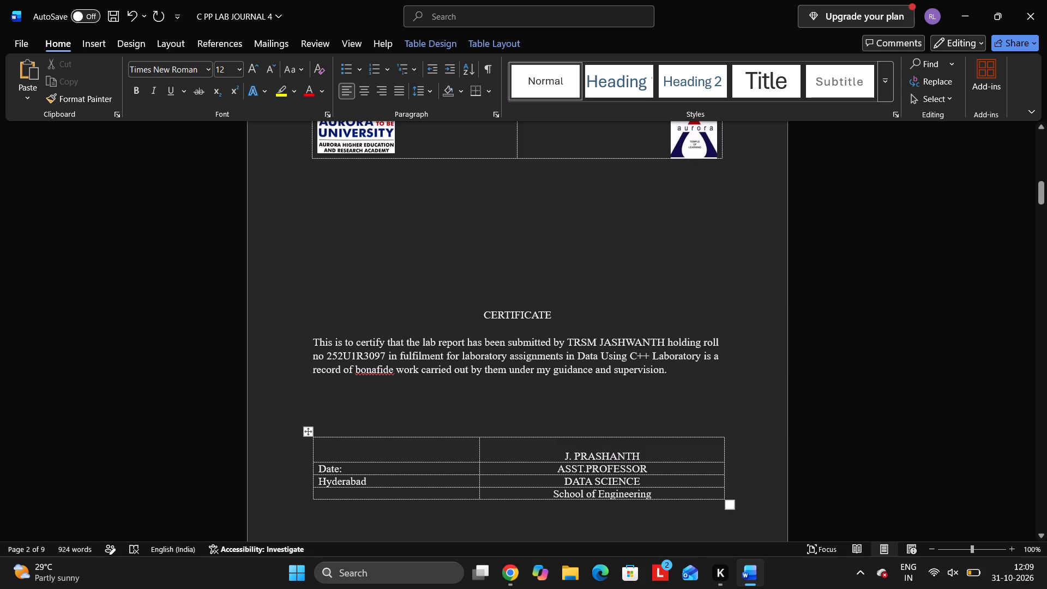
click(478, 458)
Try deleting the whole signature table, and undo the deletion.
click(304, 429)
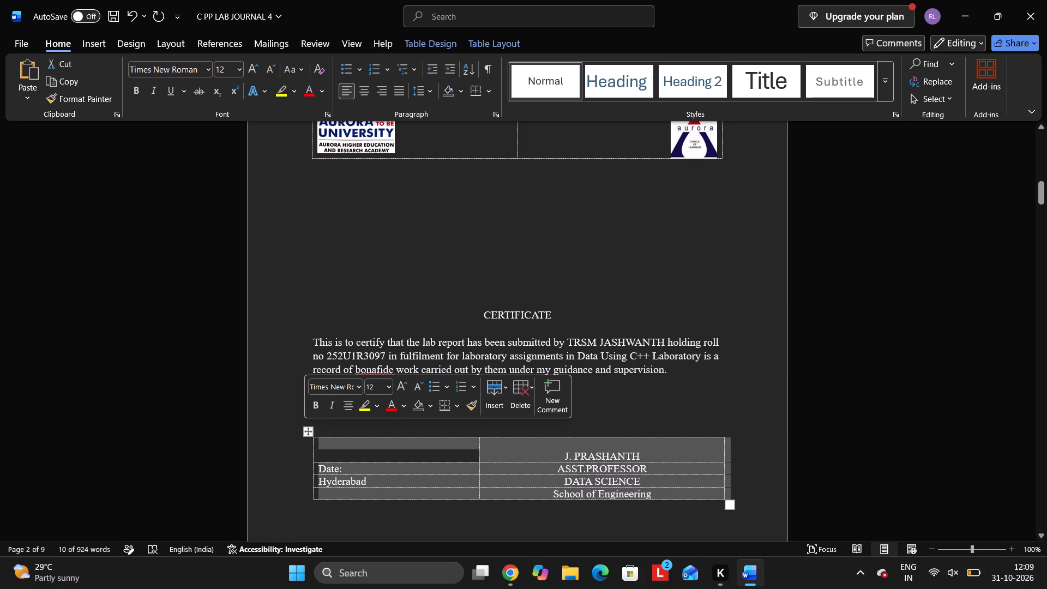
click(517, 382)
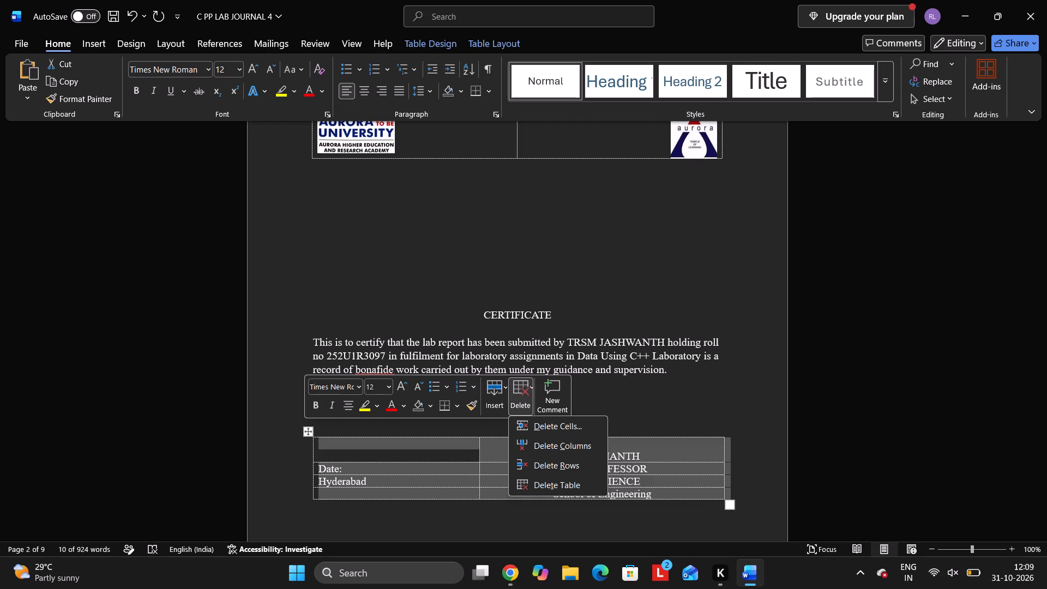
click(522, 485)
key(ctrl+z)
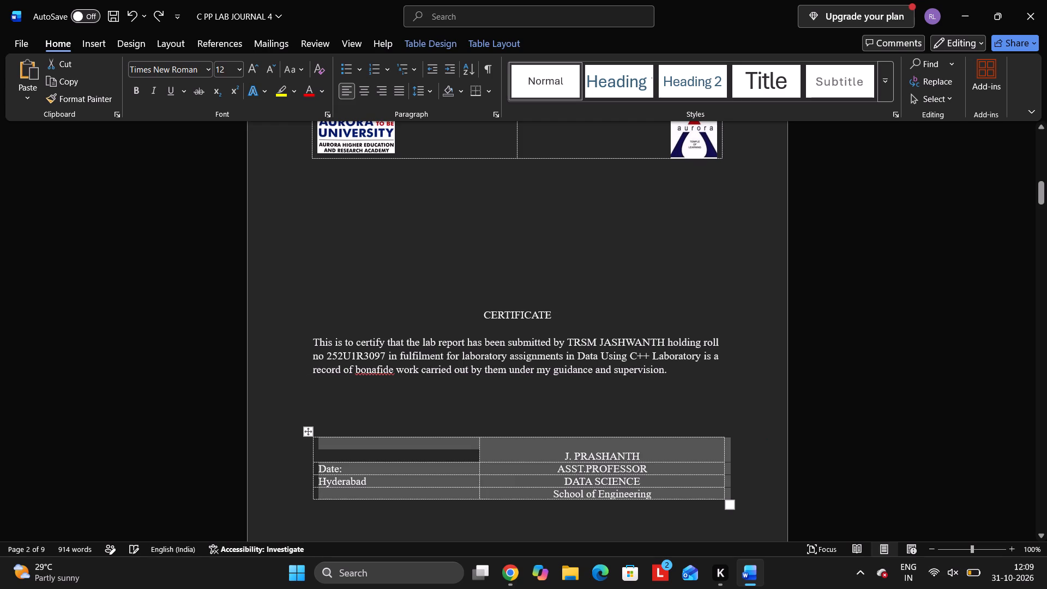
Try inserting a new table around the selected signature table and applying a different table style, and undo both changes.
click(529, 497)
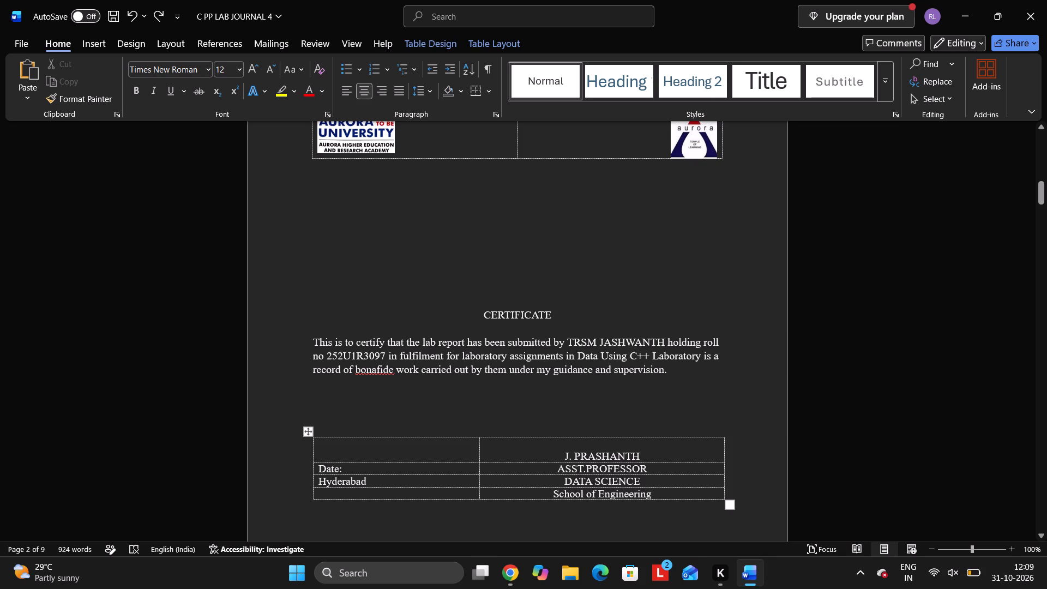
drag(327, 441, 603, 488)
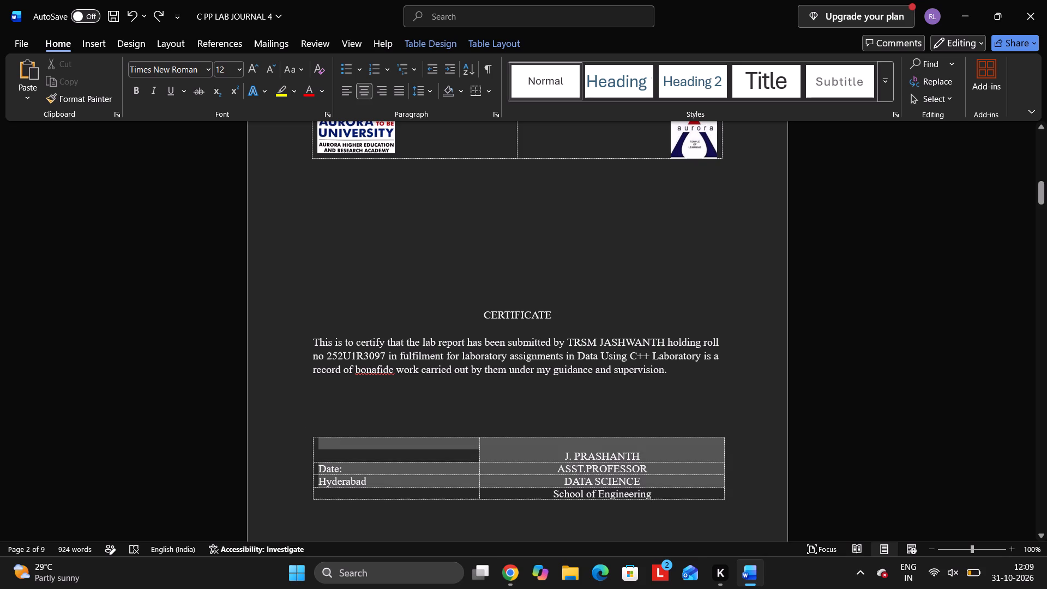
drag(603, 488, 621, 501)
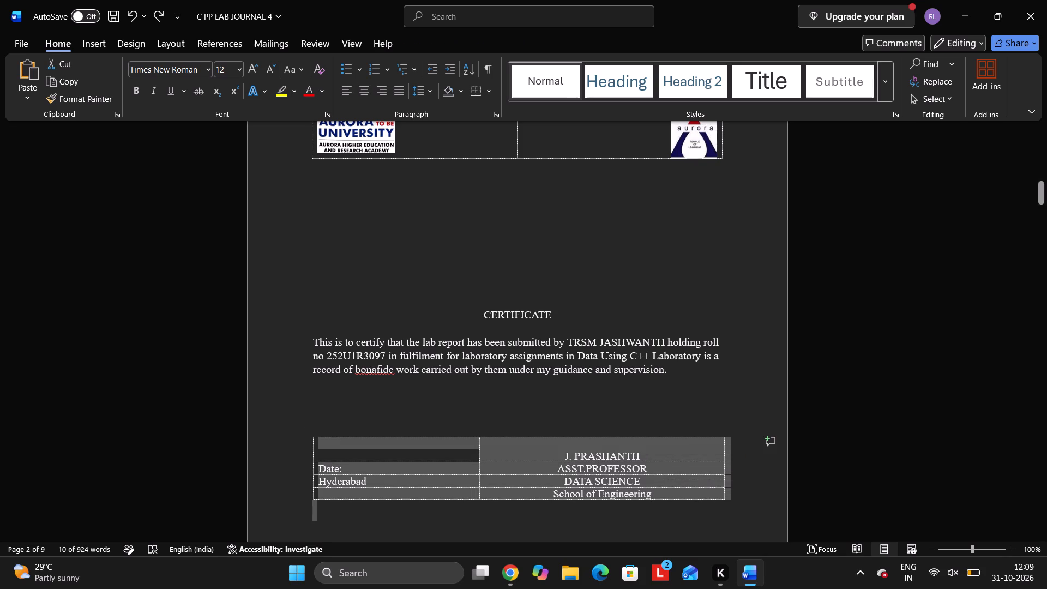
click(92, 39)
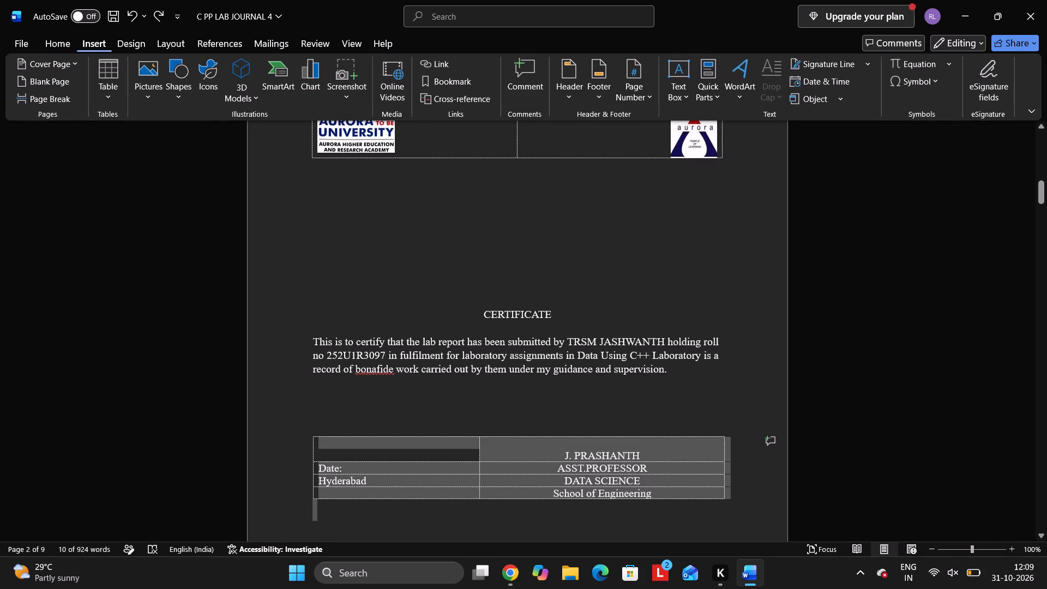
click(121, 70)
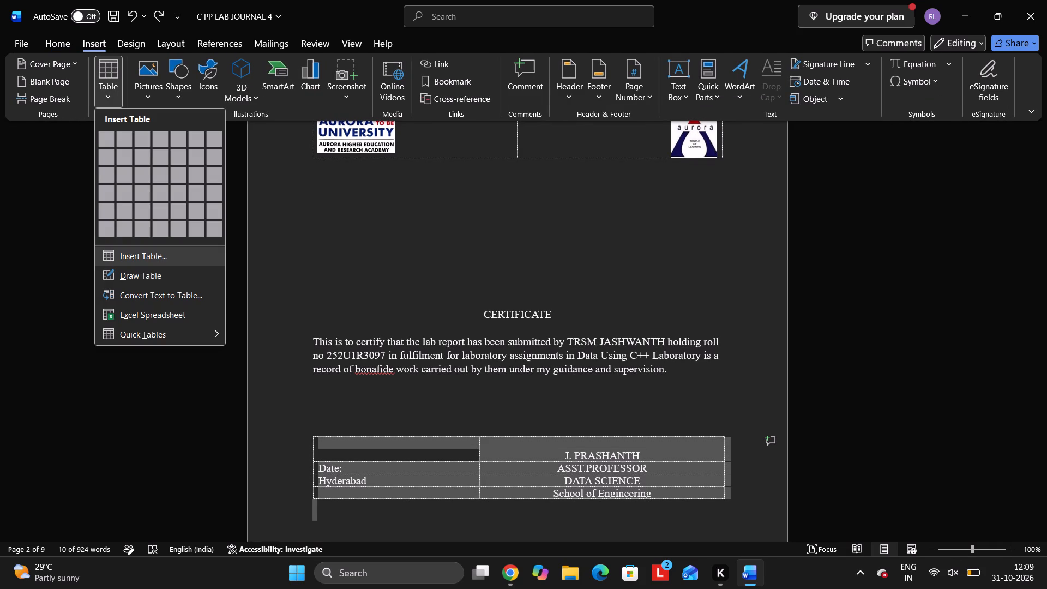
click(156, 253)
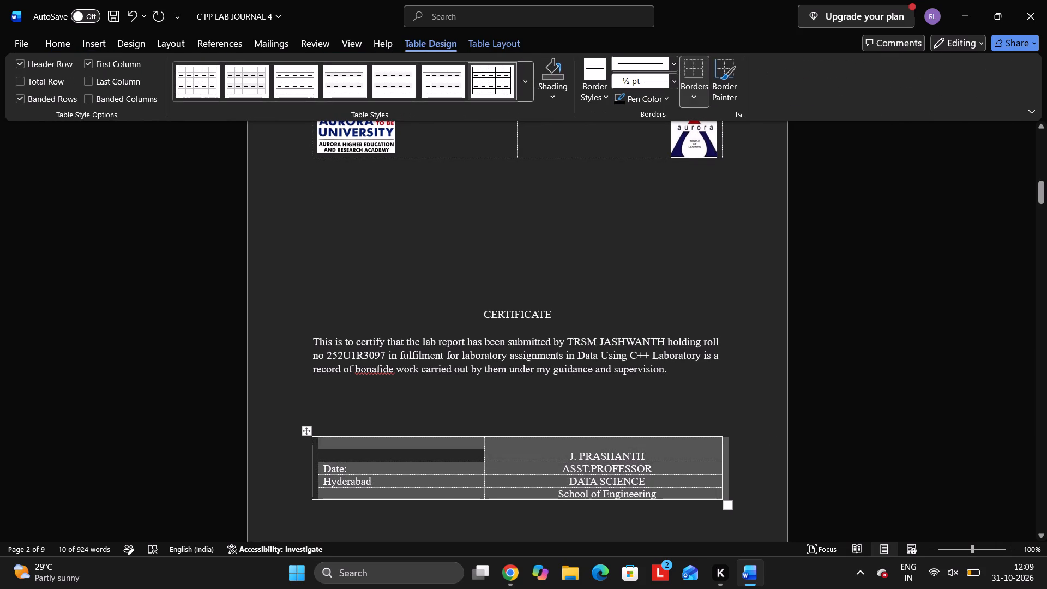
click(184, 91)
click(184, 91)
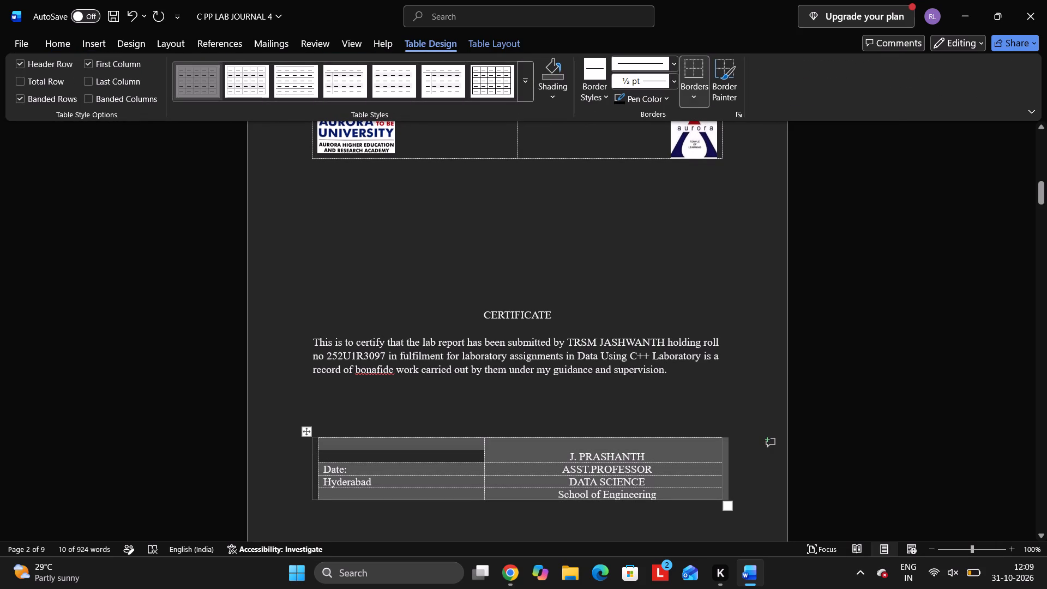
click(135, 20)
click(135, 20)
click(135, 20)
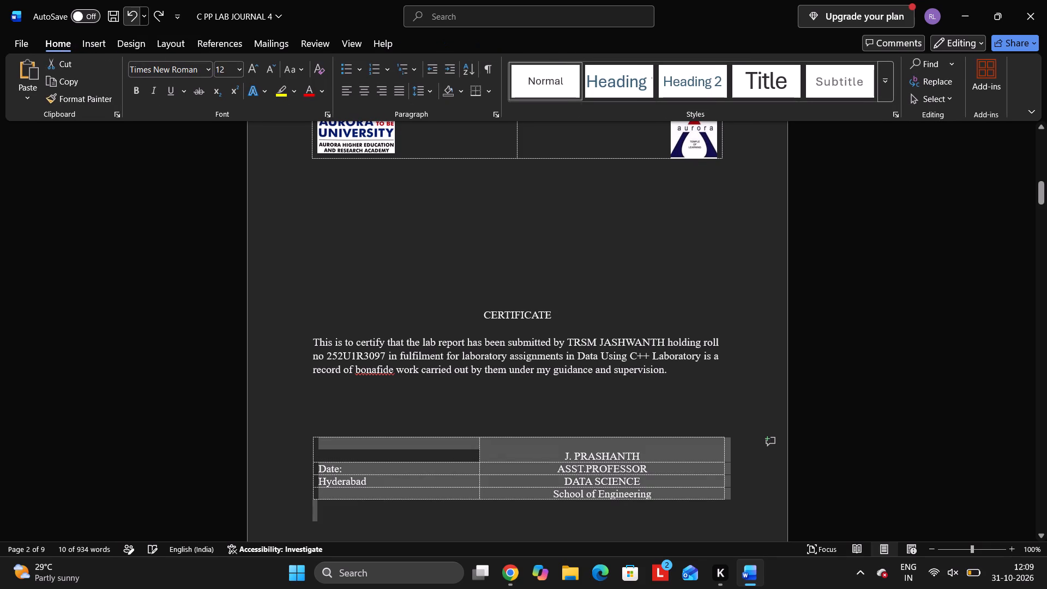
Move the signature table's column divider further right, widening the Date and Hyderabad column and narrowing the faculty column.
click(313, 306)
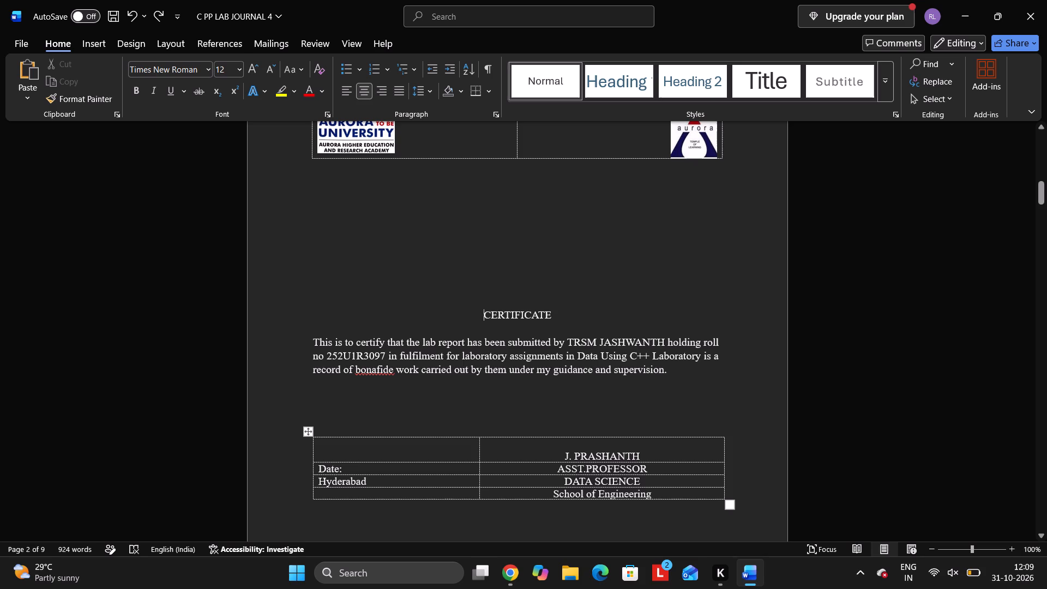
drag(478, 469, 549, 455)
click(583, 517)
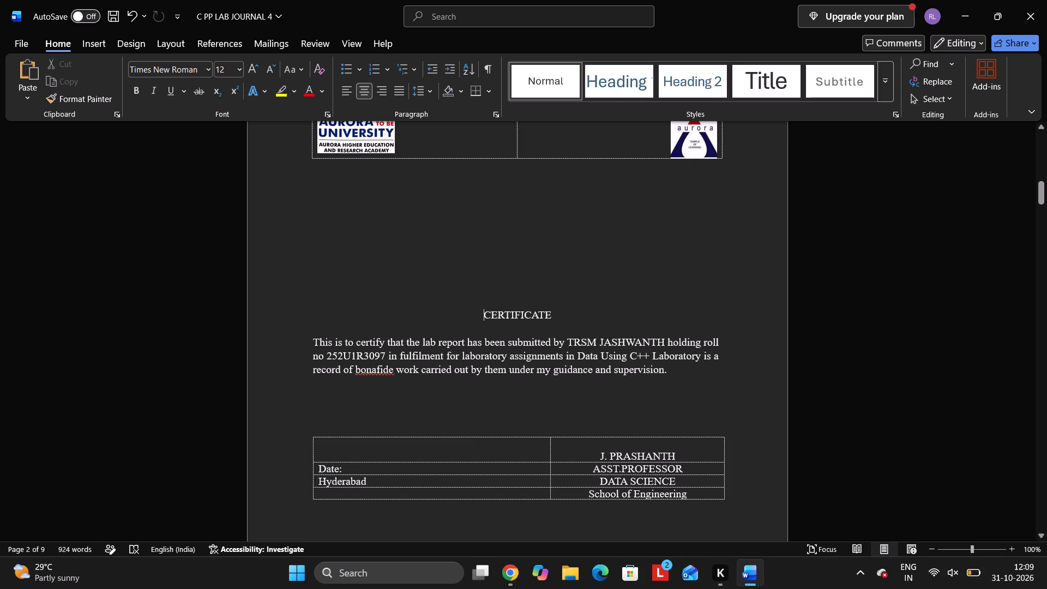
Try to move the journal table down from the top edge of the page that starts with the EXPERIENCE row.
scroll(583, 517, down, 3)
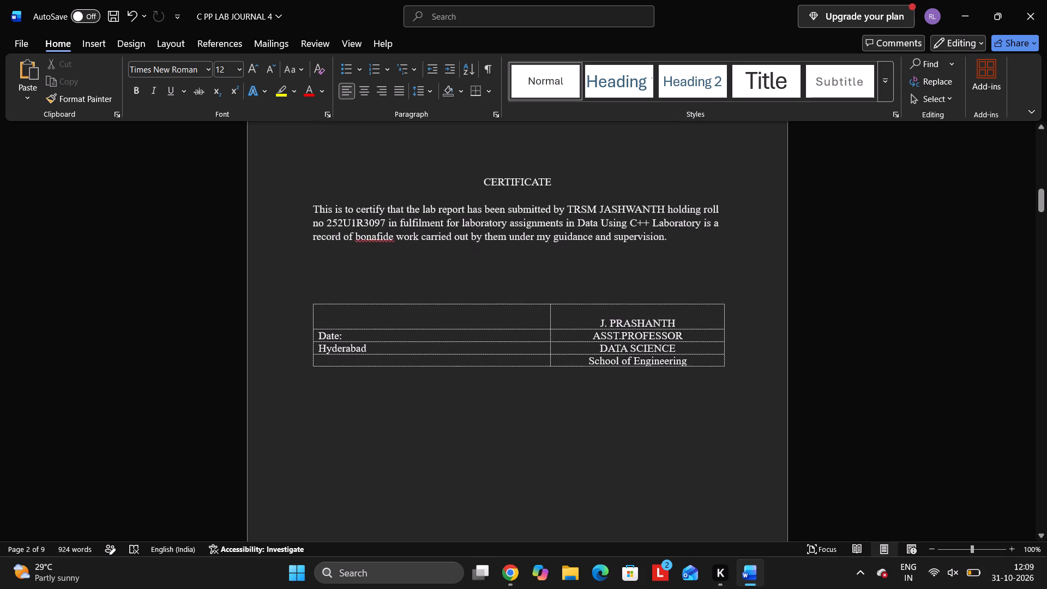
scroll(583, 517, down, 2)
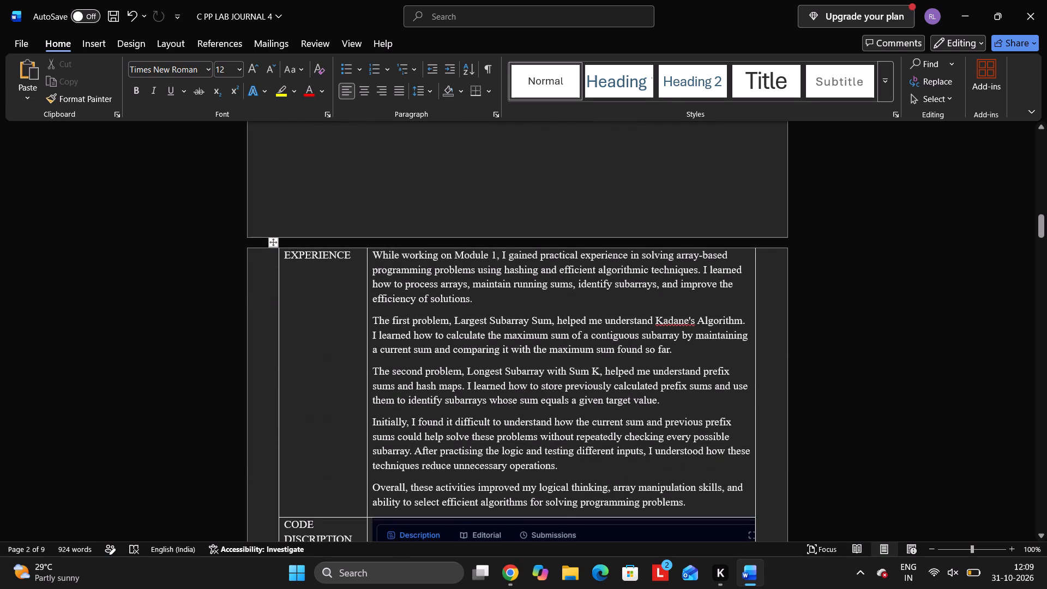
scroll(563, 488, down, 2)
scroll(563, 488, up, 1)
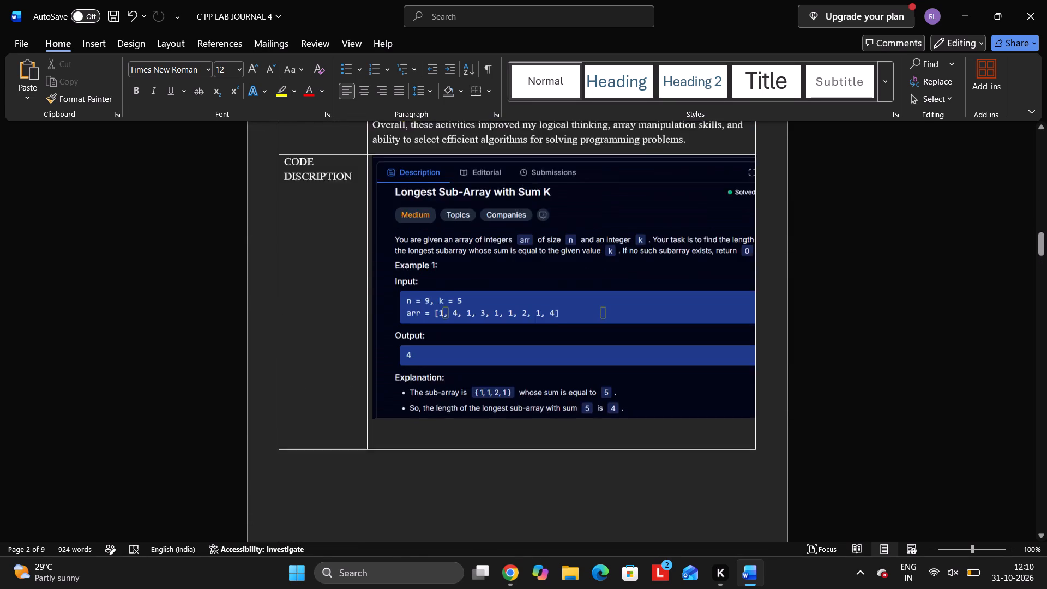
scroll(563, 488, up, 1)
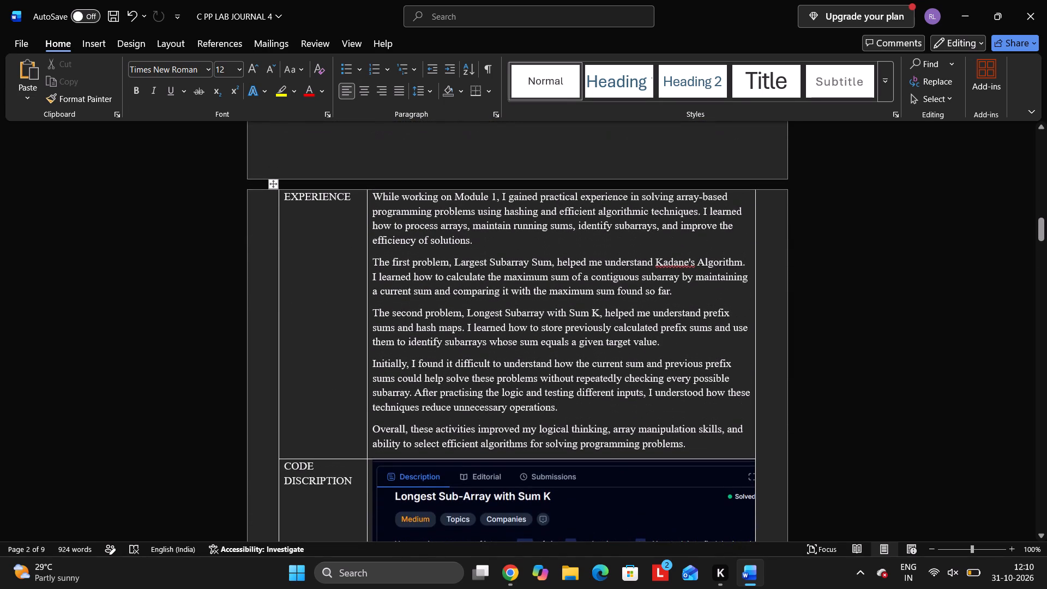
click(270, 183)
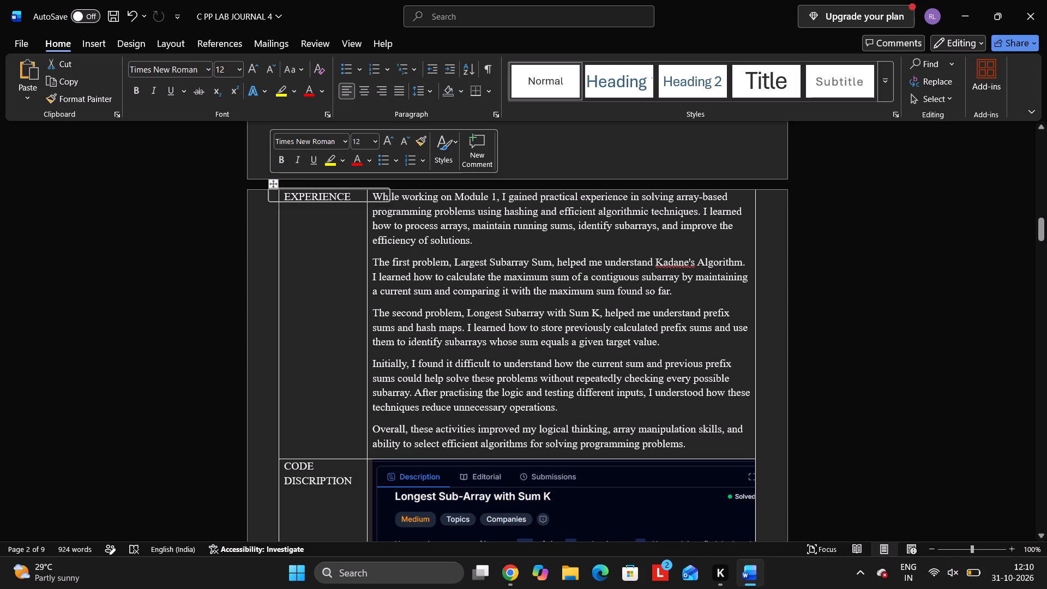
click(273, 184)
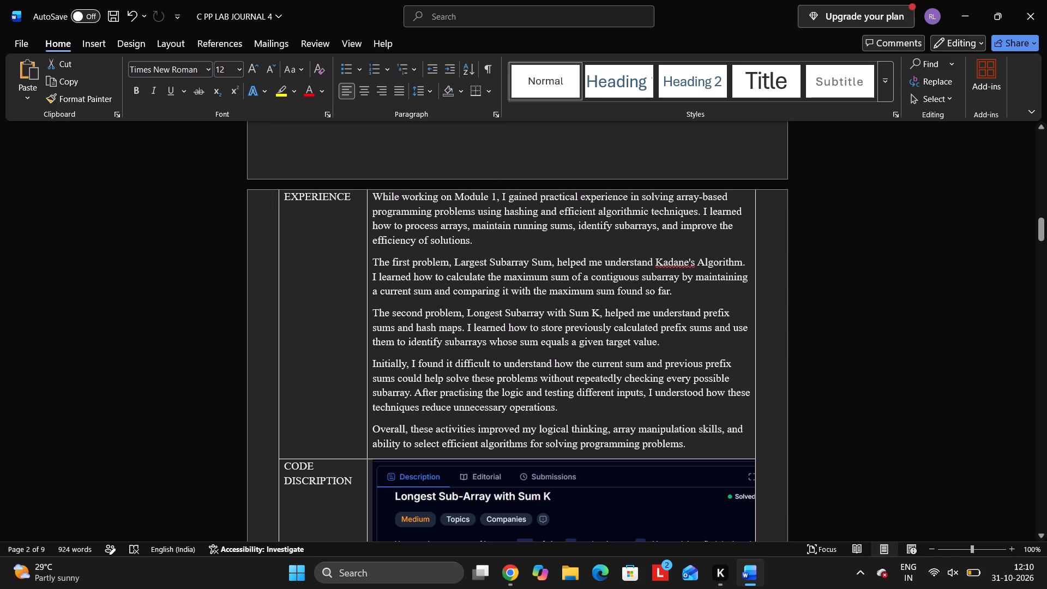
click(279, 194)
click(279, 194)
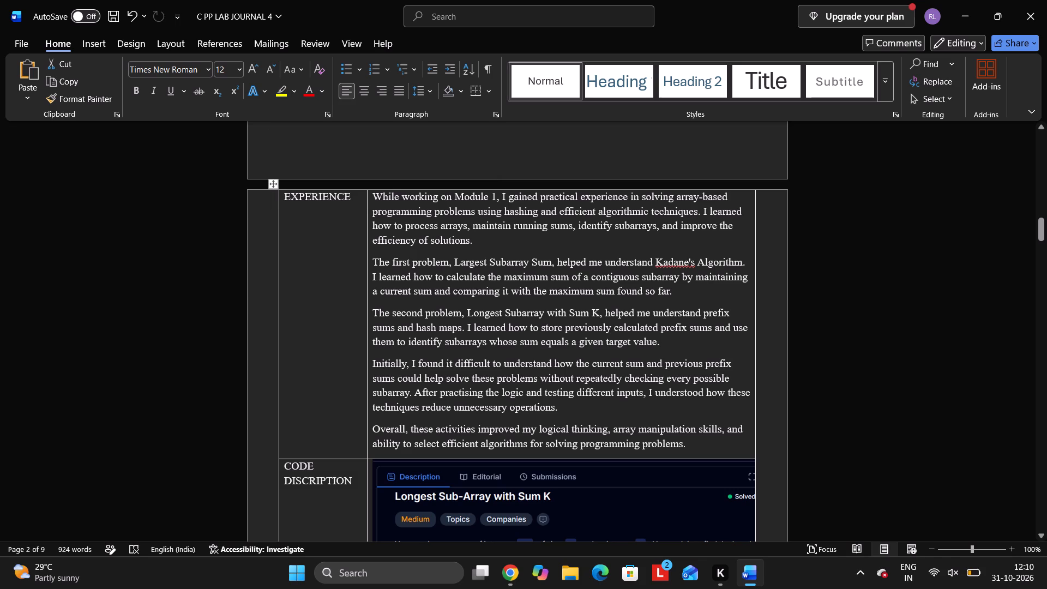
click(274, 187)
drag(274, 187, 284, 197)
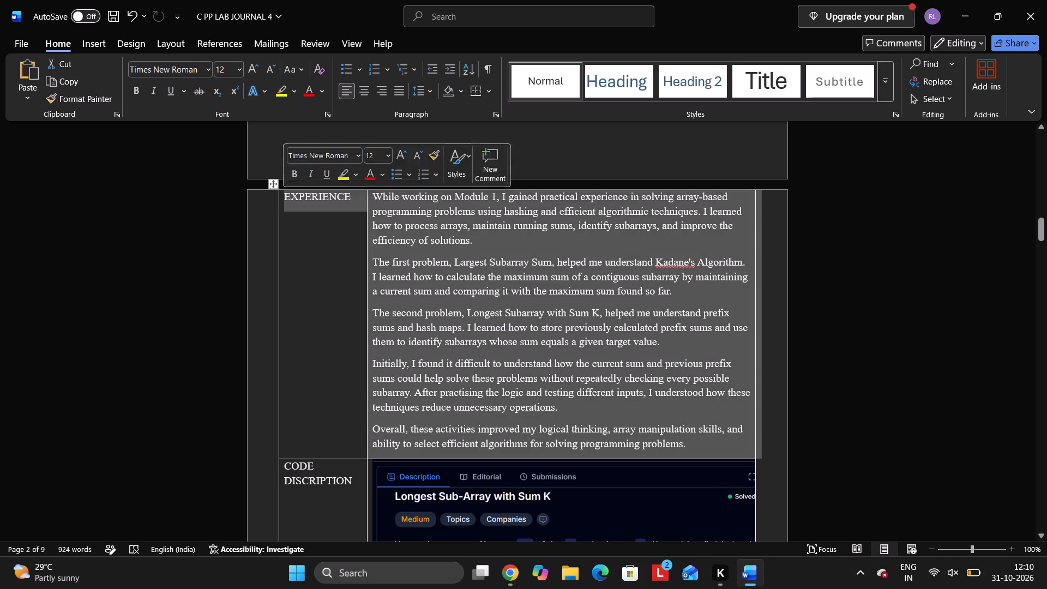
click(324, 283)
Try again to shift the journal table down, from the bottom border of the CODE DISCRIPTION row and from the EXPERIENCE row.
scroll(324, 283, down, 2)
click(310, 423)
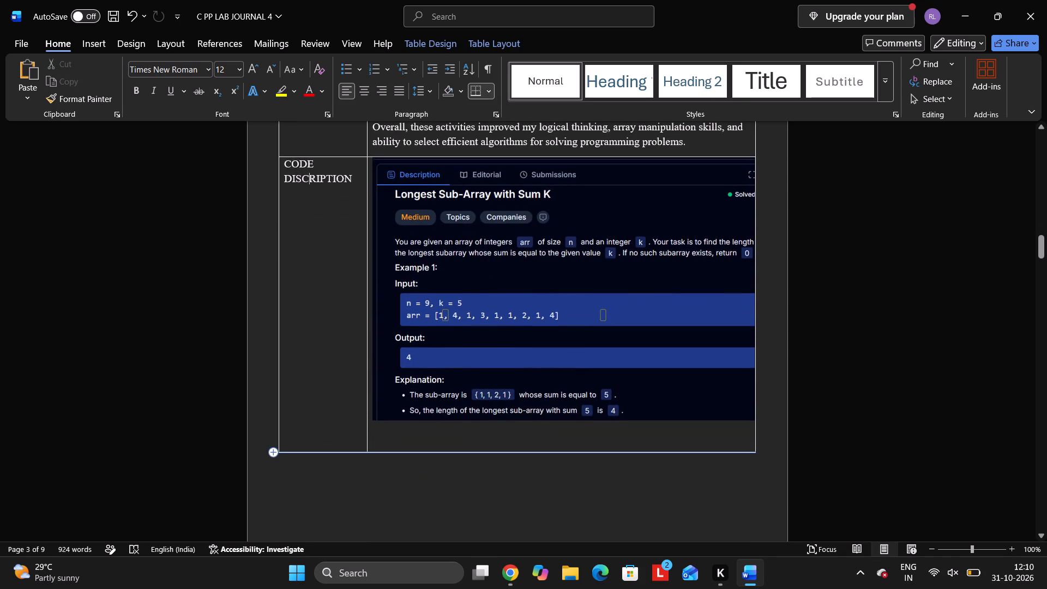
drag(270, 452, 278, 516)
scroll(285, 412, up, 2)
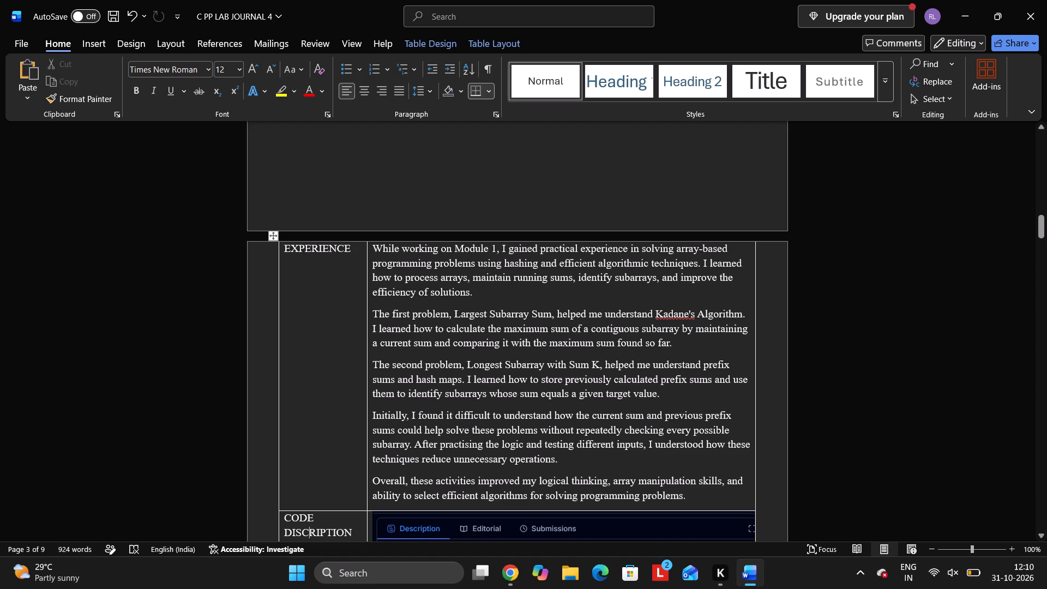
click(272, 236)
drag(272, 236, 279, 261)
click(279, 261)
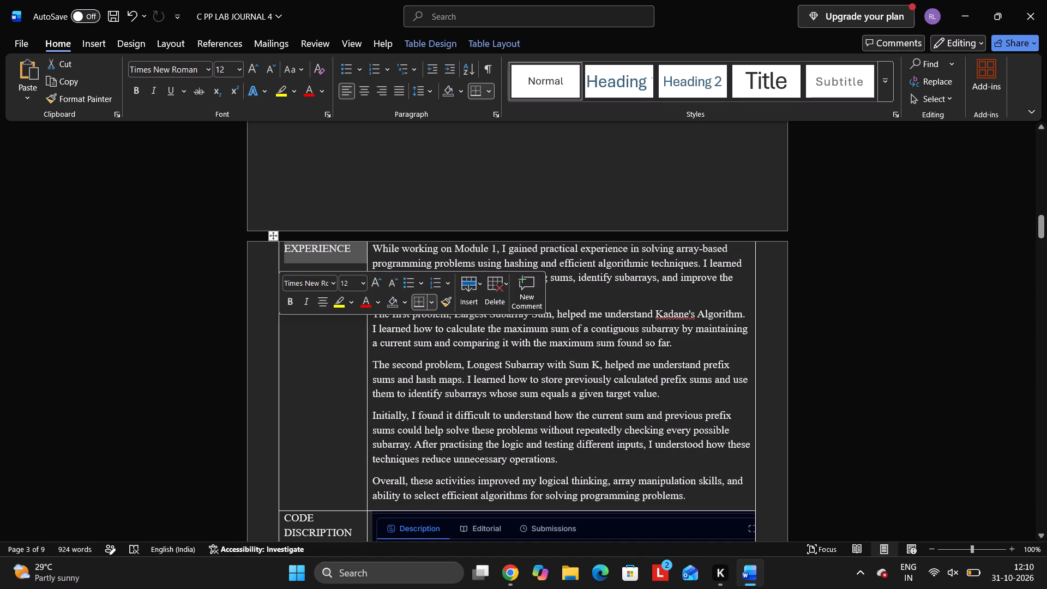
Switch to the learning portal in Chrome, return to its home page, and open the Vector Spaces, Basis and Dimension practice set.
click(970, 5)
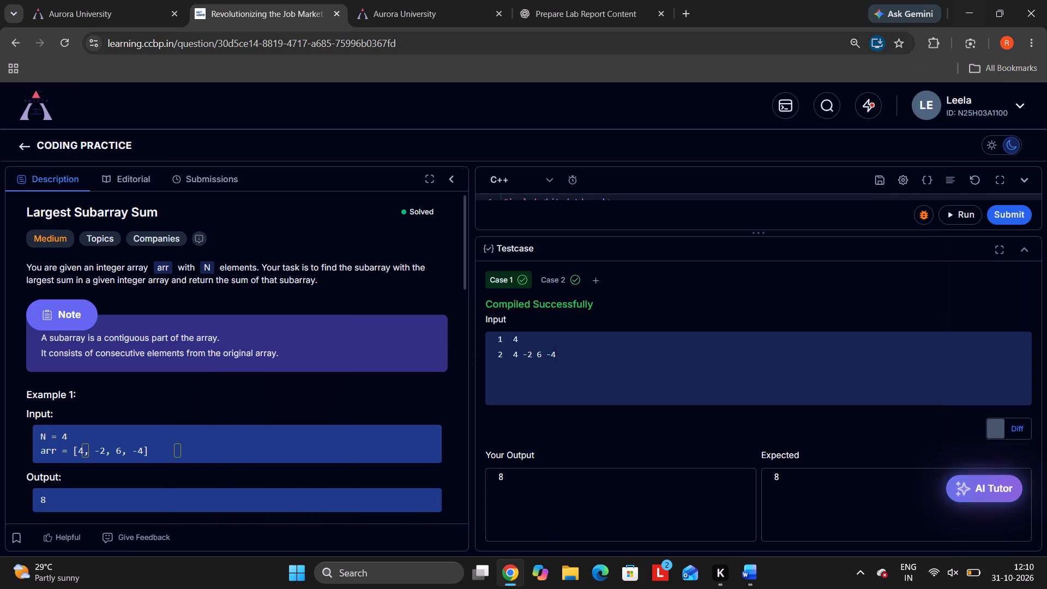
click(17, 140)
click(20, 142)
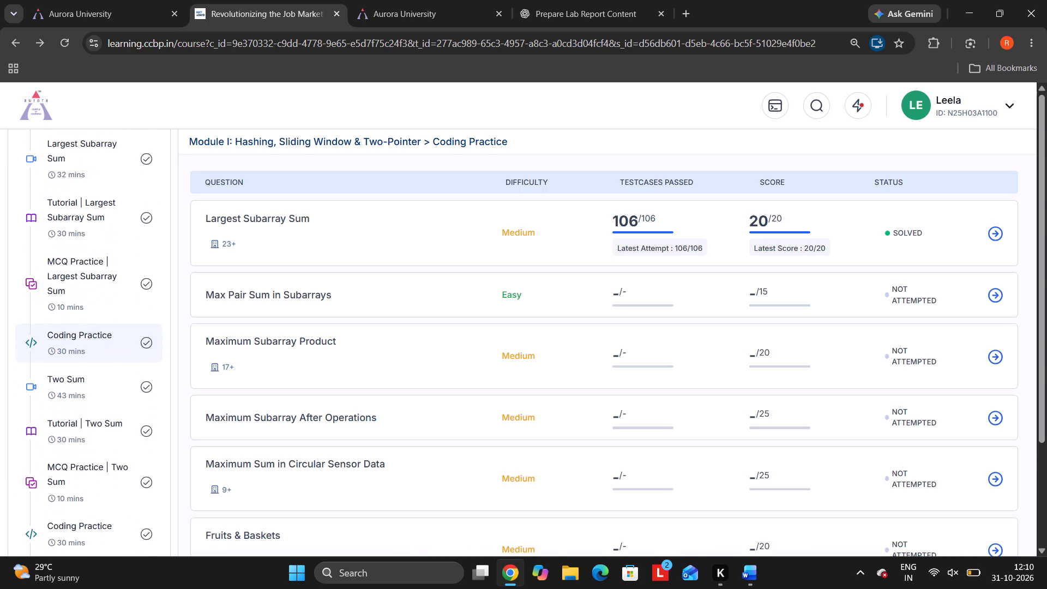
click(39, 106)
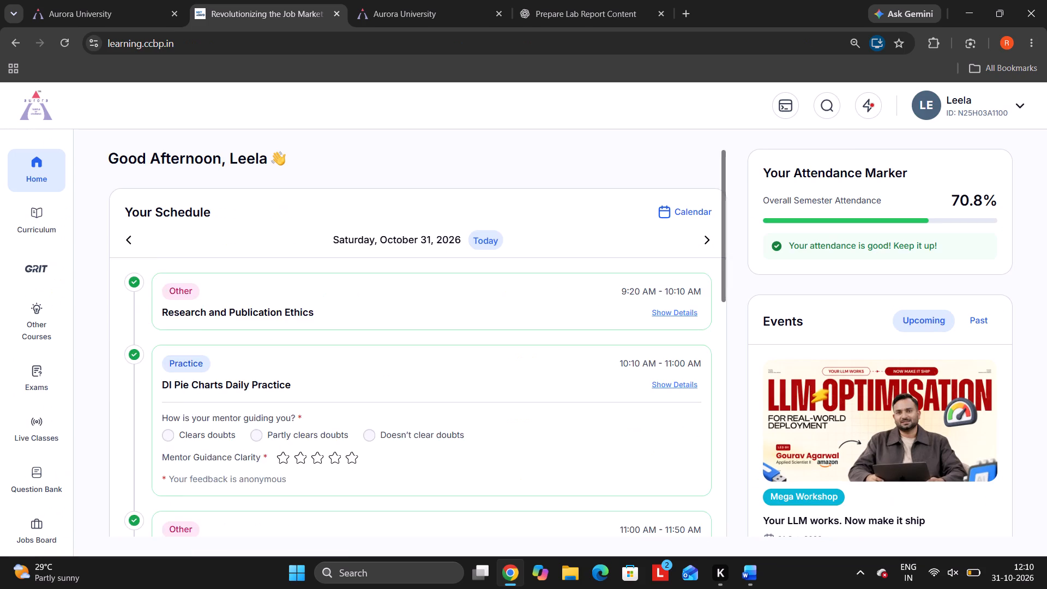
click(296, 292)
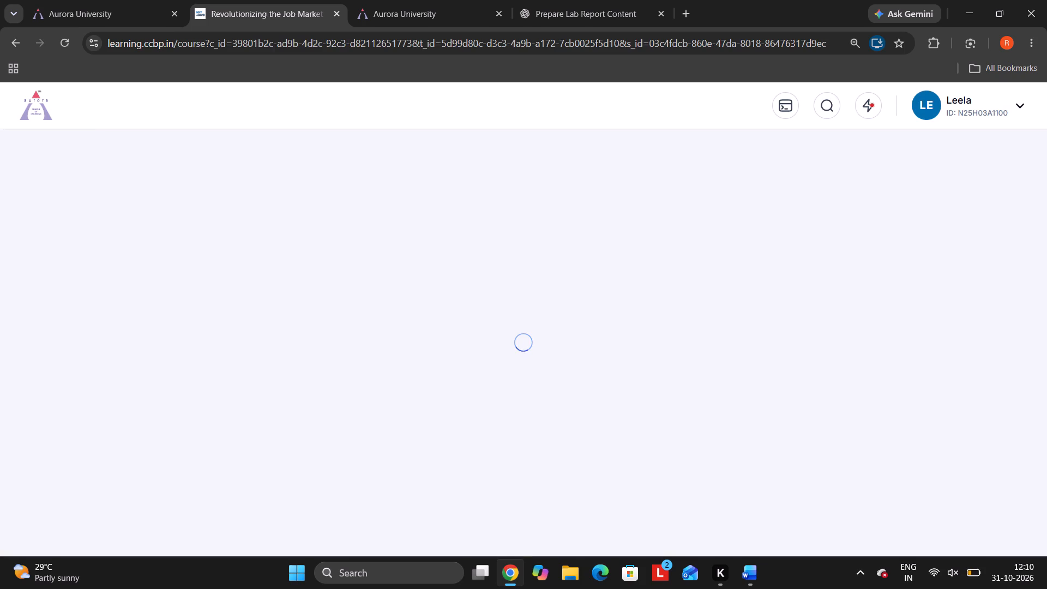
Browse the Linear Algebra and Calculus course outline to reach the in-class quiz on Dot Product and Cross Product.
click(82, 158)
scroll(82, 158, up, 7)
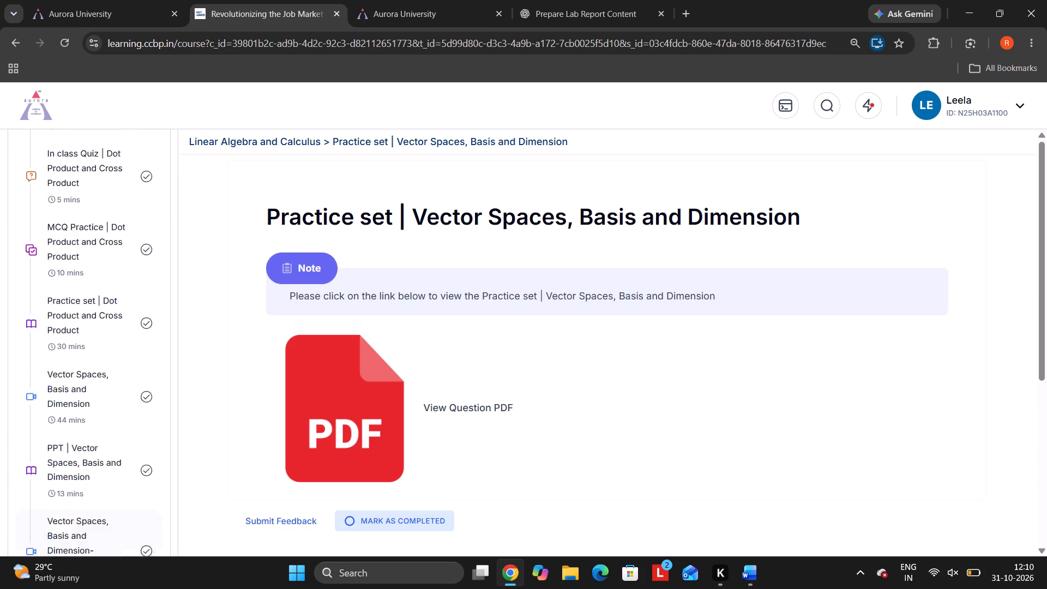
scroll(82, 158, up, 6)
click(88, 197)
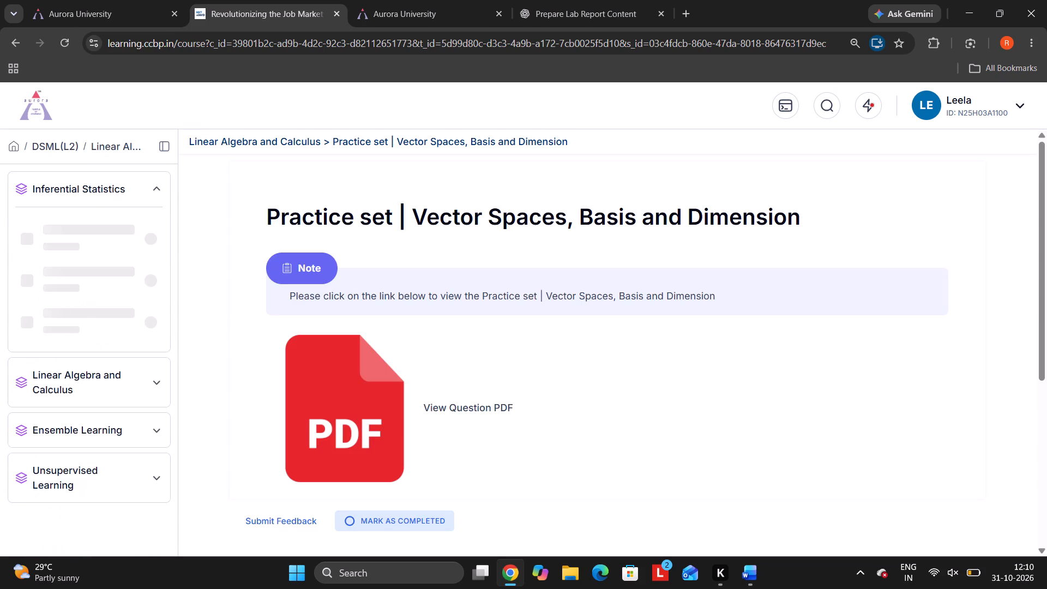
scroll(104, 320, down, 1)
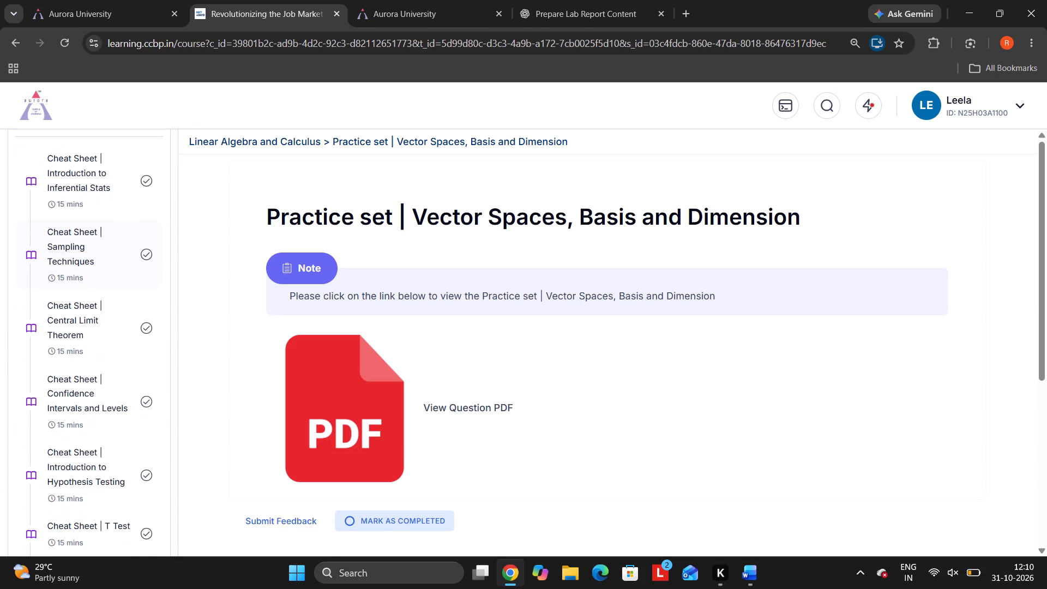
Expand the Linear Algebra and Calculus section in the course outline.
scroll(104, 320, down, 1)
right_click(104, 320)
scroll(97, 230, down, 2)
scroll(194, 188, down, 2)
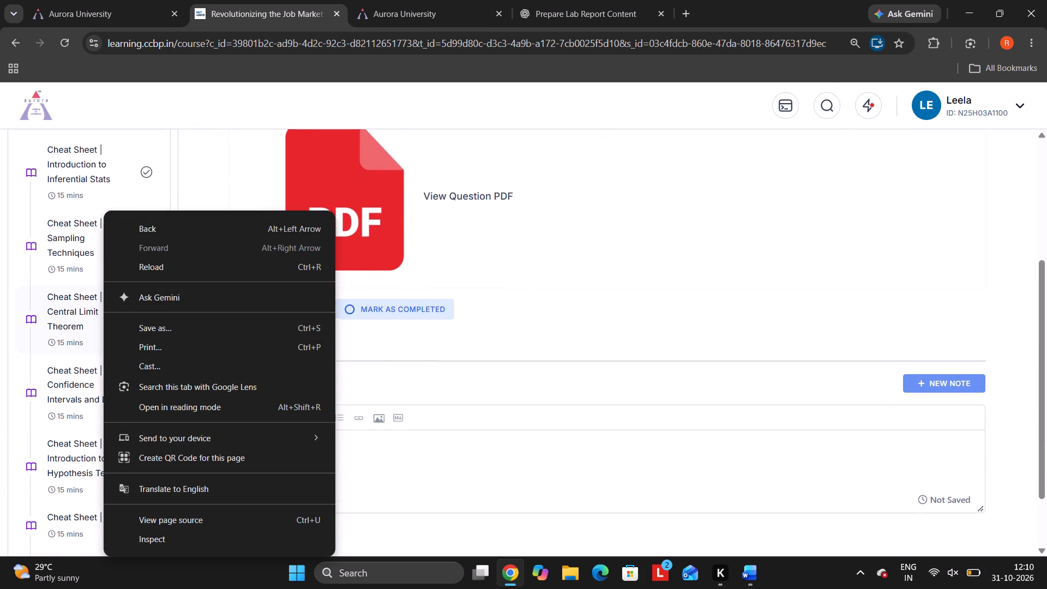
scroll(135, 180, down, 6)
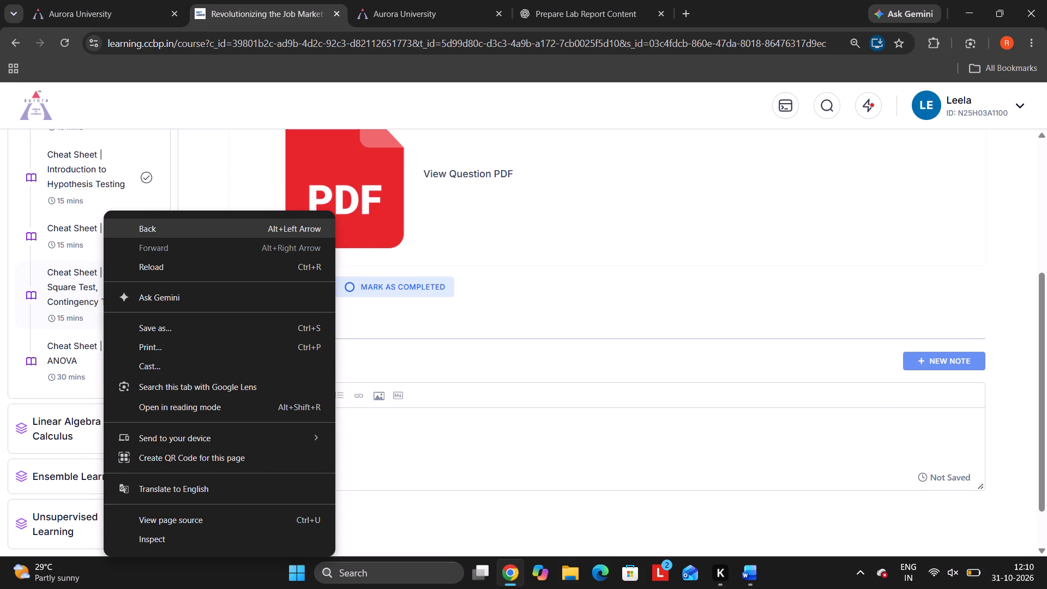
click(40, 432)
Find and open the in-class quiz on Dot Product and Cross Product in the Linear Algebra and Calculus outline.
scroll(84, 311, up, 2)
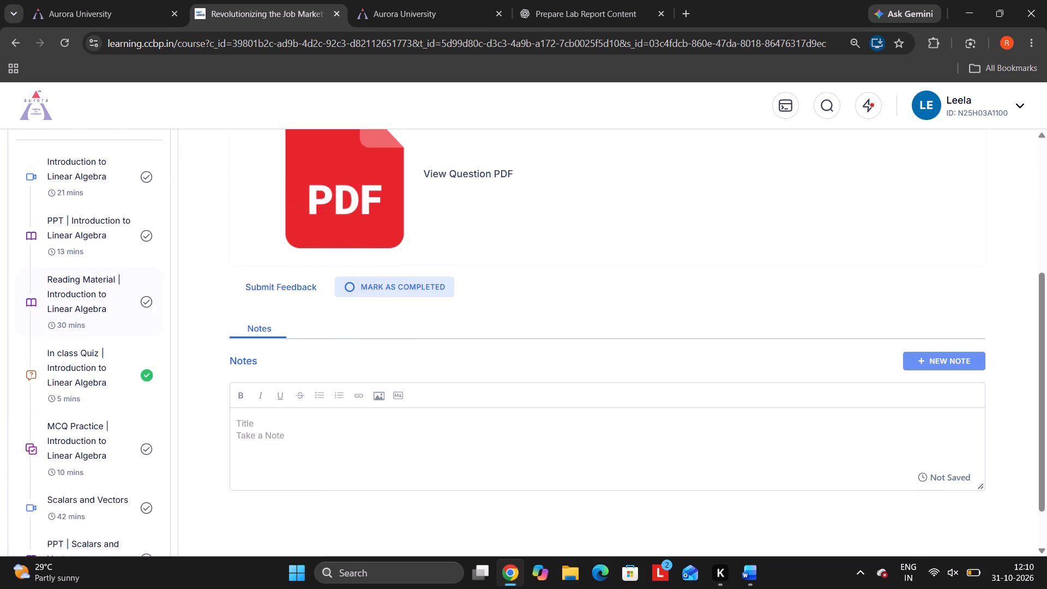
scroll(84, 311, up, 3)
scroll(84, 311, down, 2)
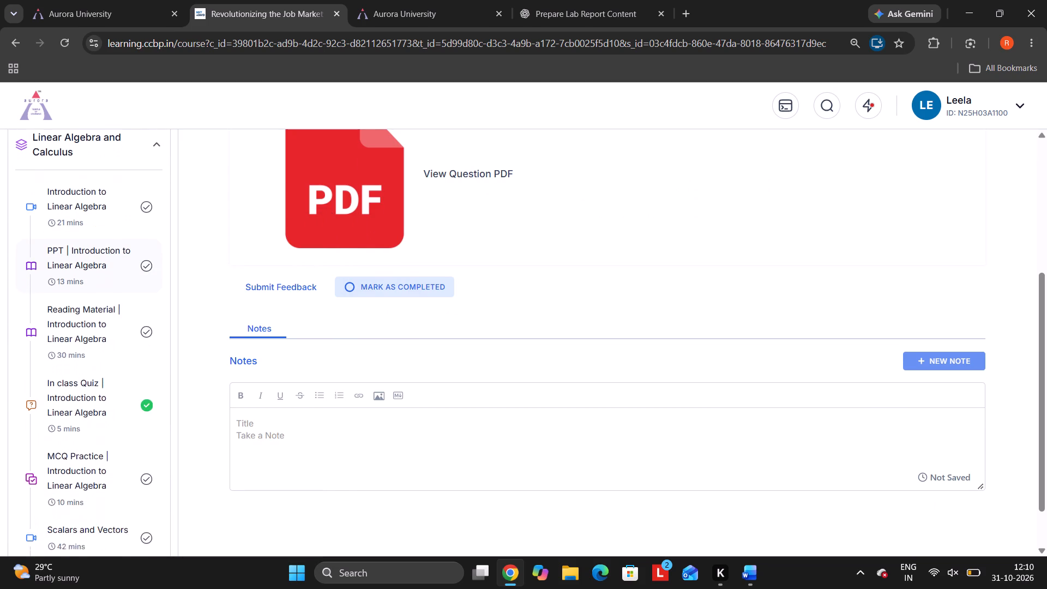
scroll(84, 311, down, 3)
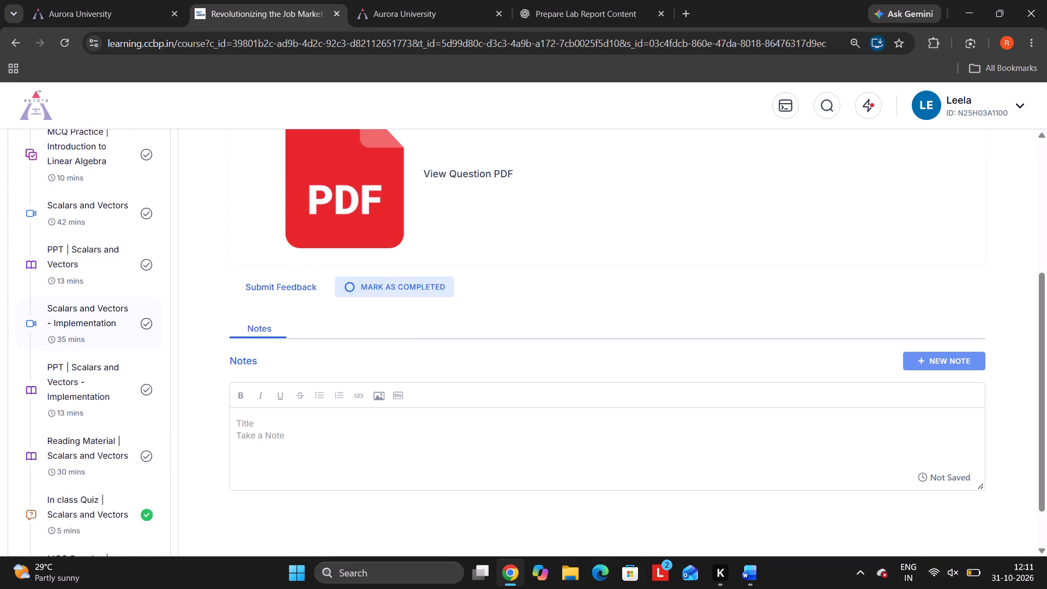
scroll(84, 311, down, 3)
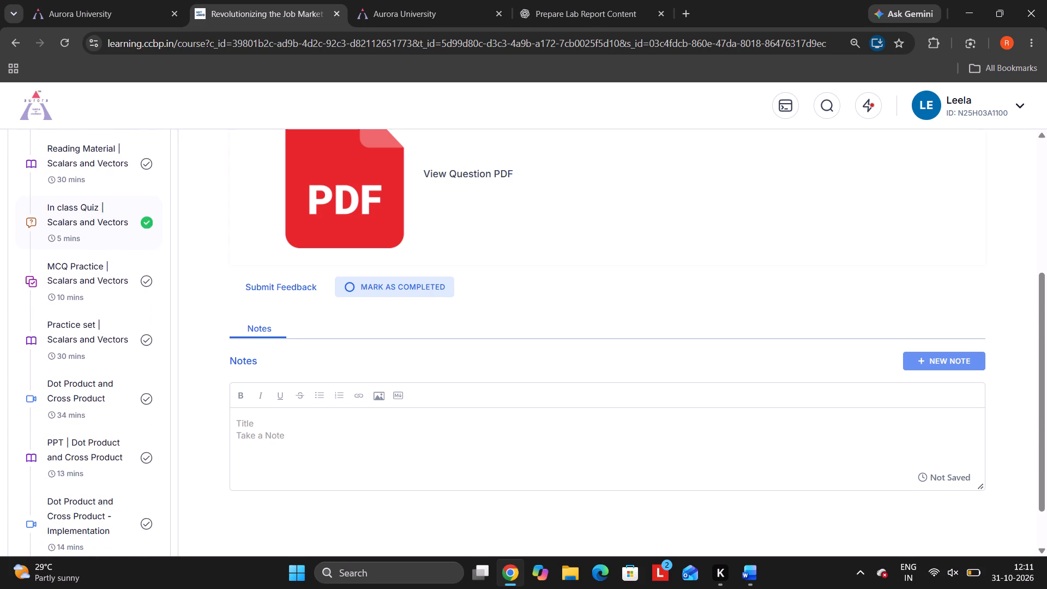
scroll(84, 311, down, 1)
scroll(131, 382, down, 1)
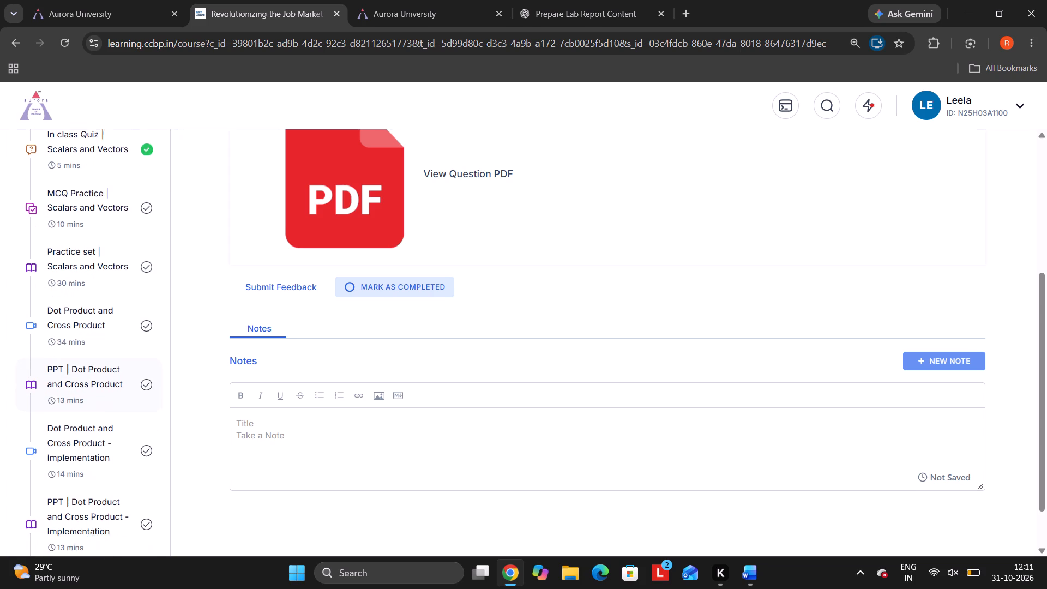
scroll(131, 382, down, 2)
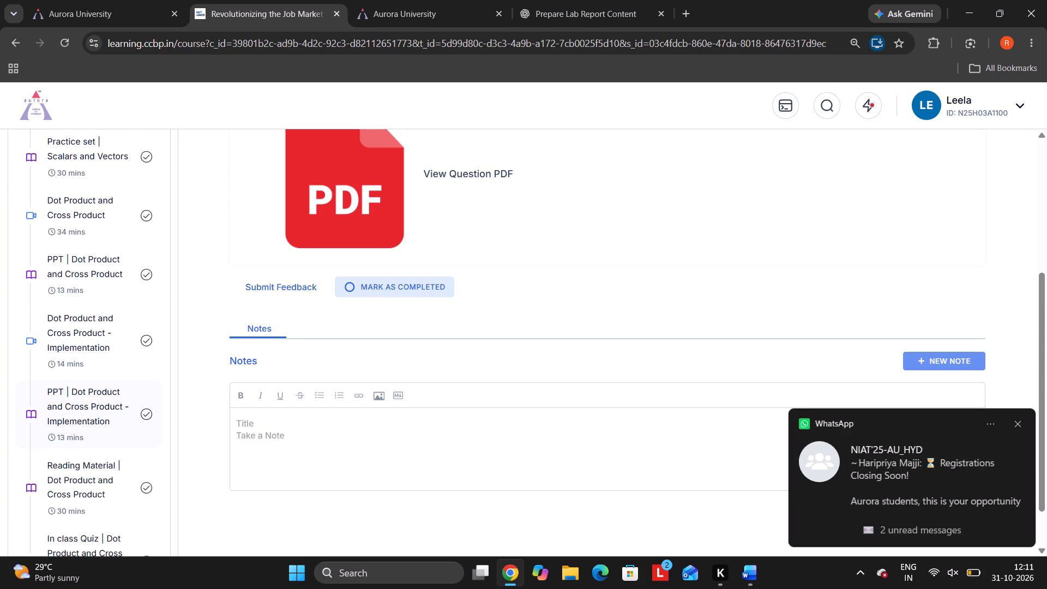
scroll(131, 382, down, 2)
click(110, 435)
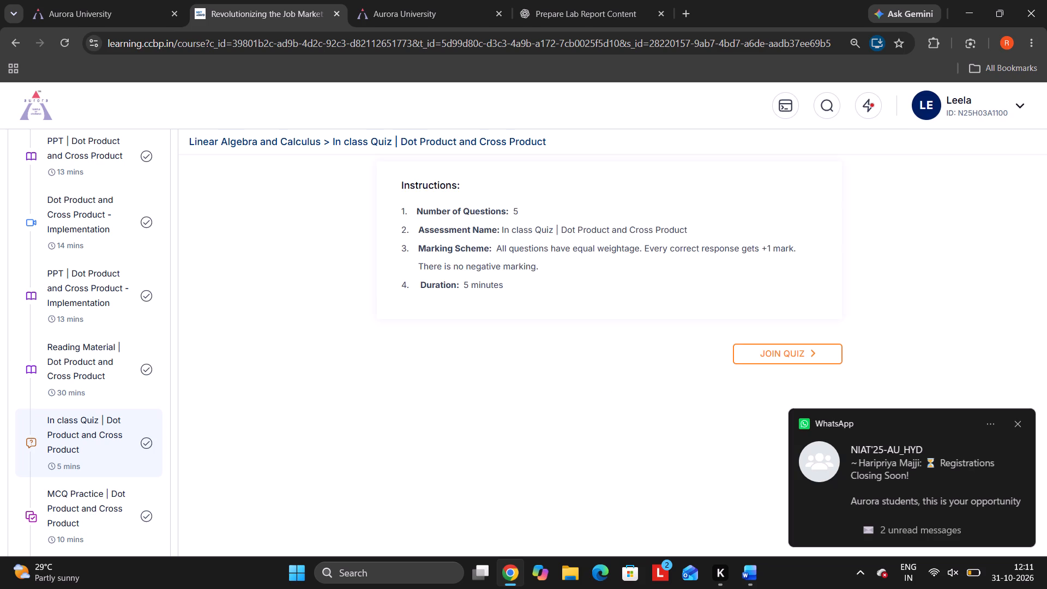
Start joining the live Dot Product and Cross Product quiz and make the quiz code entry ready for input.
click(757, 351)
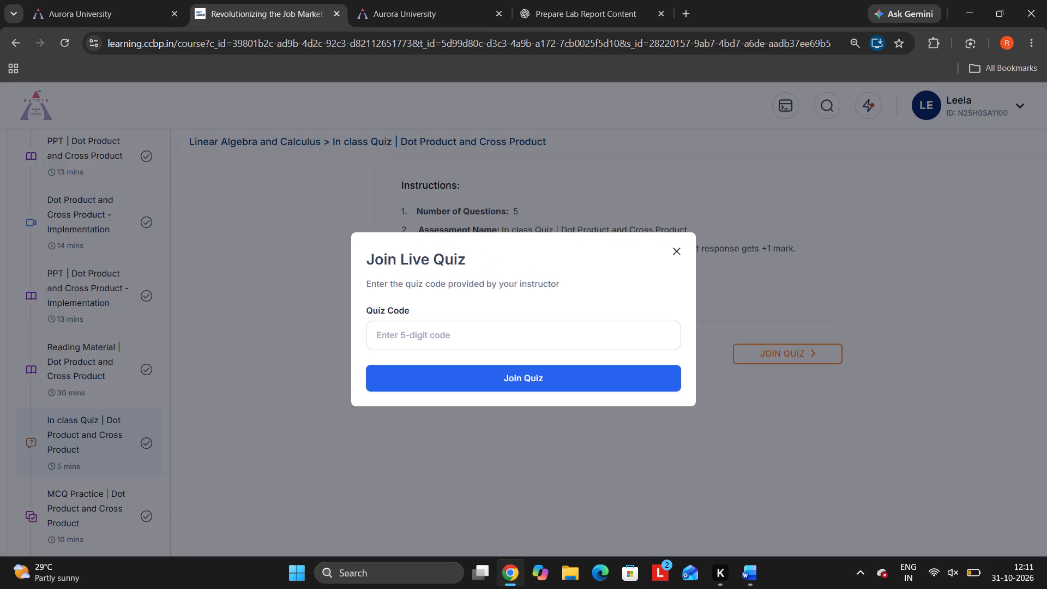
click(575, 345)
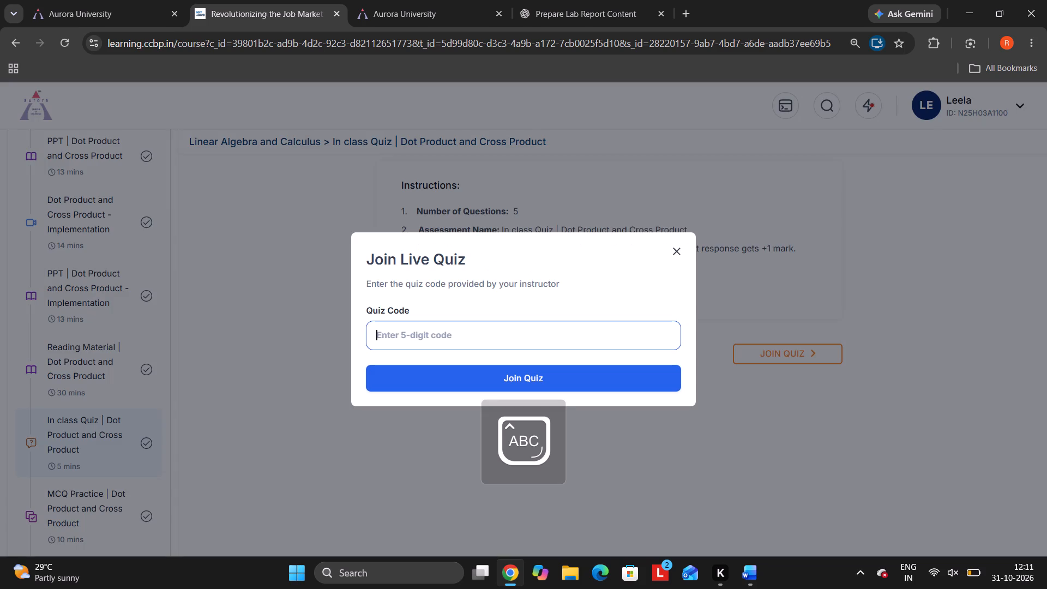
Enter the instructor's quiz code and join the live Dot Product and Cross Product quiz.
key(l)
key(1)
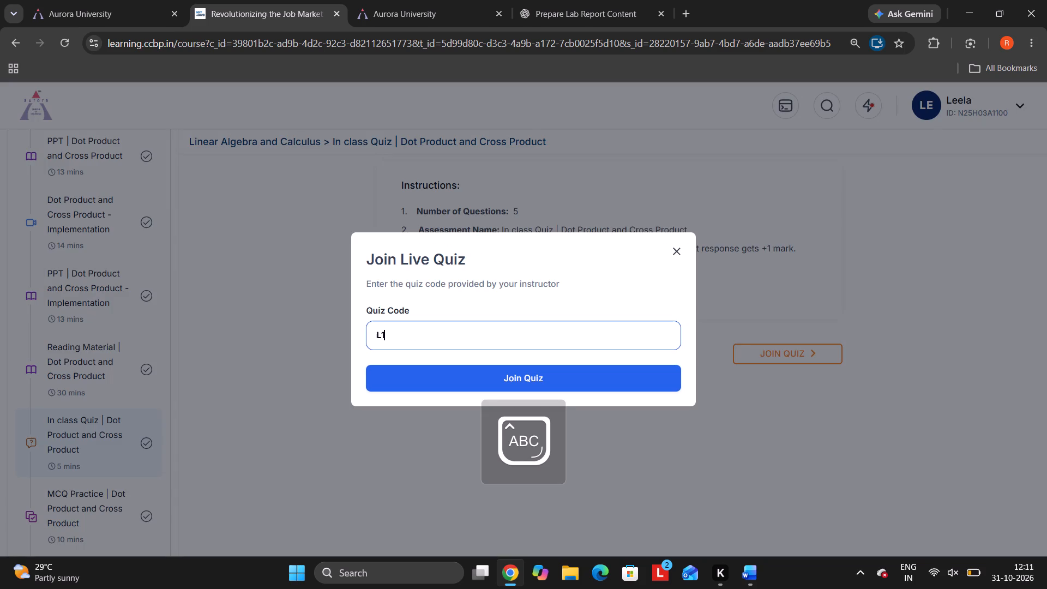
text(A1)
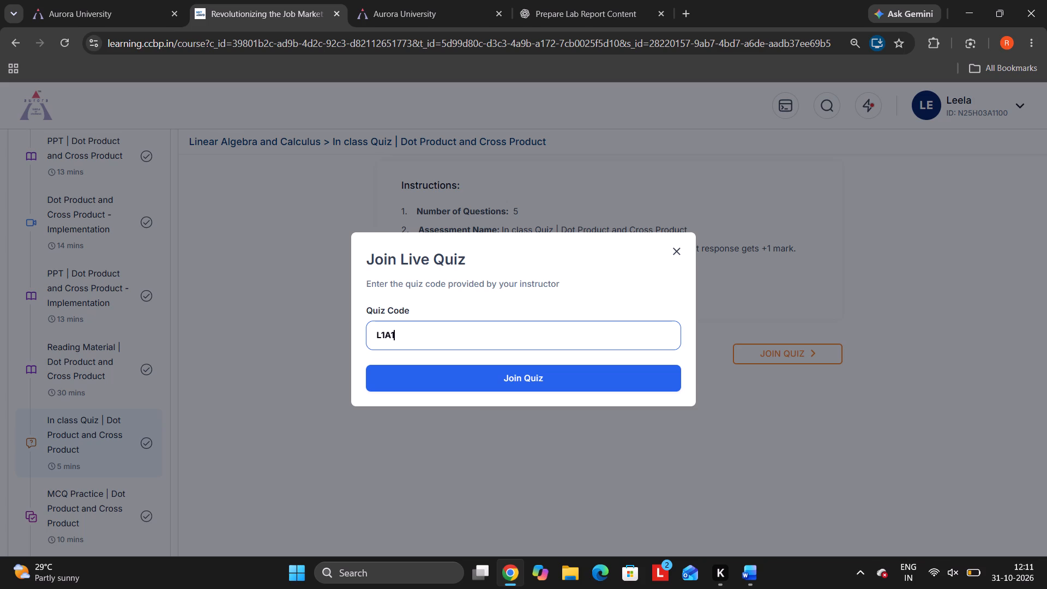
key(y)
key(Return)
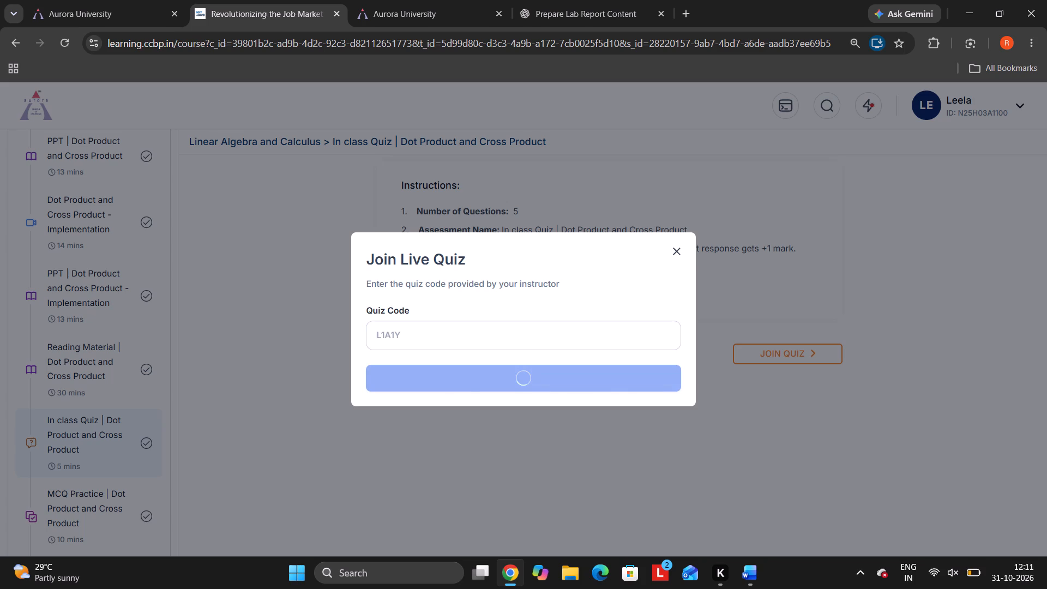
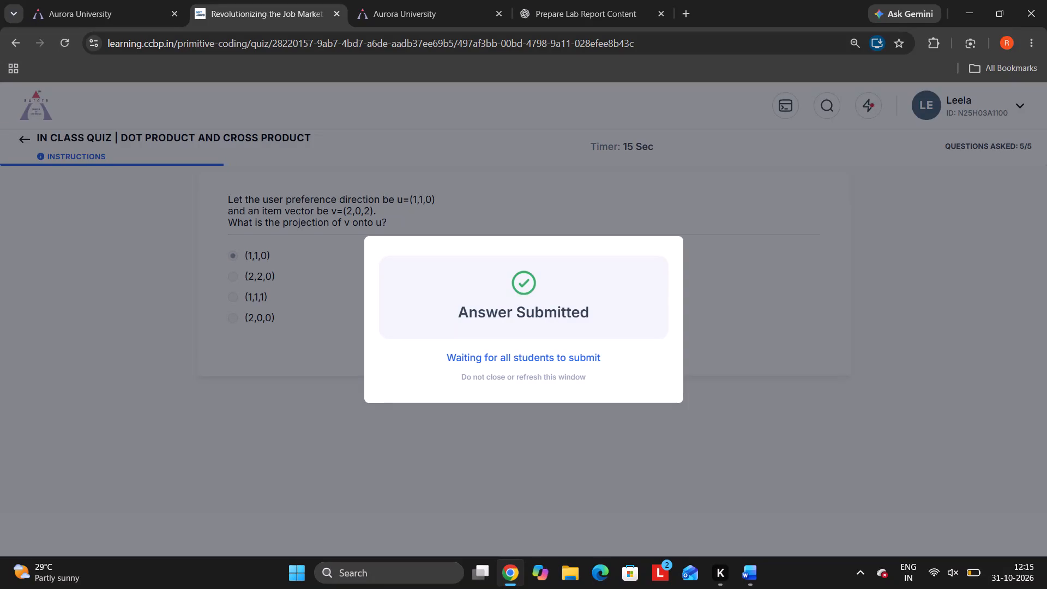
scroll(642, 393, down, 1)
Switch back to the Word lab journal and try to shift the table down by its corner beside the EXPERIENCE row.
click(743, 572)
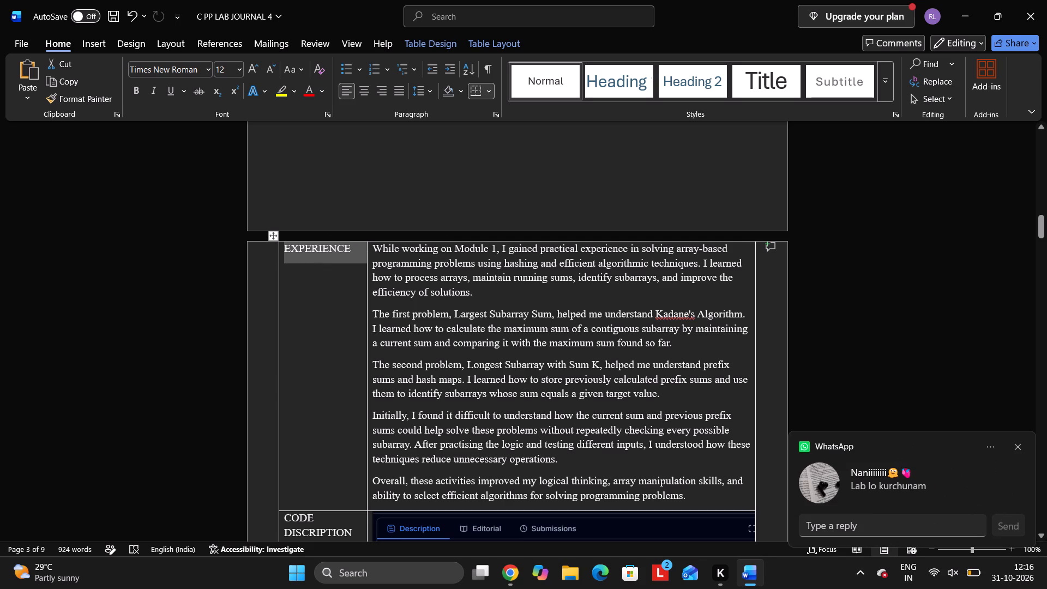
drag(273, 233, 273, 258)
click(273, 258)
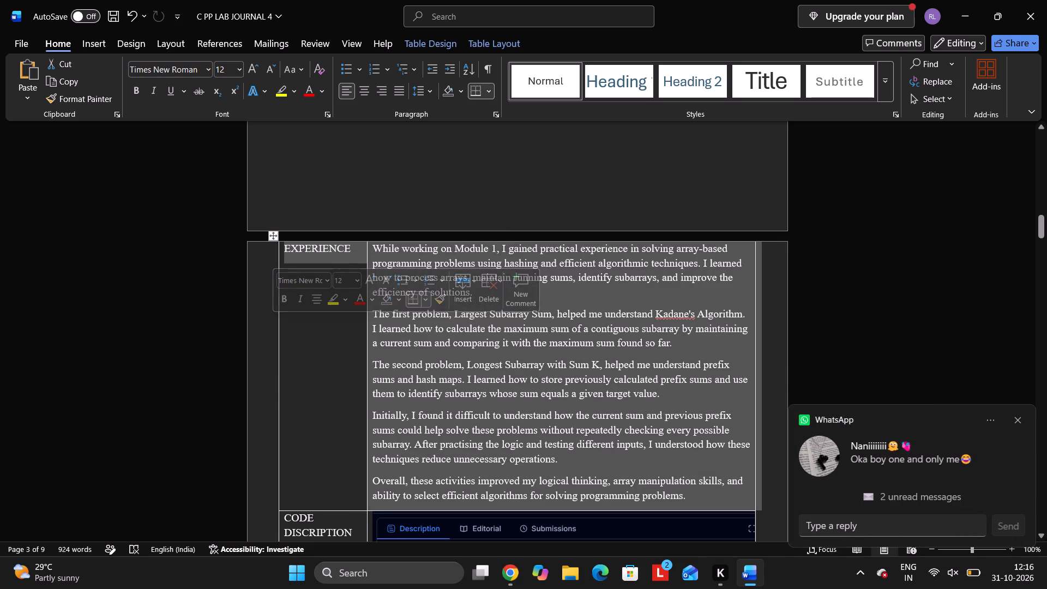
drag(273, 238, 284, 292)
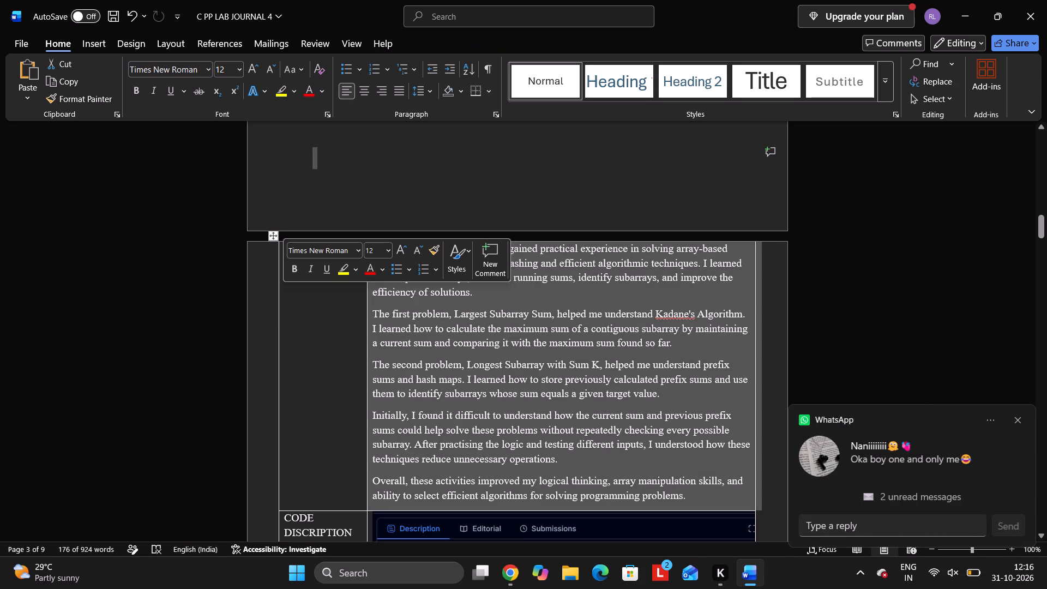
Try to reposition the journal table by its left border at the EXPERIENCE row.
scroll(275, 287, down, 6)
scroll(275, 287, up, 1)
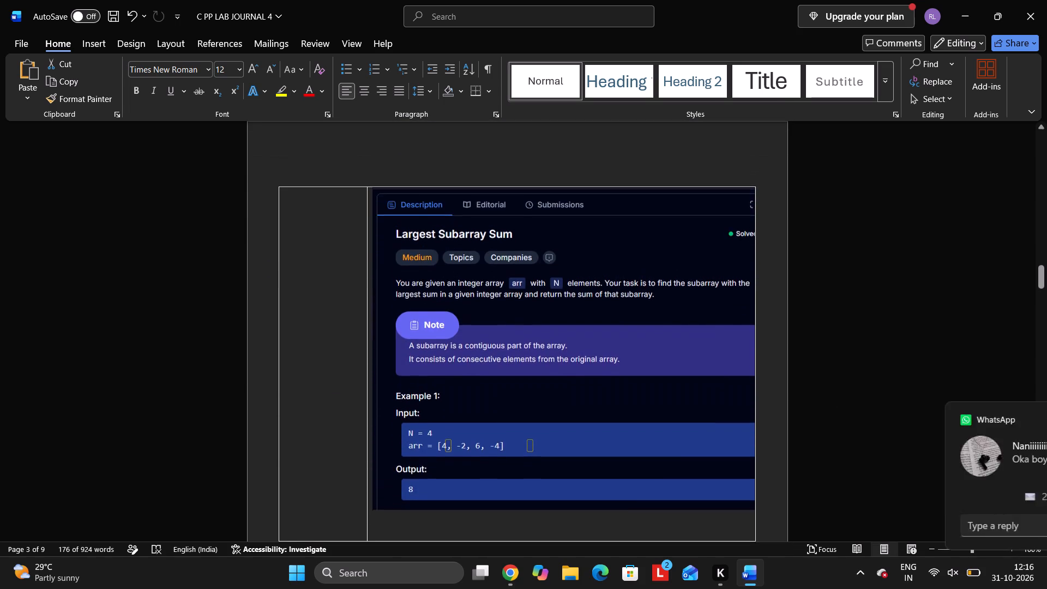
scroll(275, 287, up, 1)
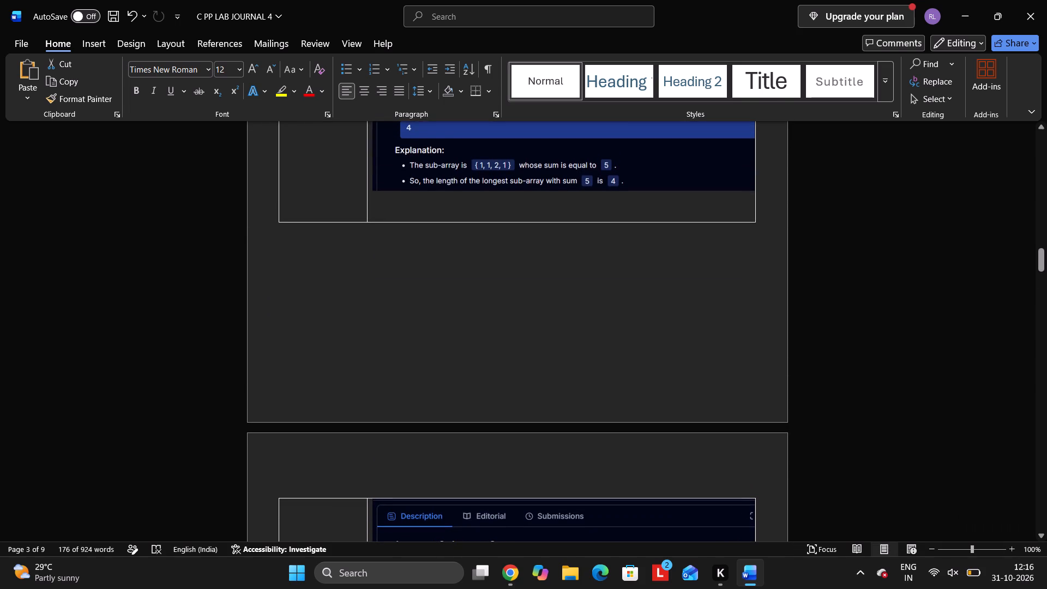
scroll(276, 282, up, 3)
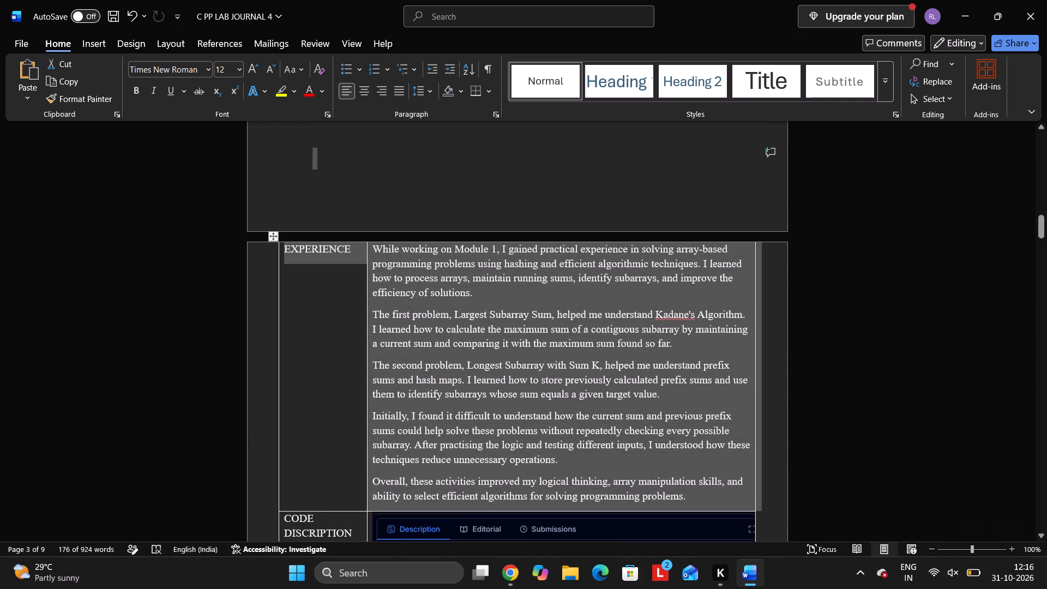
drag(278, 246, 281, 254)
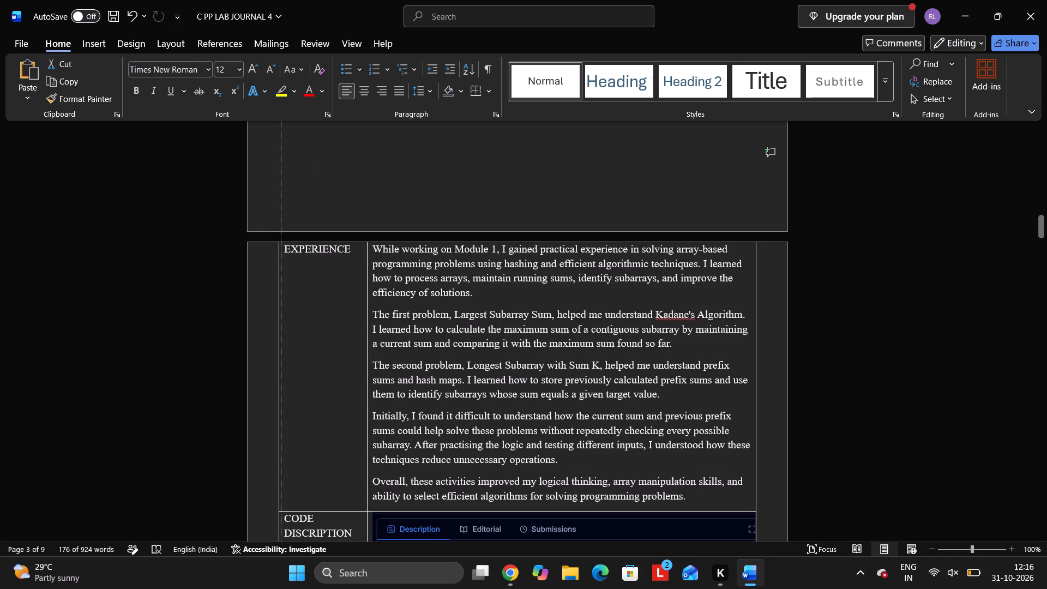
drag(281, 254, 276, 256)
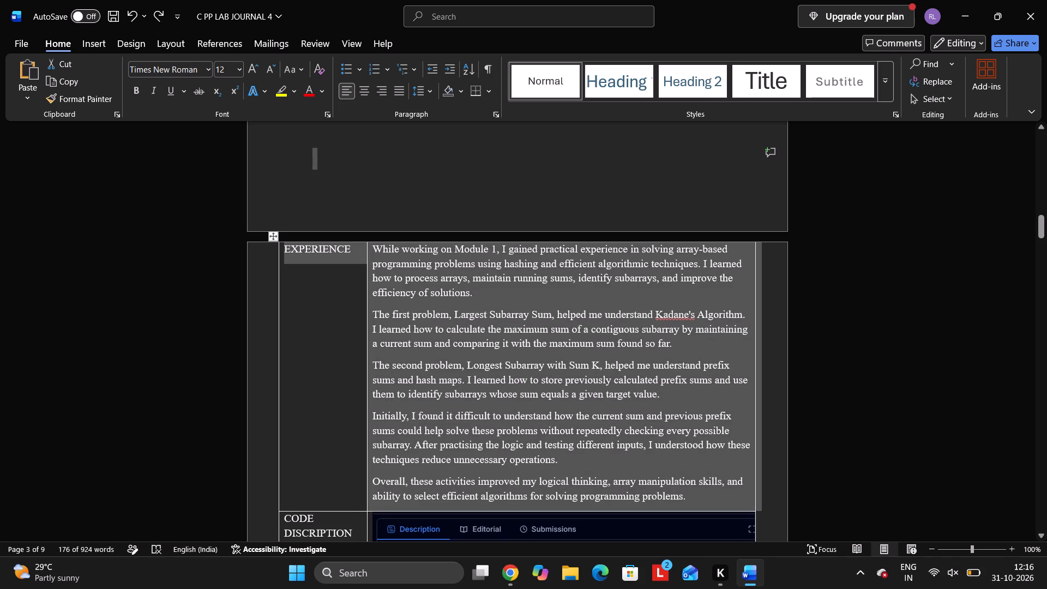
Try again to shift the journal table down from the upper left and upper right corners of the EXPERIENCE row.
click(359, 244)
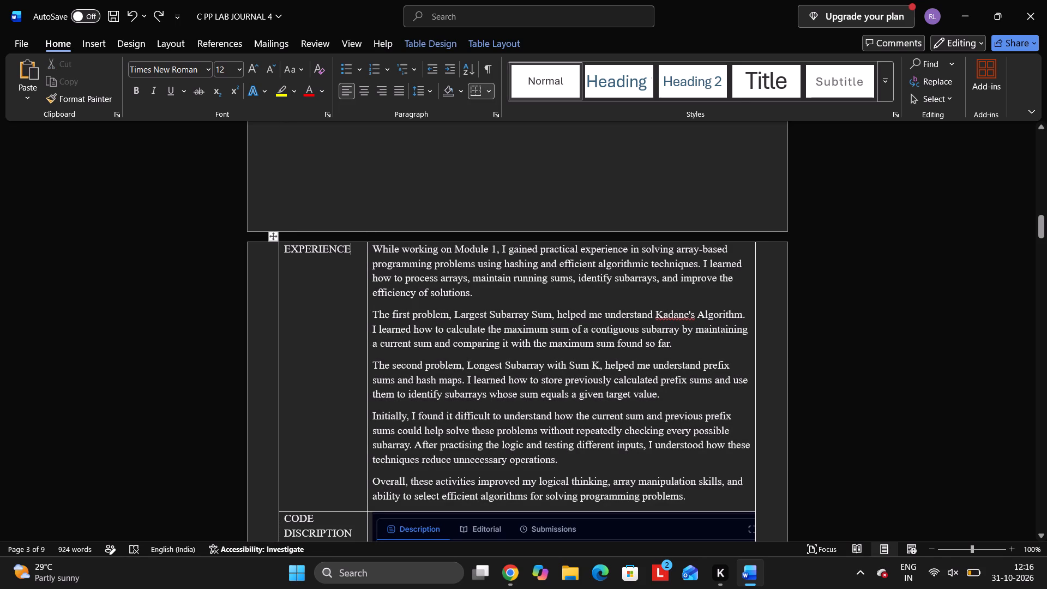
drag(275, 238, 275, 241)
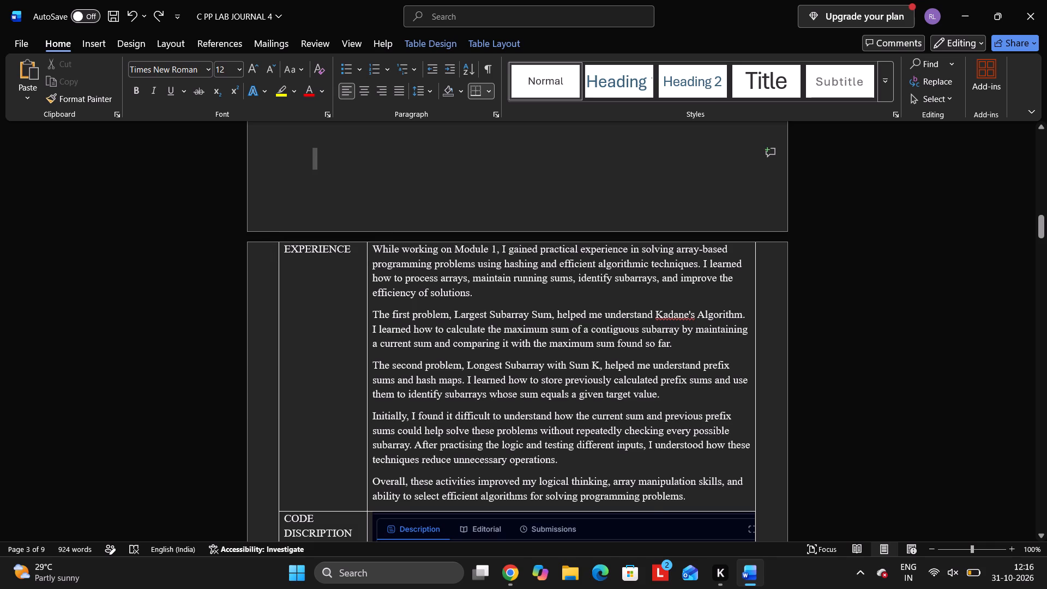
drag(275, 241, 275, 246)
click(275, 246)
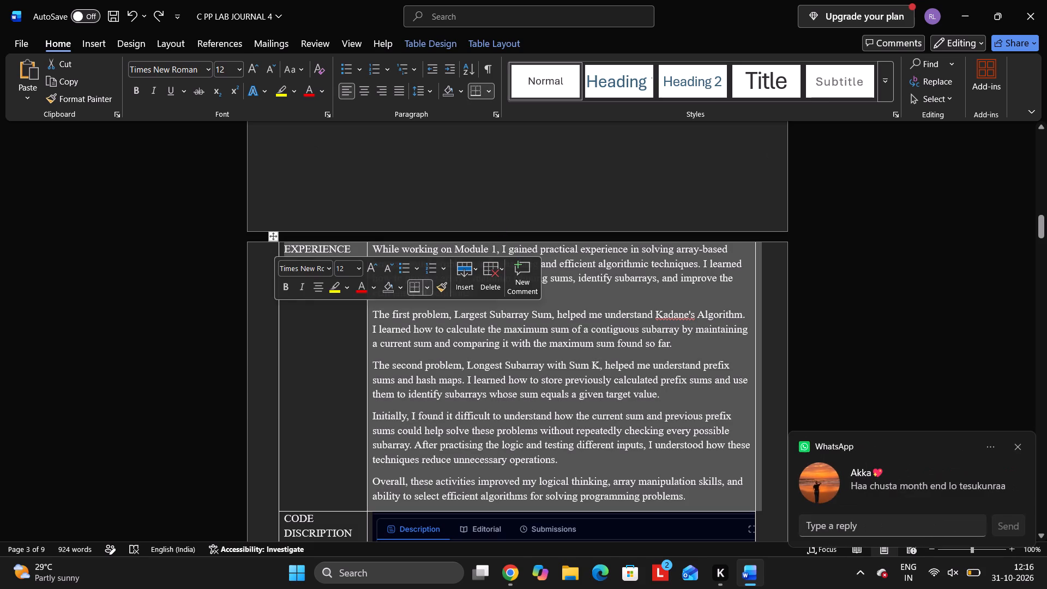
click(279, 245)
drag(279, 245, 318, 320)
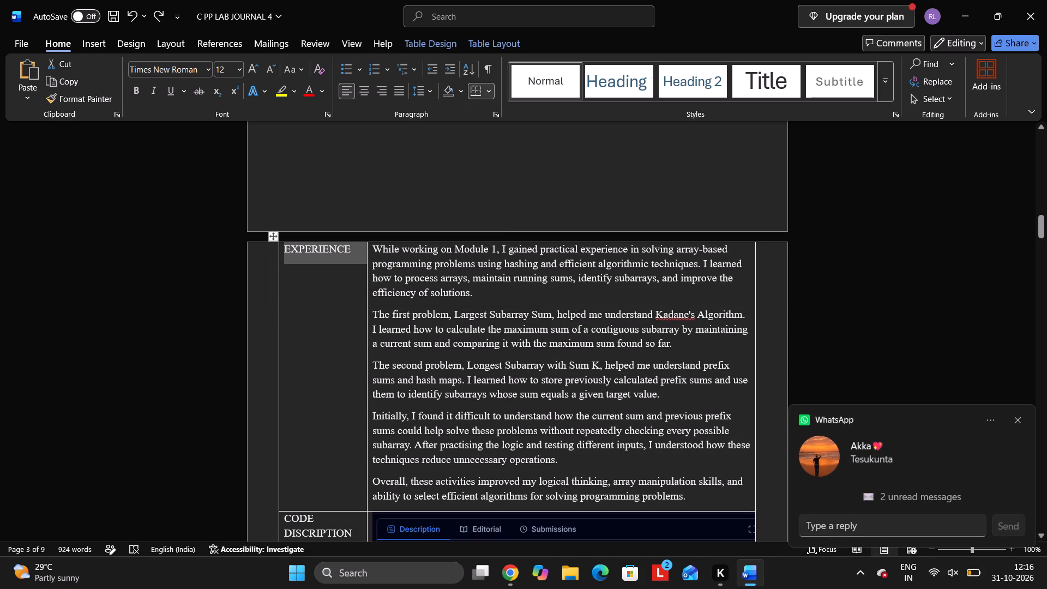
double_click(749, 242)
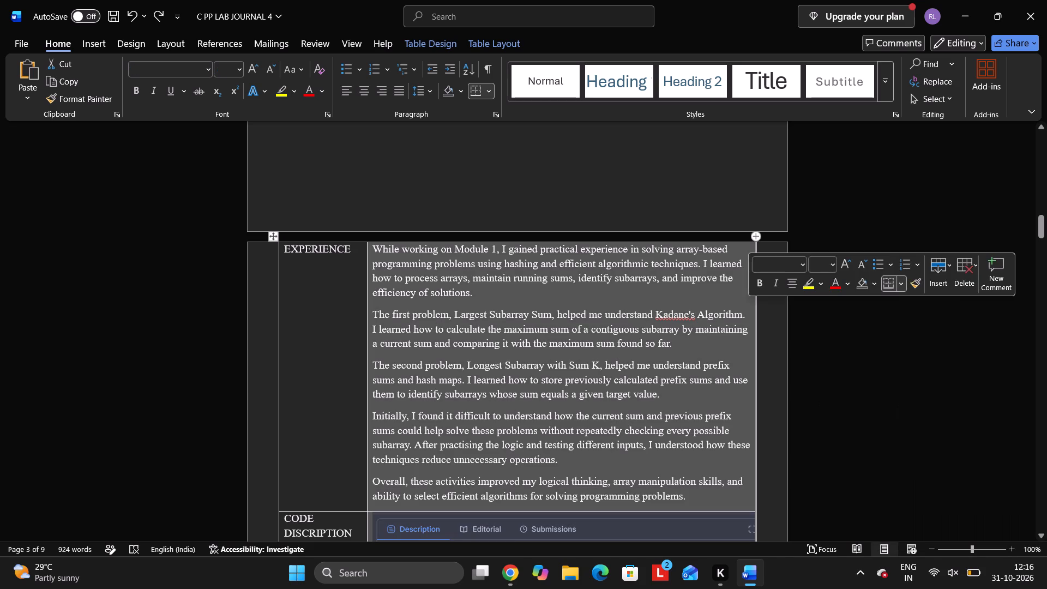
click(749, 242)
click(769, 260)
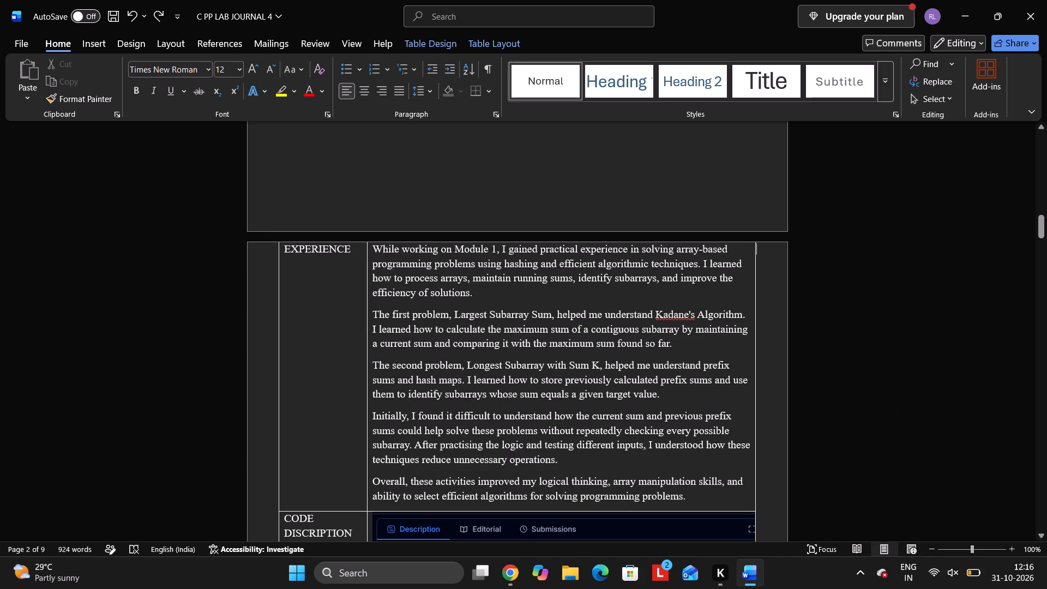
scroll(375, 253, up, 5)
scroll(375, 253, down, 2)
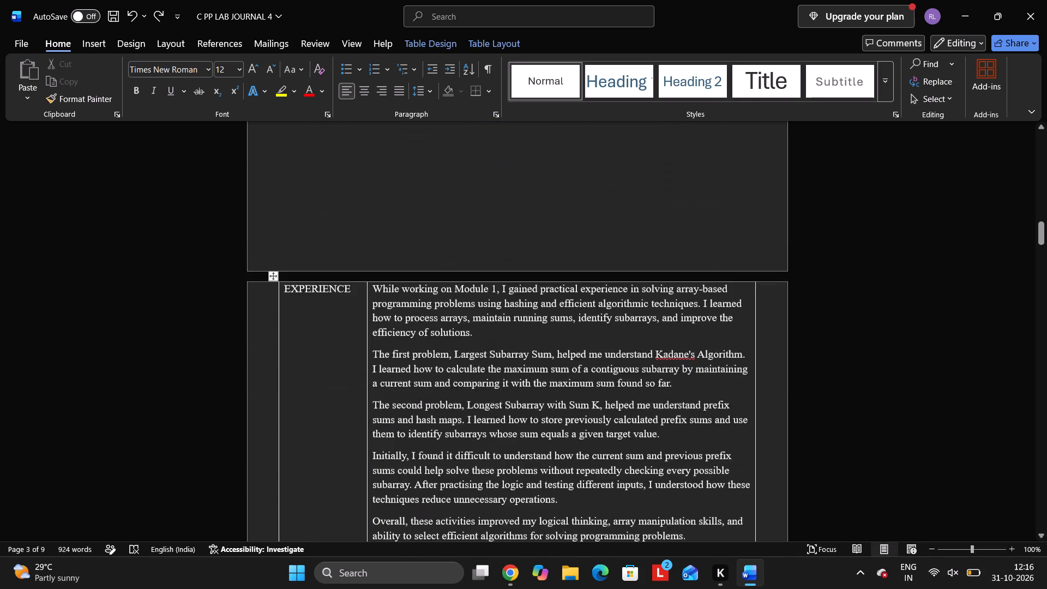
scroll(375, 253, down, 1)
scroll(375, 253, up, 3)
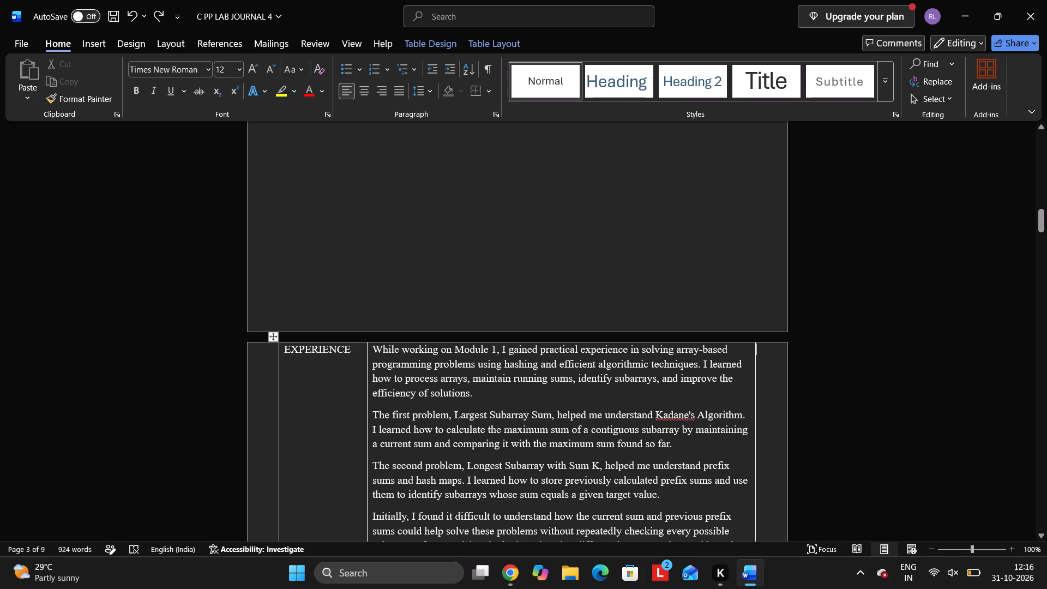
Undo the recent edits to the certificate table and journal table, back to the journal table placed under the C++ LAB JOURNAL 1 heading.
click(130, 2)
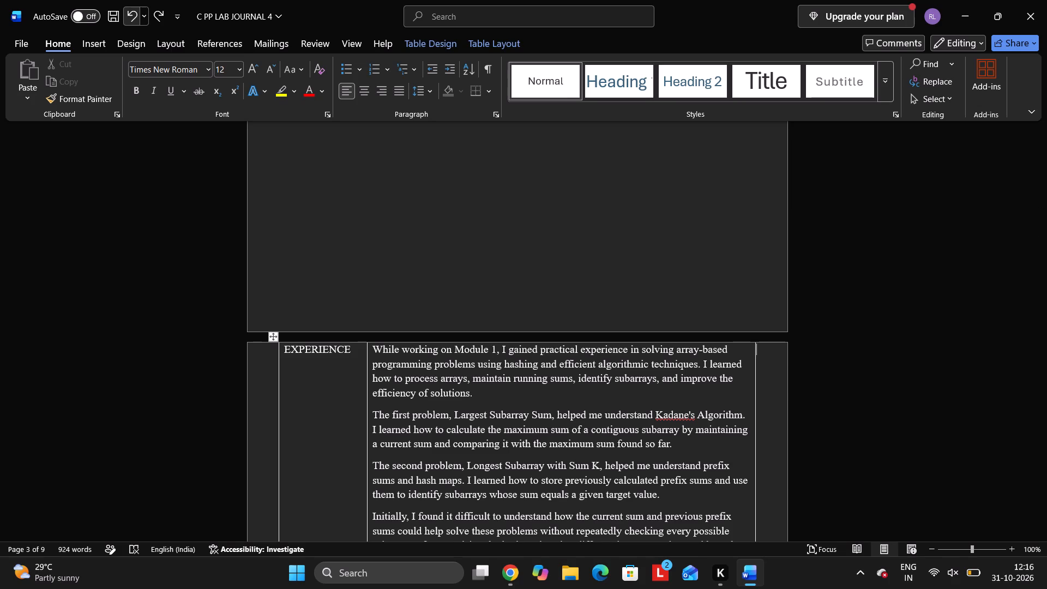
click(132, 8)
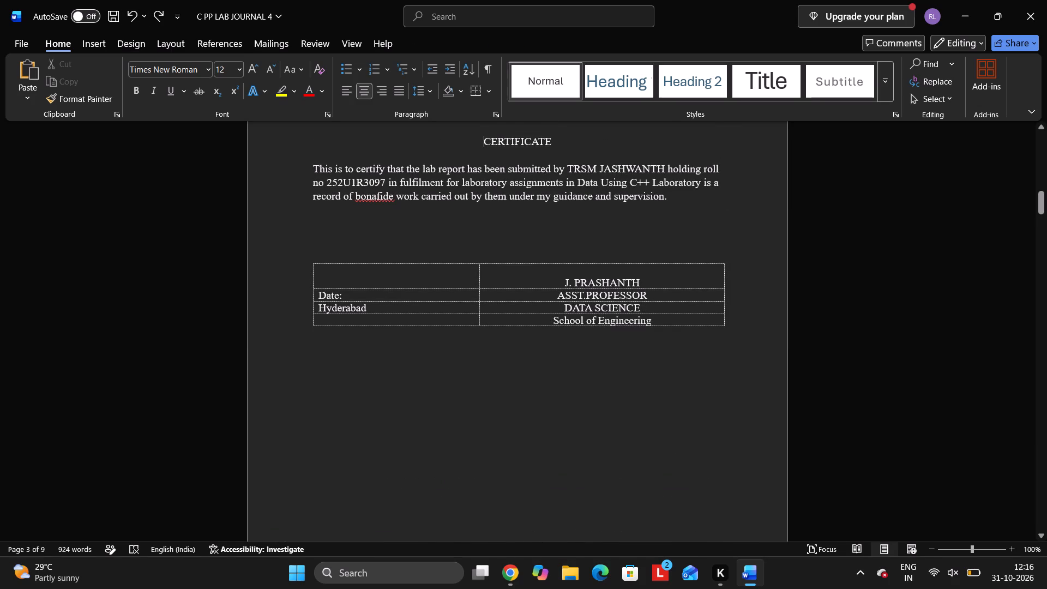
click(134, 17)
triple_click(134, 17)
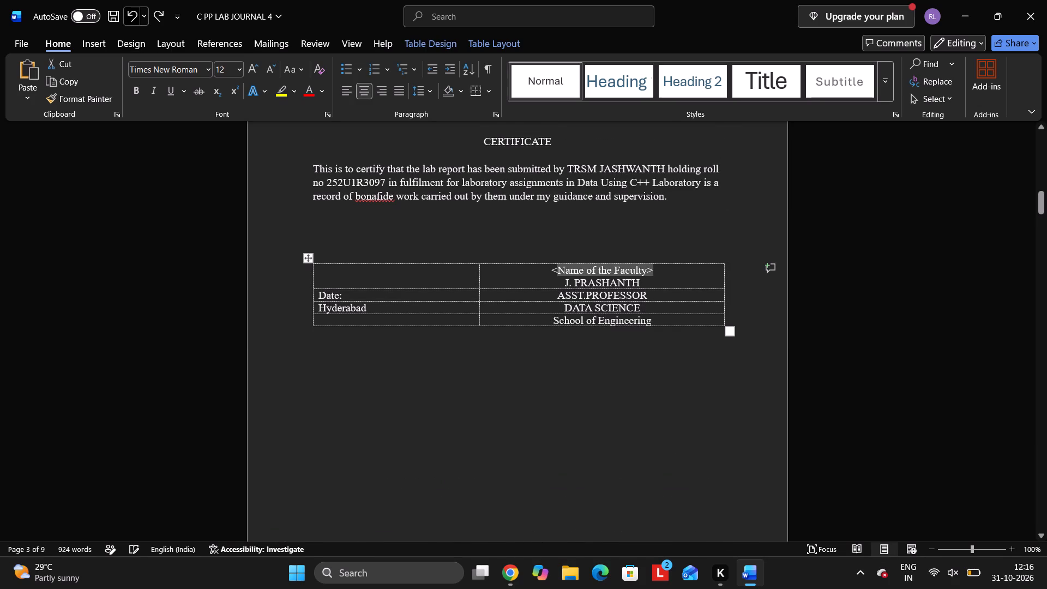
click(134, 17)
click(134, 17)
click(134, 17)
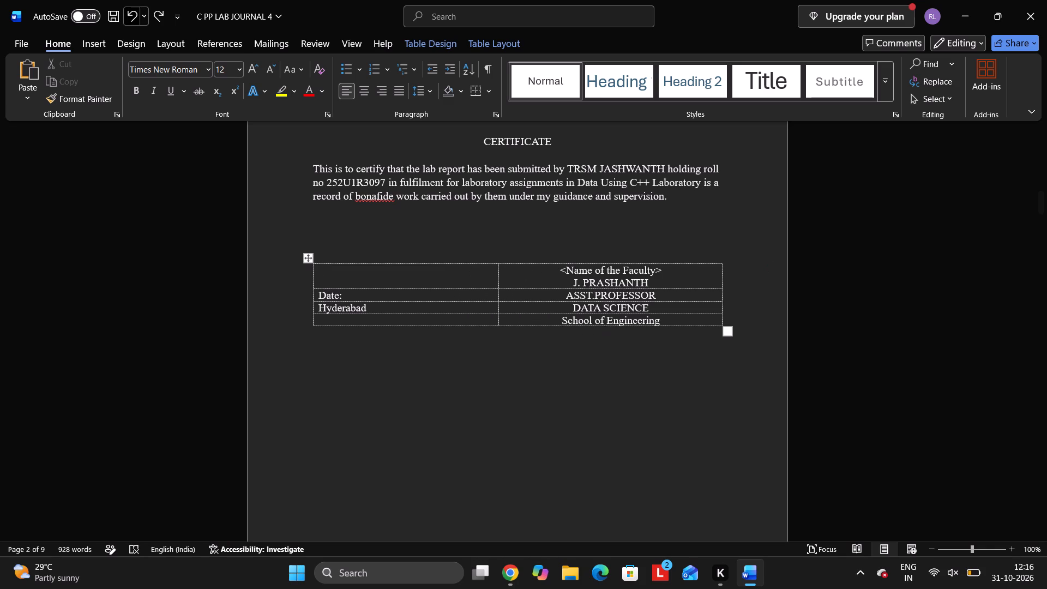
click(134, 17)
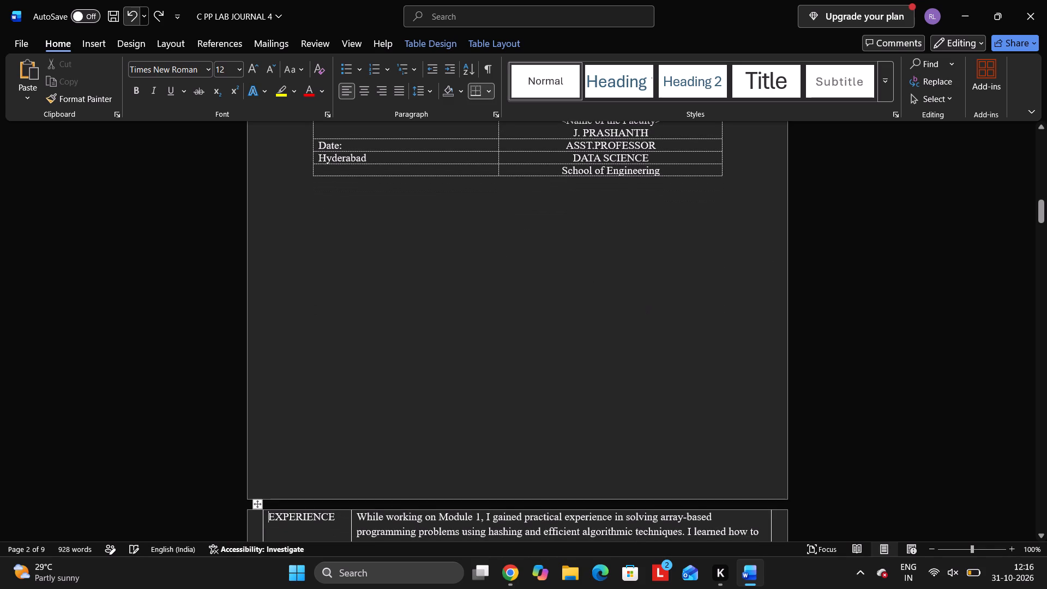
click(134, 17)
click(134, 17)
click(134, 17)
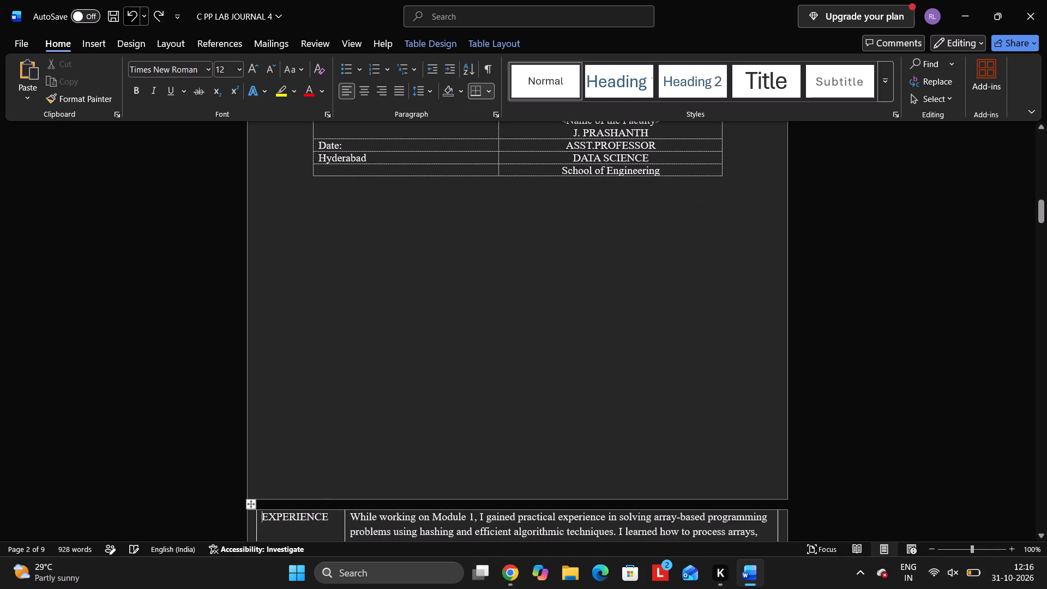
click(403, 291)
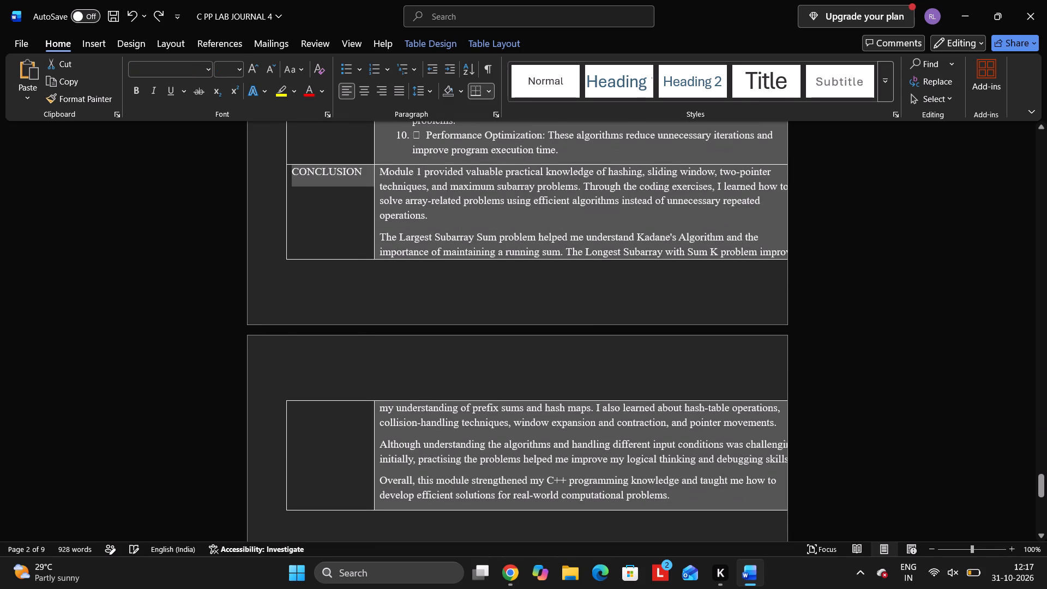
scroll(403, 291, up, 10)
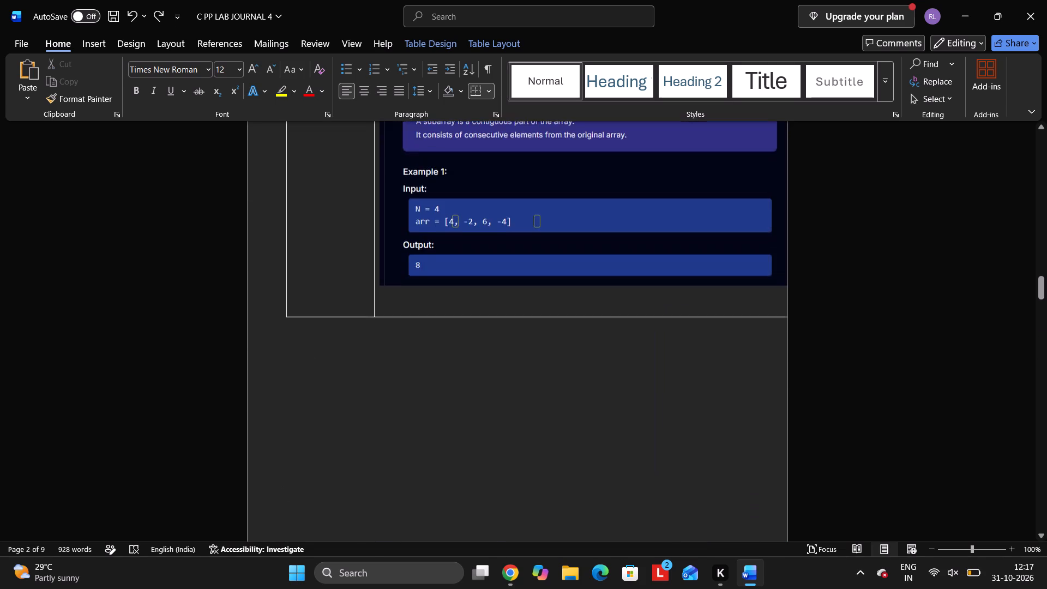
scroll(403, 291, up, 5)
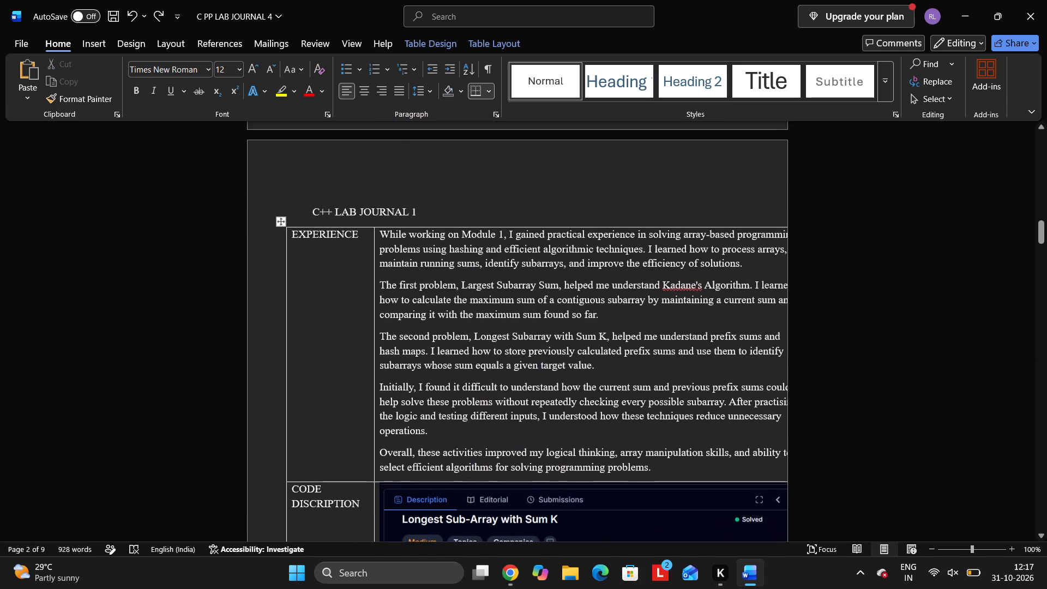
scroll(417, 221, down, 1)
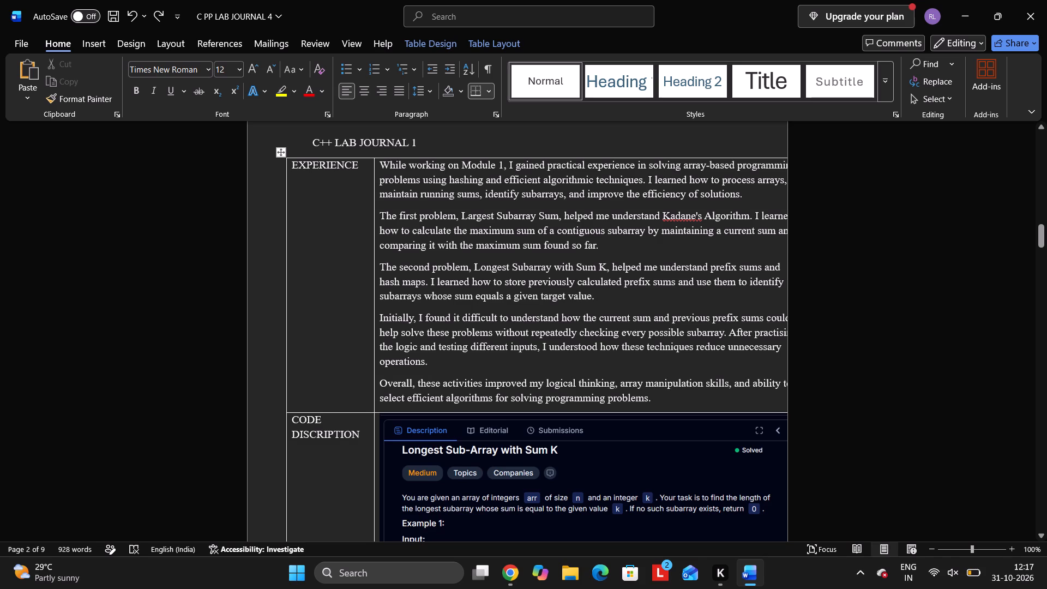
Switch back to Chrome, review the Dot Product and Cross Product quiz results, and return to the quiz's course page.
click(962, 11)
scroll(339, 306, down, 1)
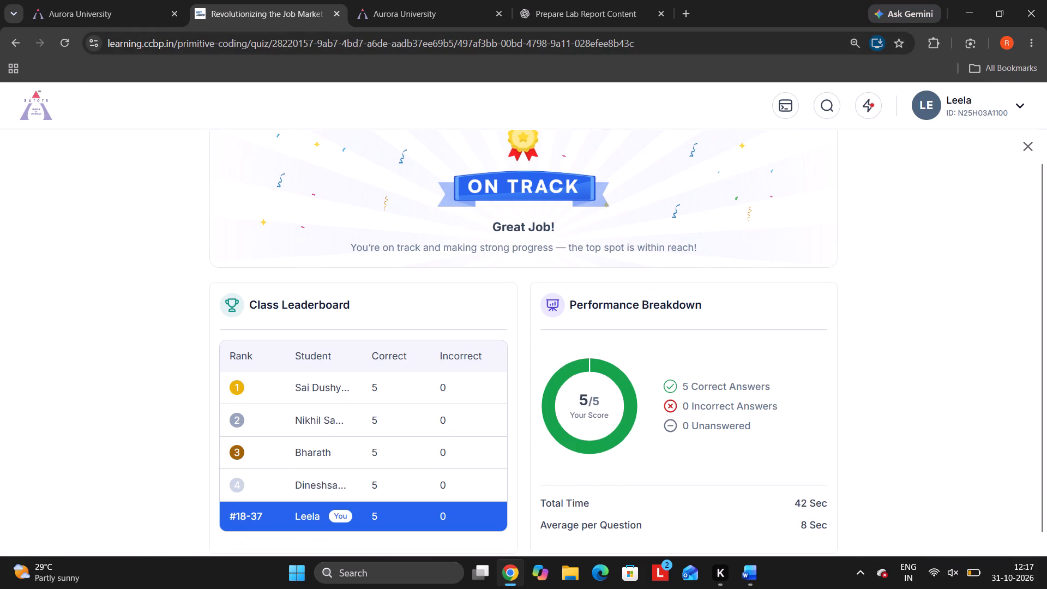
scroll(339, 306, right, 6)
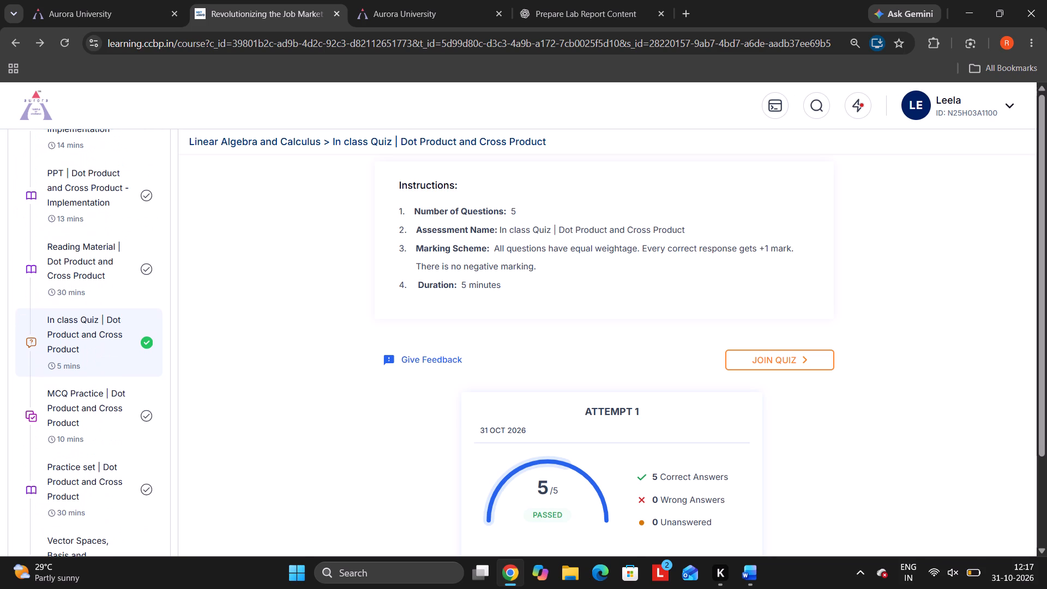
Open the MCQ Practice on Introduction to Linear Algebra from the Linear Algebra and Calculus course outline.
scroll(81, 297, up, 5)
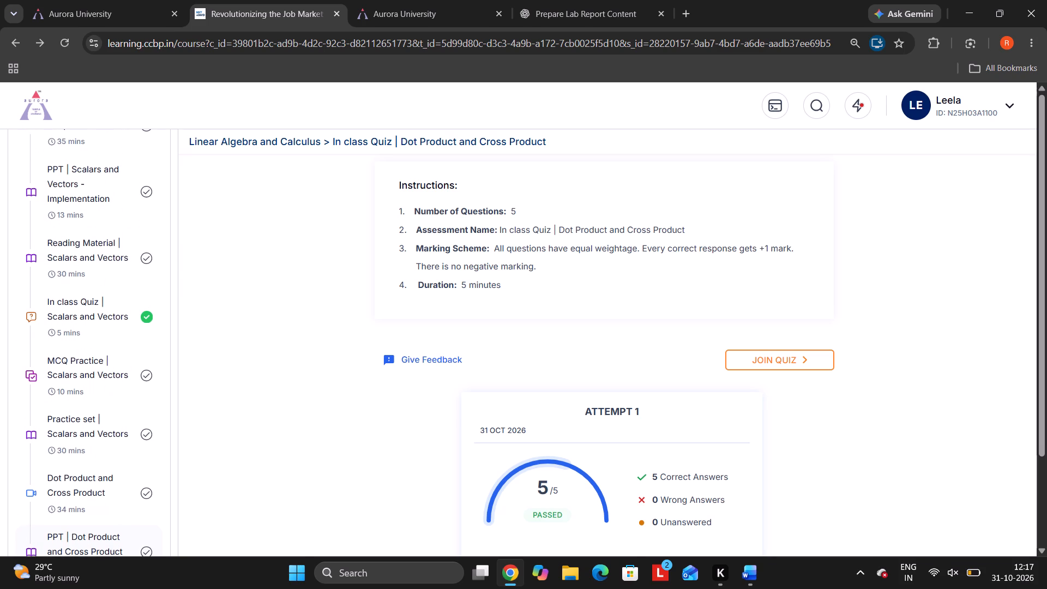
scroll(81, 297, up, 8)
scroll(81, 297, down, 1)
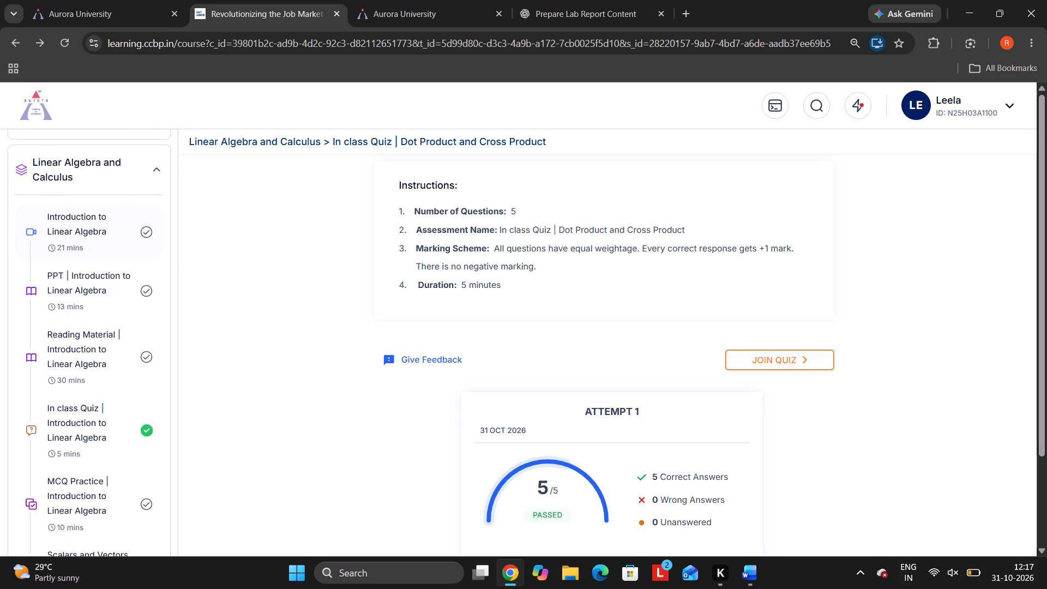
scroll(81, 297, down, 2)
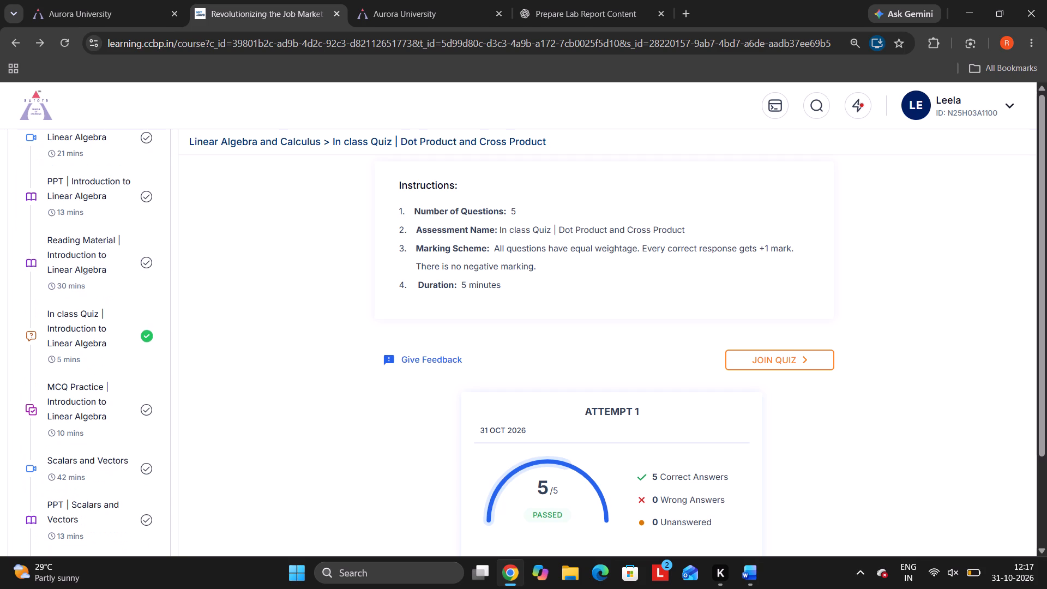
click(110, 417)
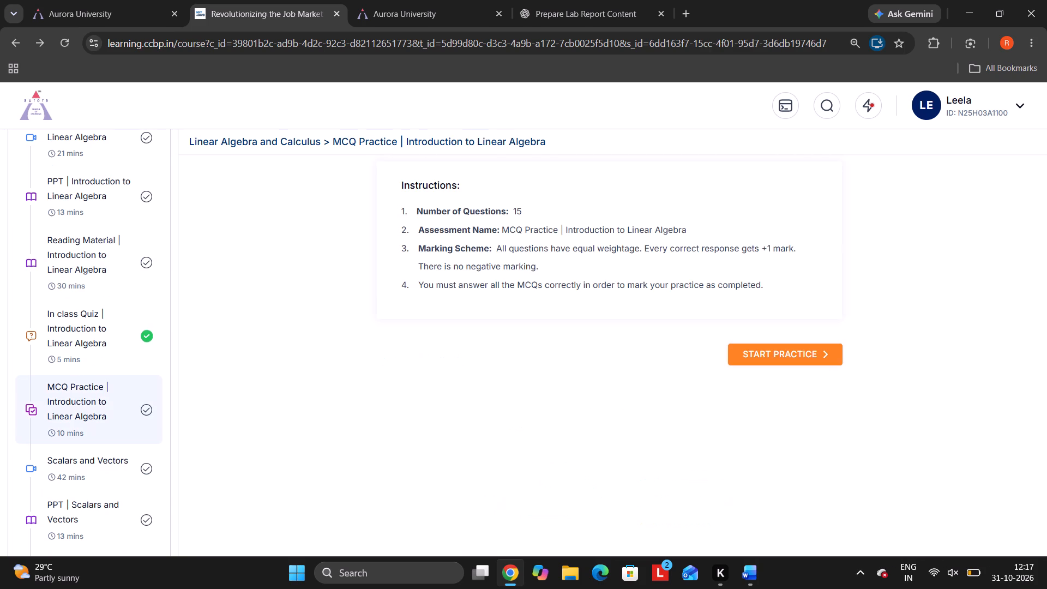